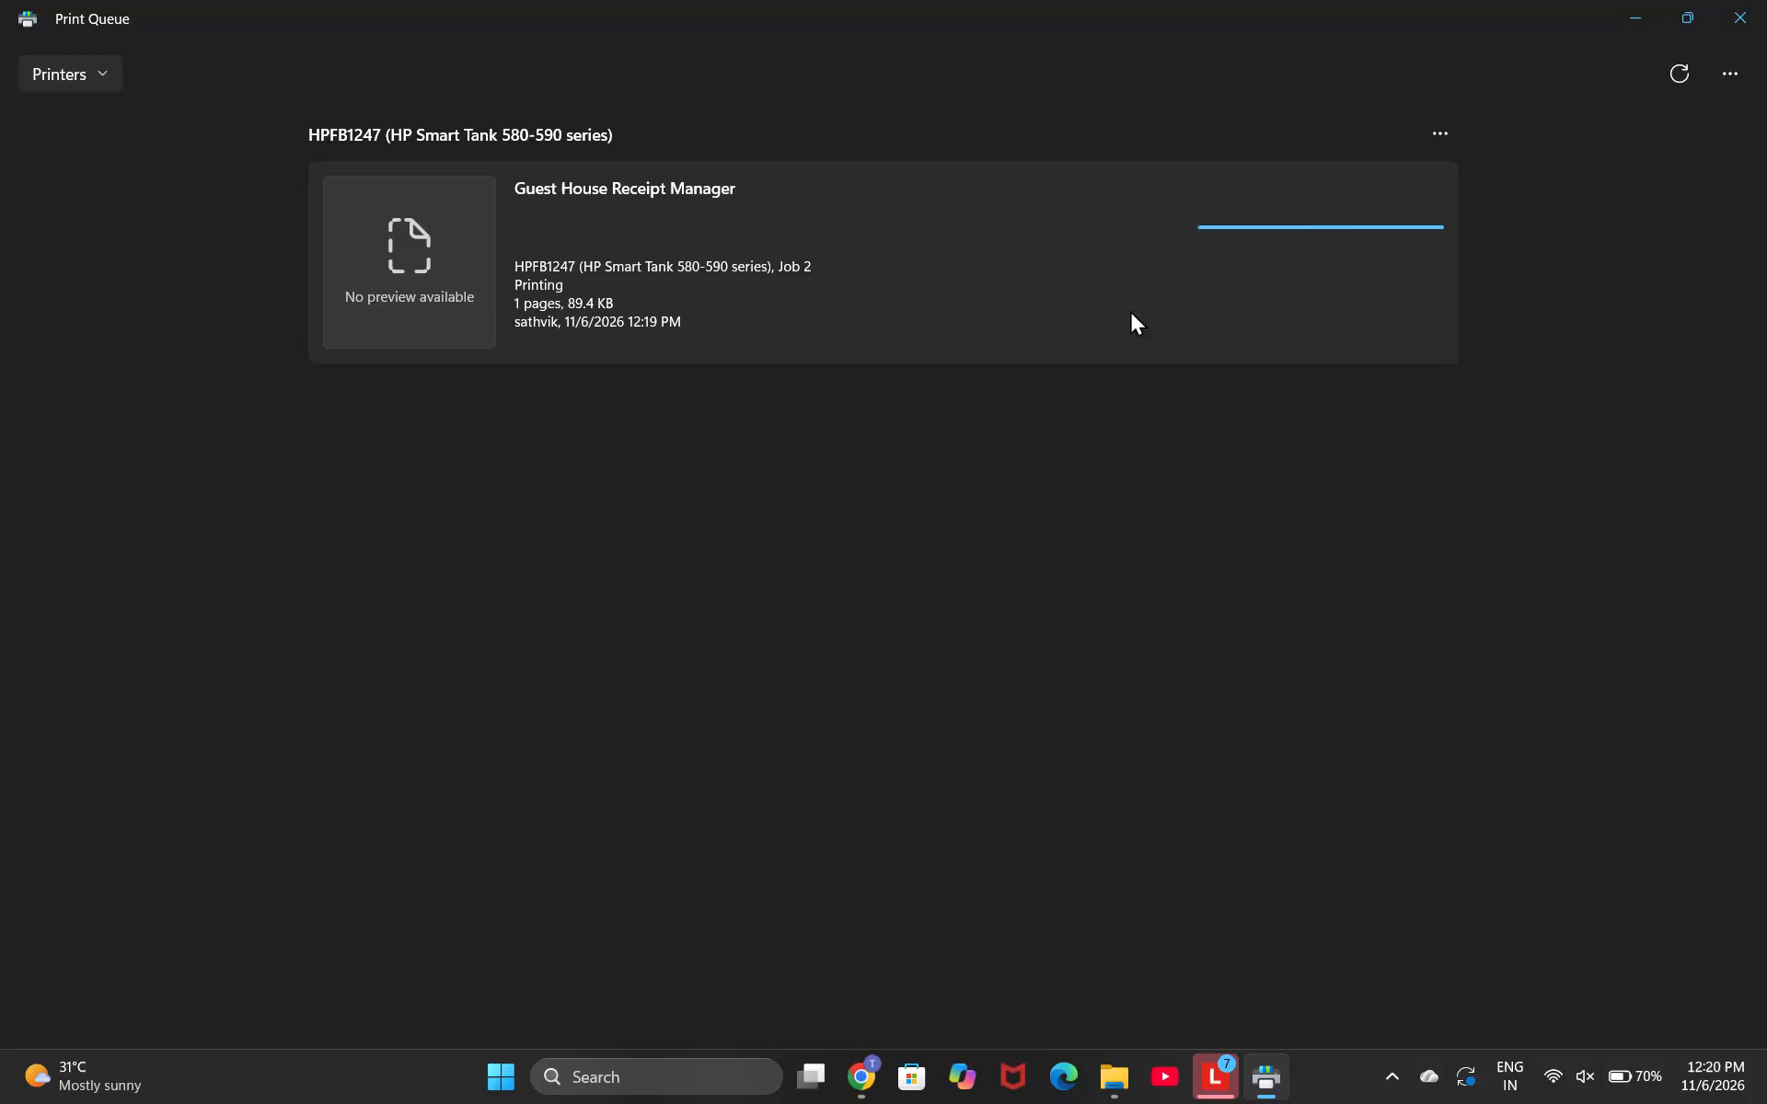
Refresh the print queue repeatedly to check the Guest House Receipt Manager job.
right_click(1139, 305)
click(1671, 84)
triple_click(1673, 78)
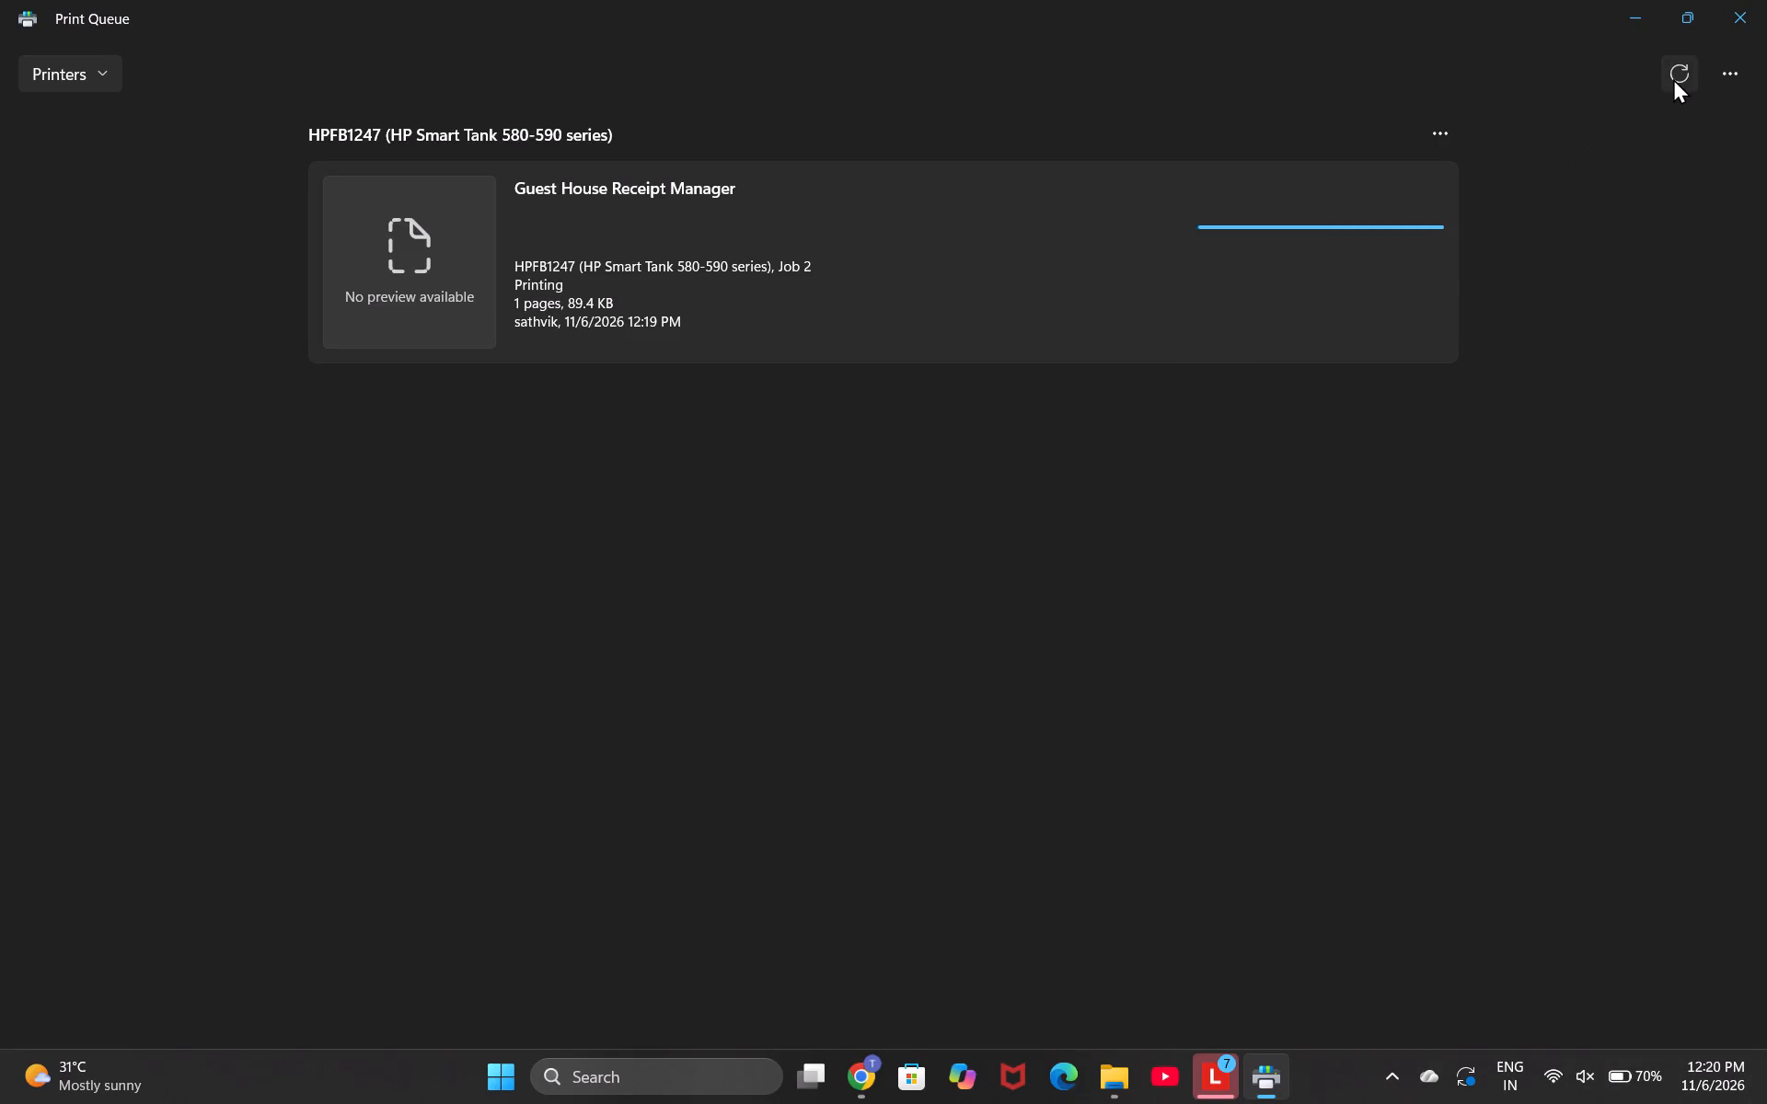
triple_click(1673, 78)
triple_click(1673, 78)
triple_click(1673, 78)
triple_click(1673, 78)
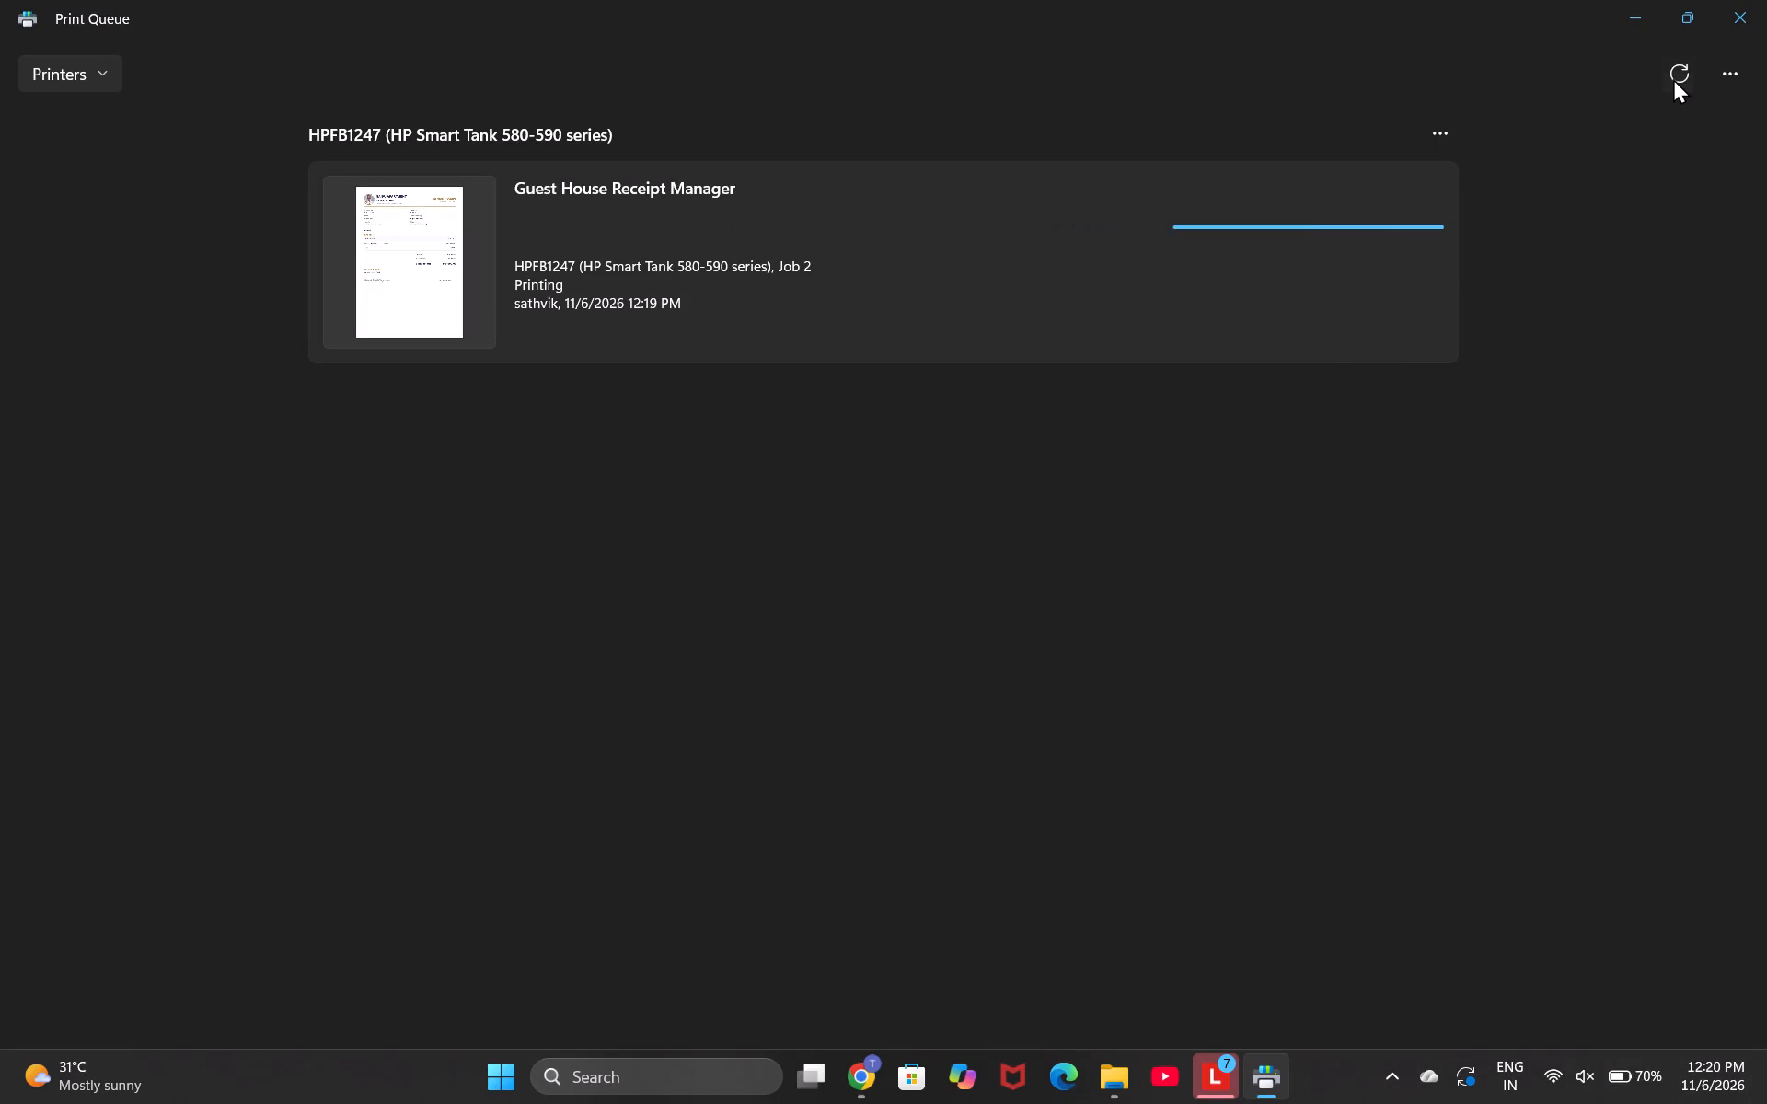
click(1673, 78)
Close the running app marked with a red L.
right_click(1226, 1070)
click(1226, 1014)
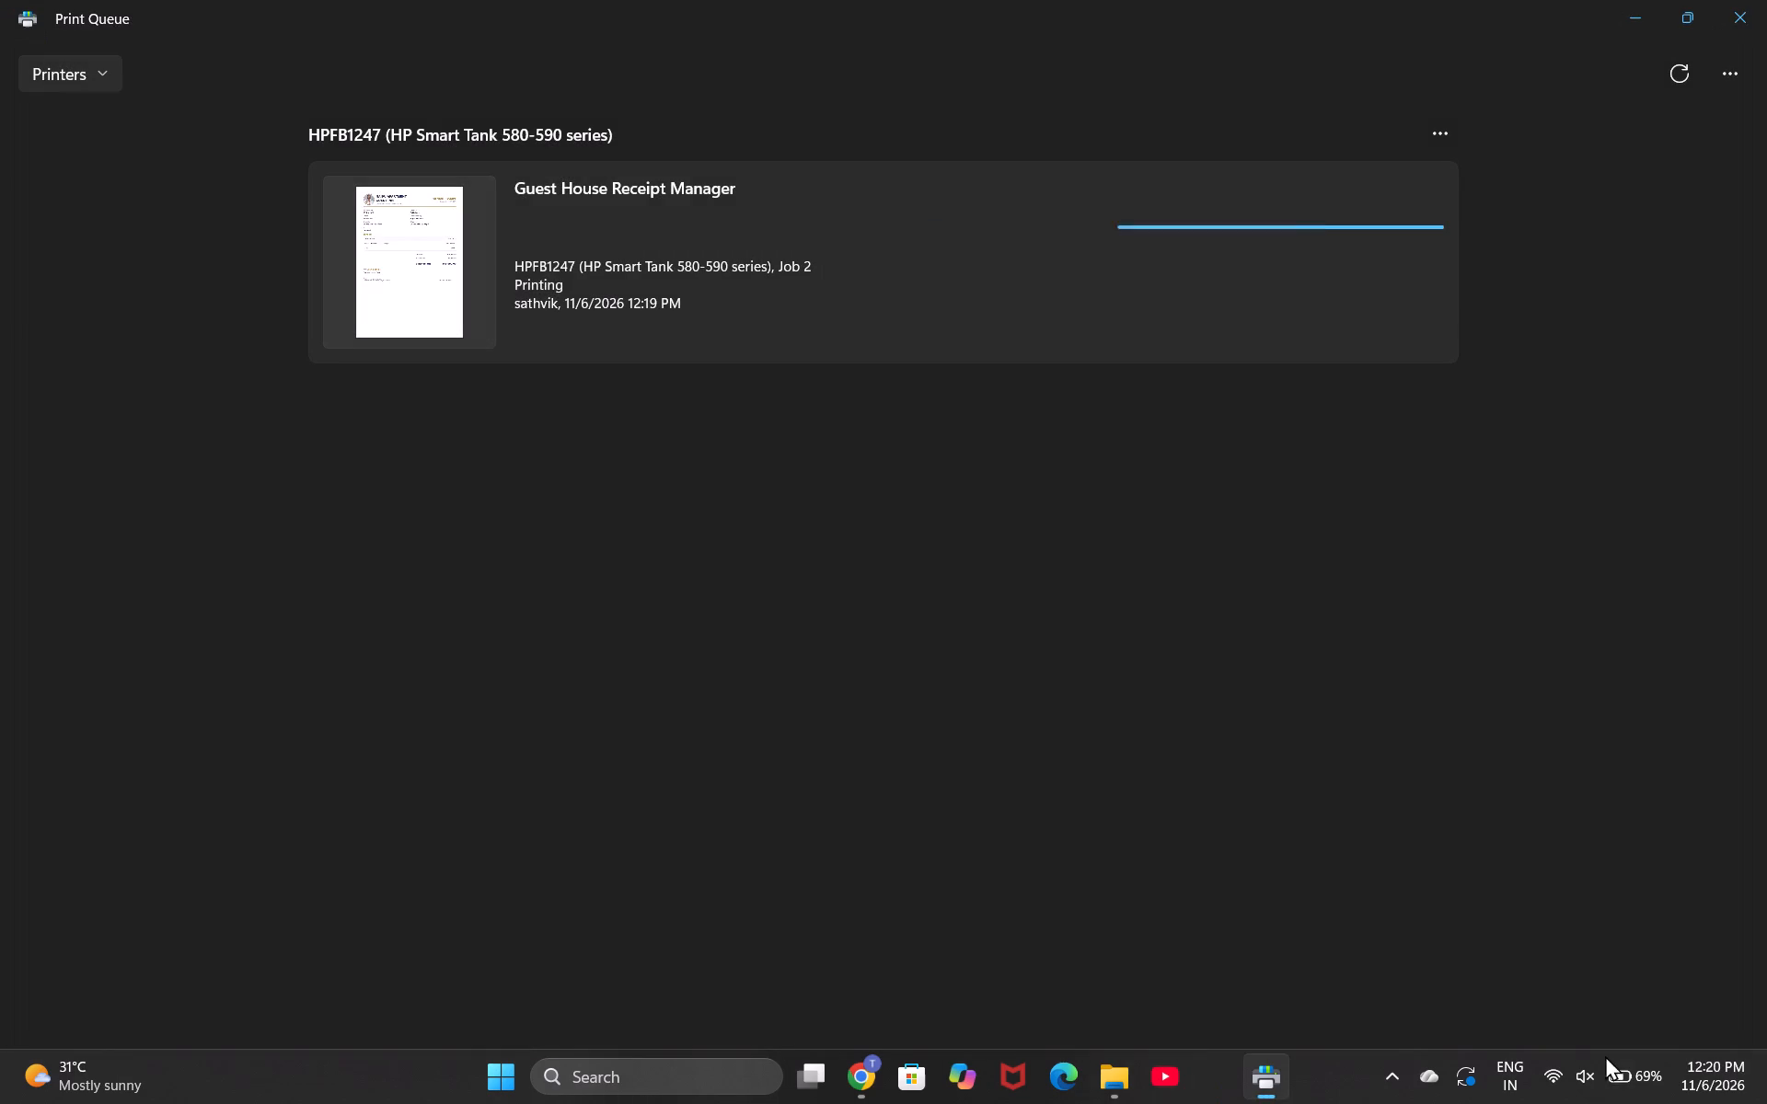
Look through the Bluetooth device list in the quick settings to check which devices are available.
click(1600, 1089)
click(1616, 1093)
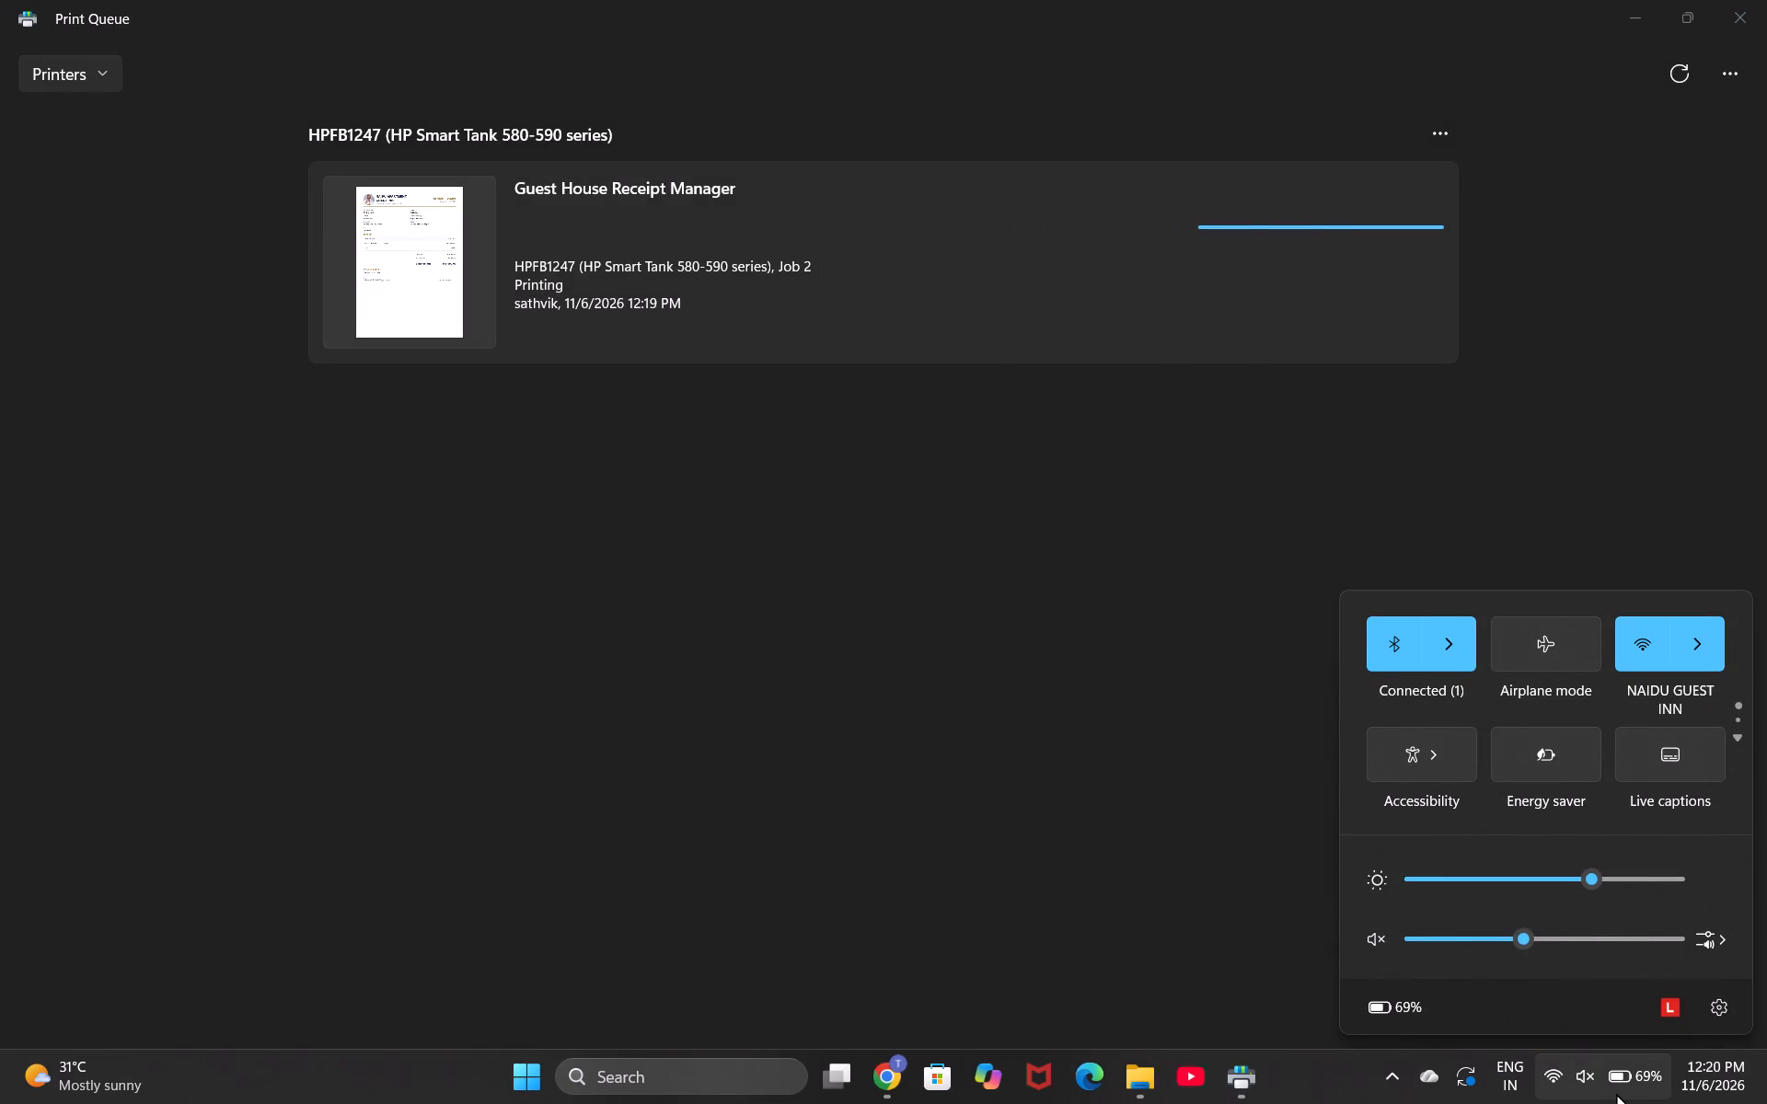
click(1438, 620)
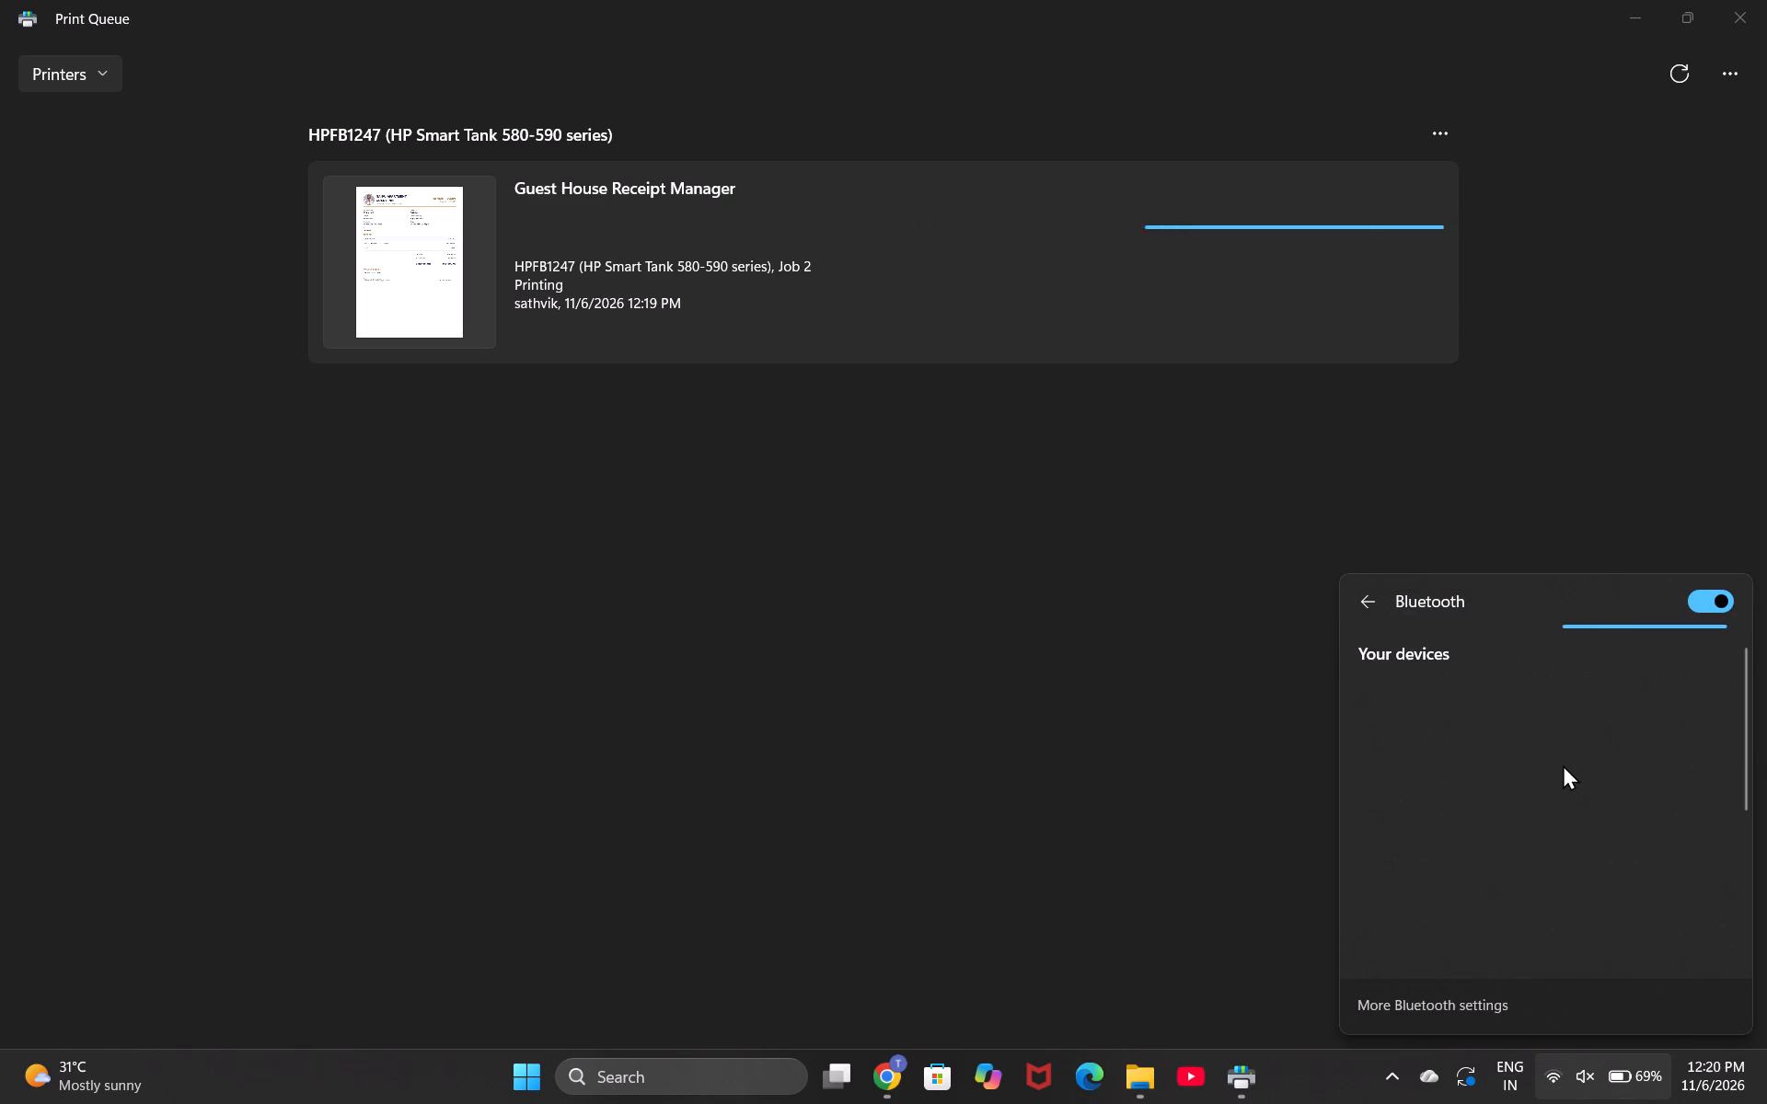
scroll(1542, 750, down, 11)
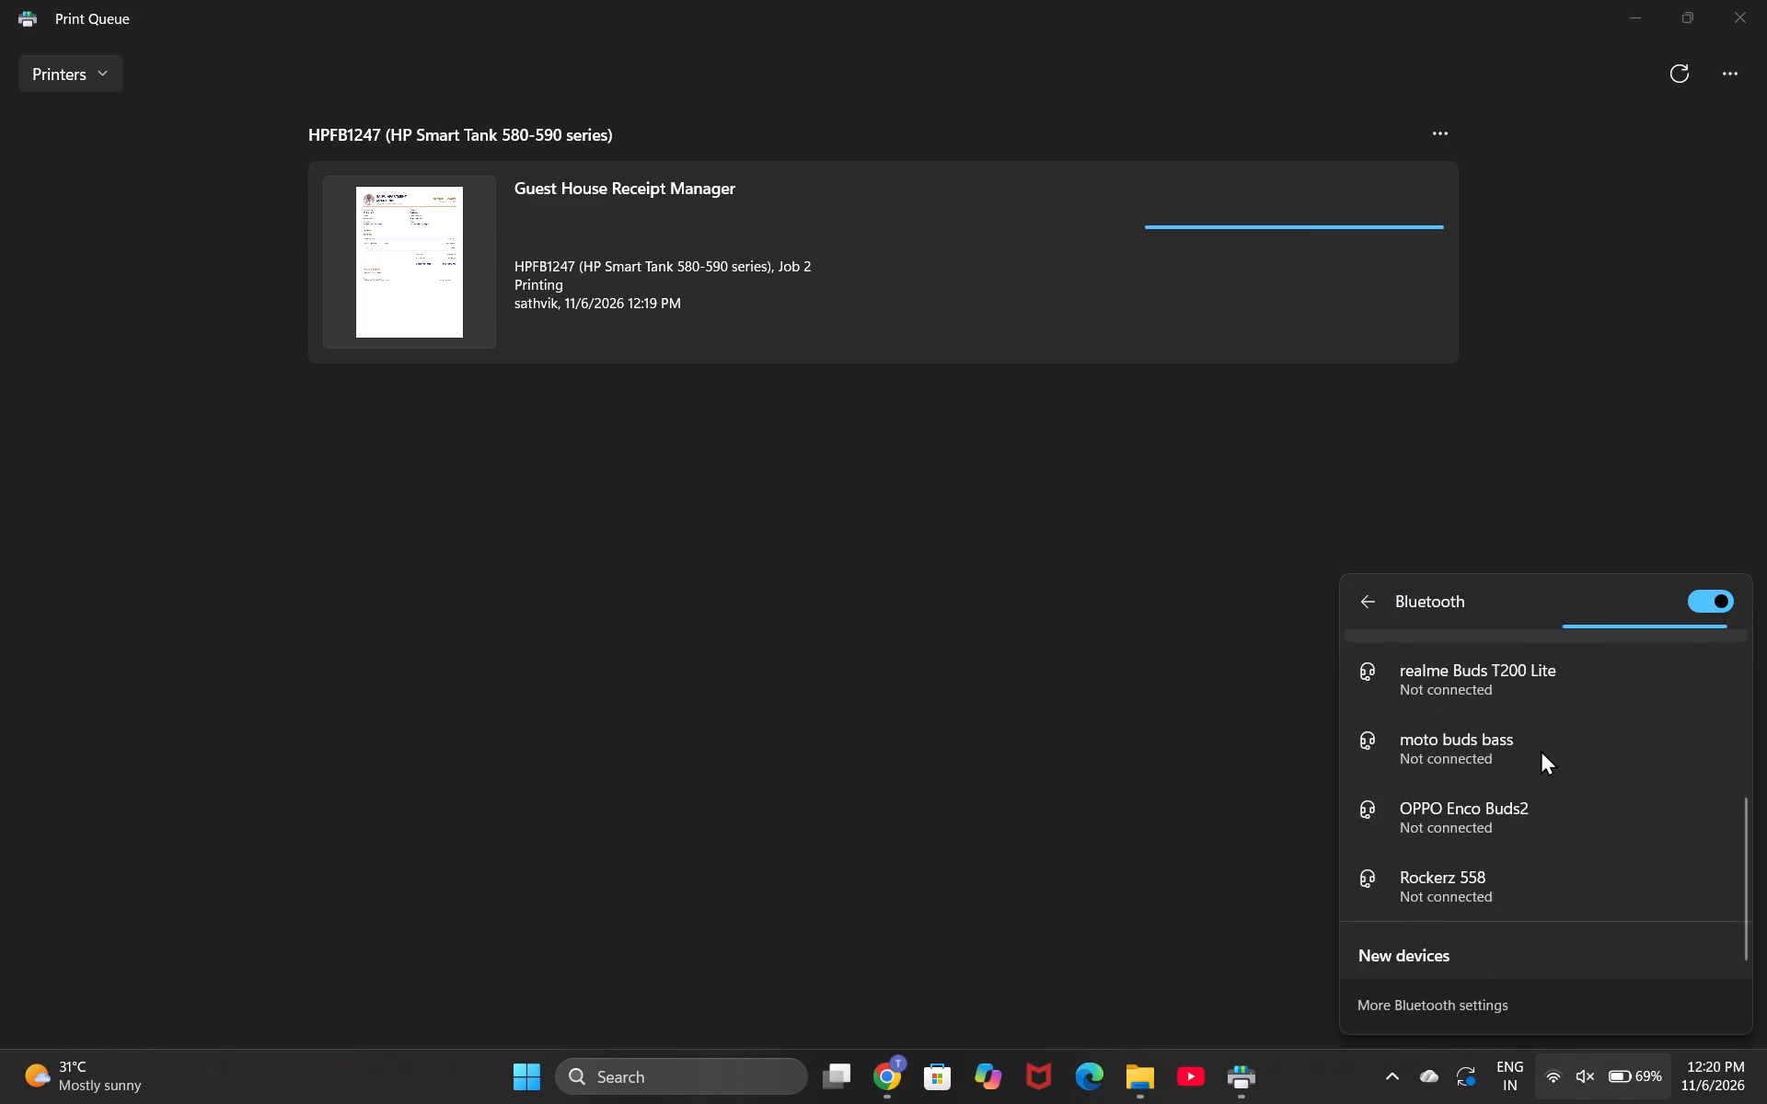
scroll(1541, 750, down, 2)
scroll(1541, 750, up, 13)
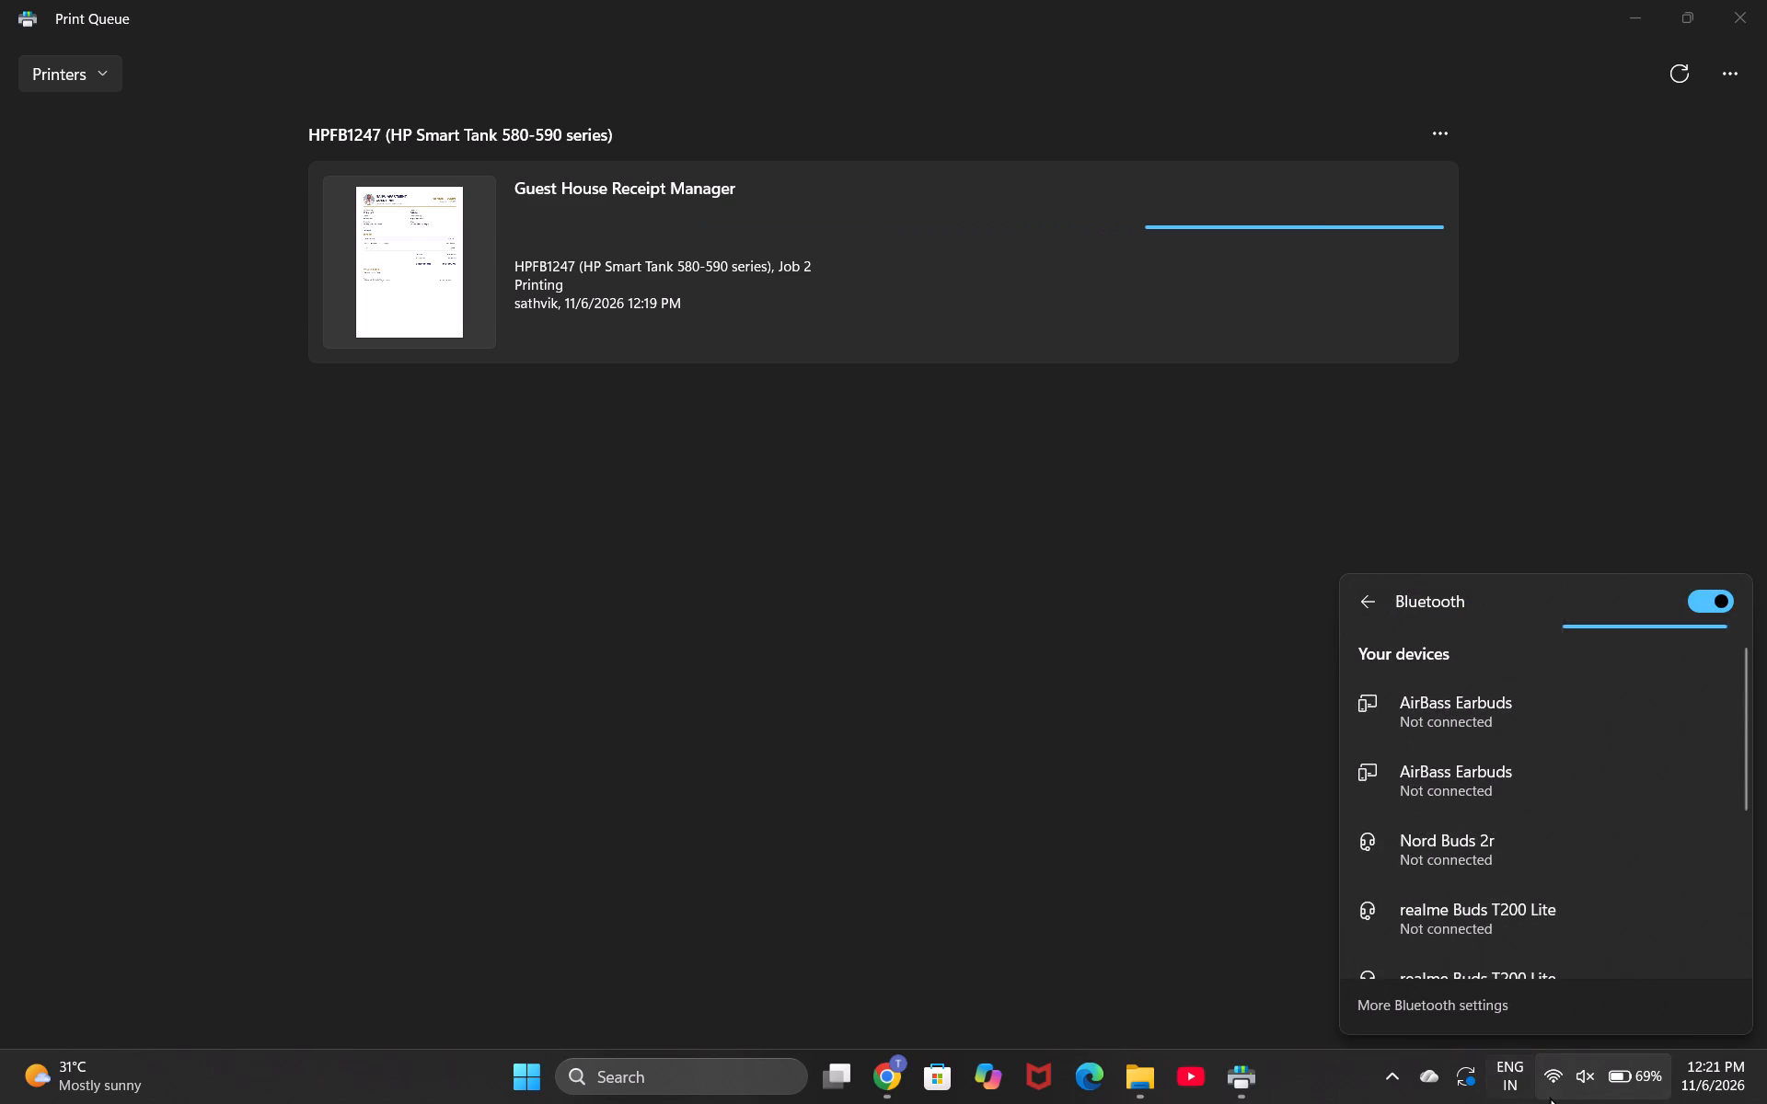
click(1550, 1097)
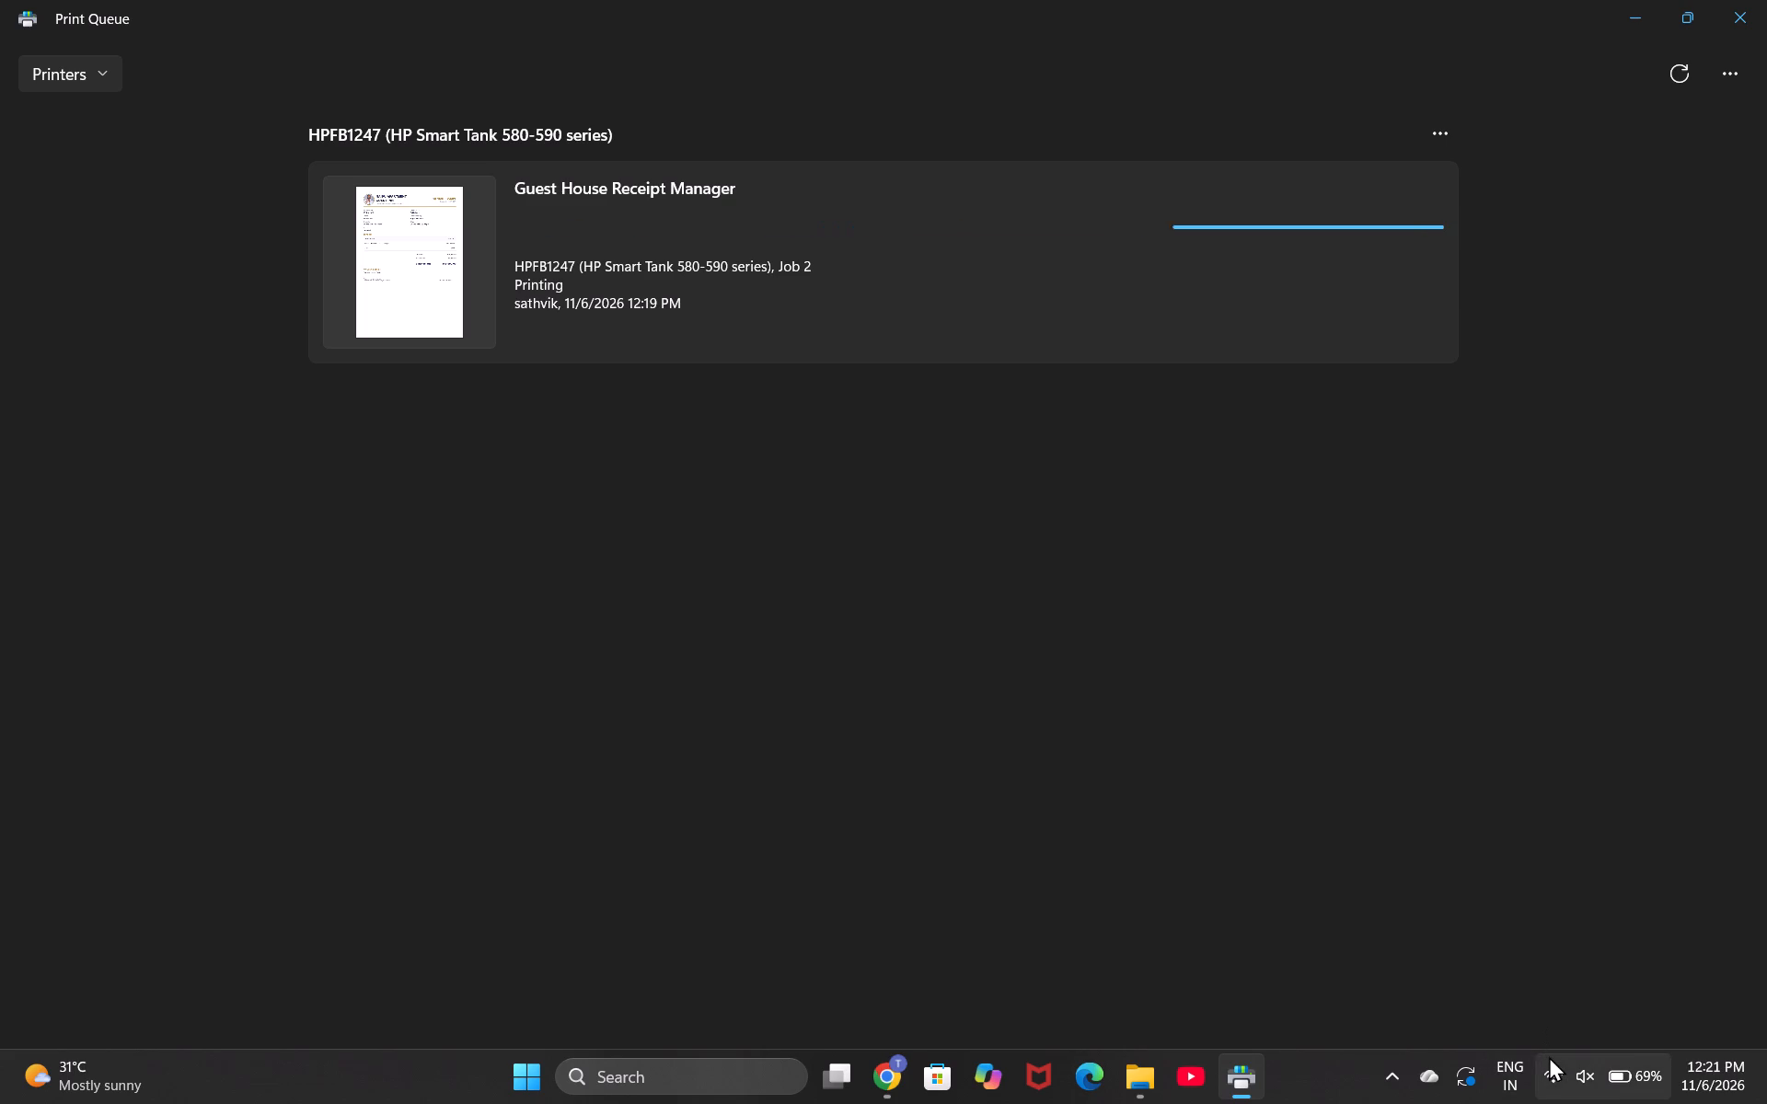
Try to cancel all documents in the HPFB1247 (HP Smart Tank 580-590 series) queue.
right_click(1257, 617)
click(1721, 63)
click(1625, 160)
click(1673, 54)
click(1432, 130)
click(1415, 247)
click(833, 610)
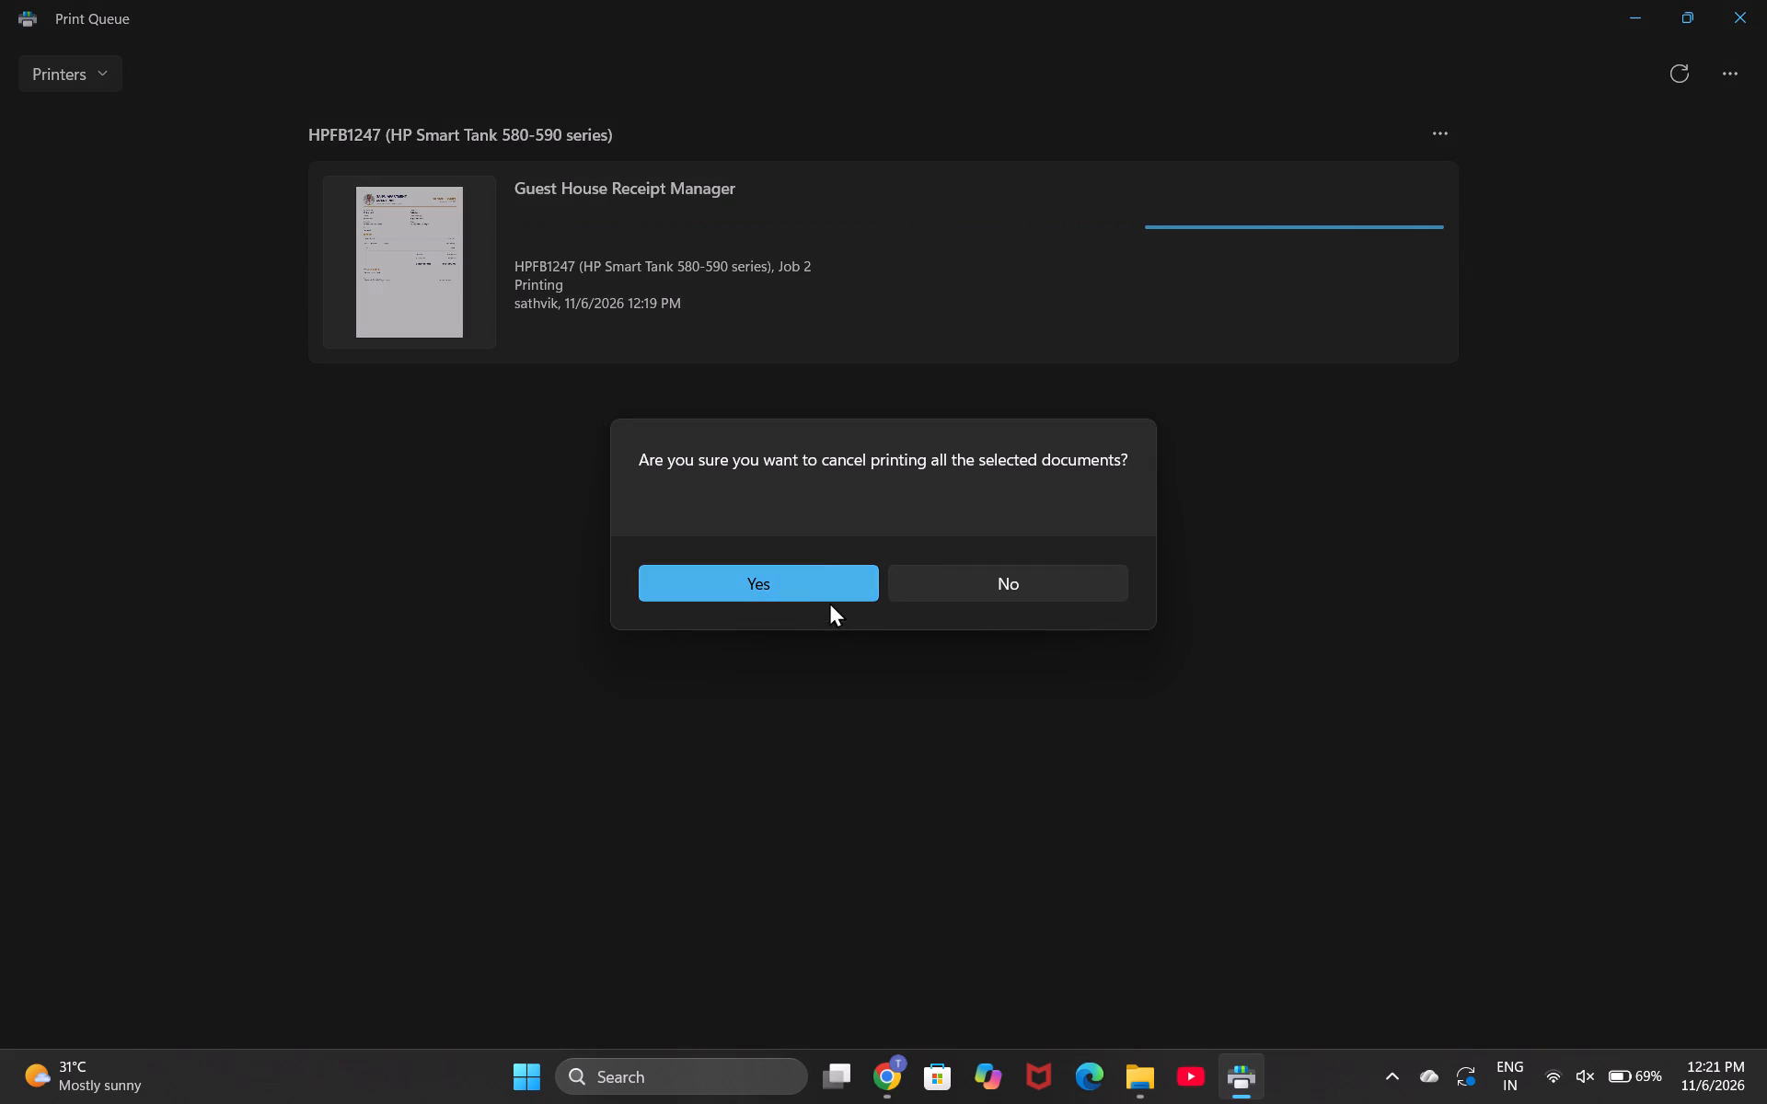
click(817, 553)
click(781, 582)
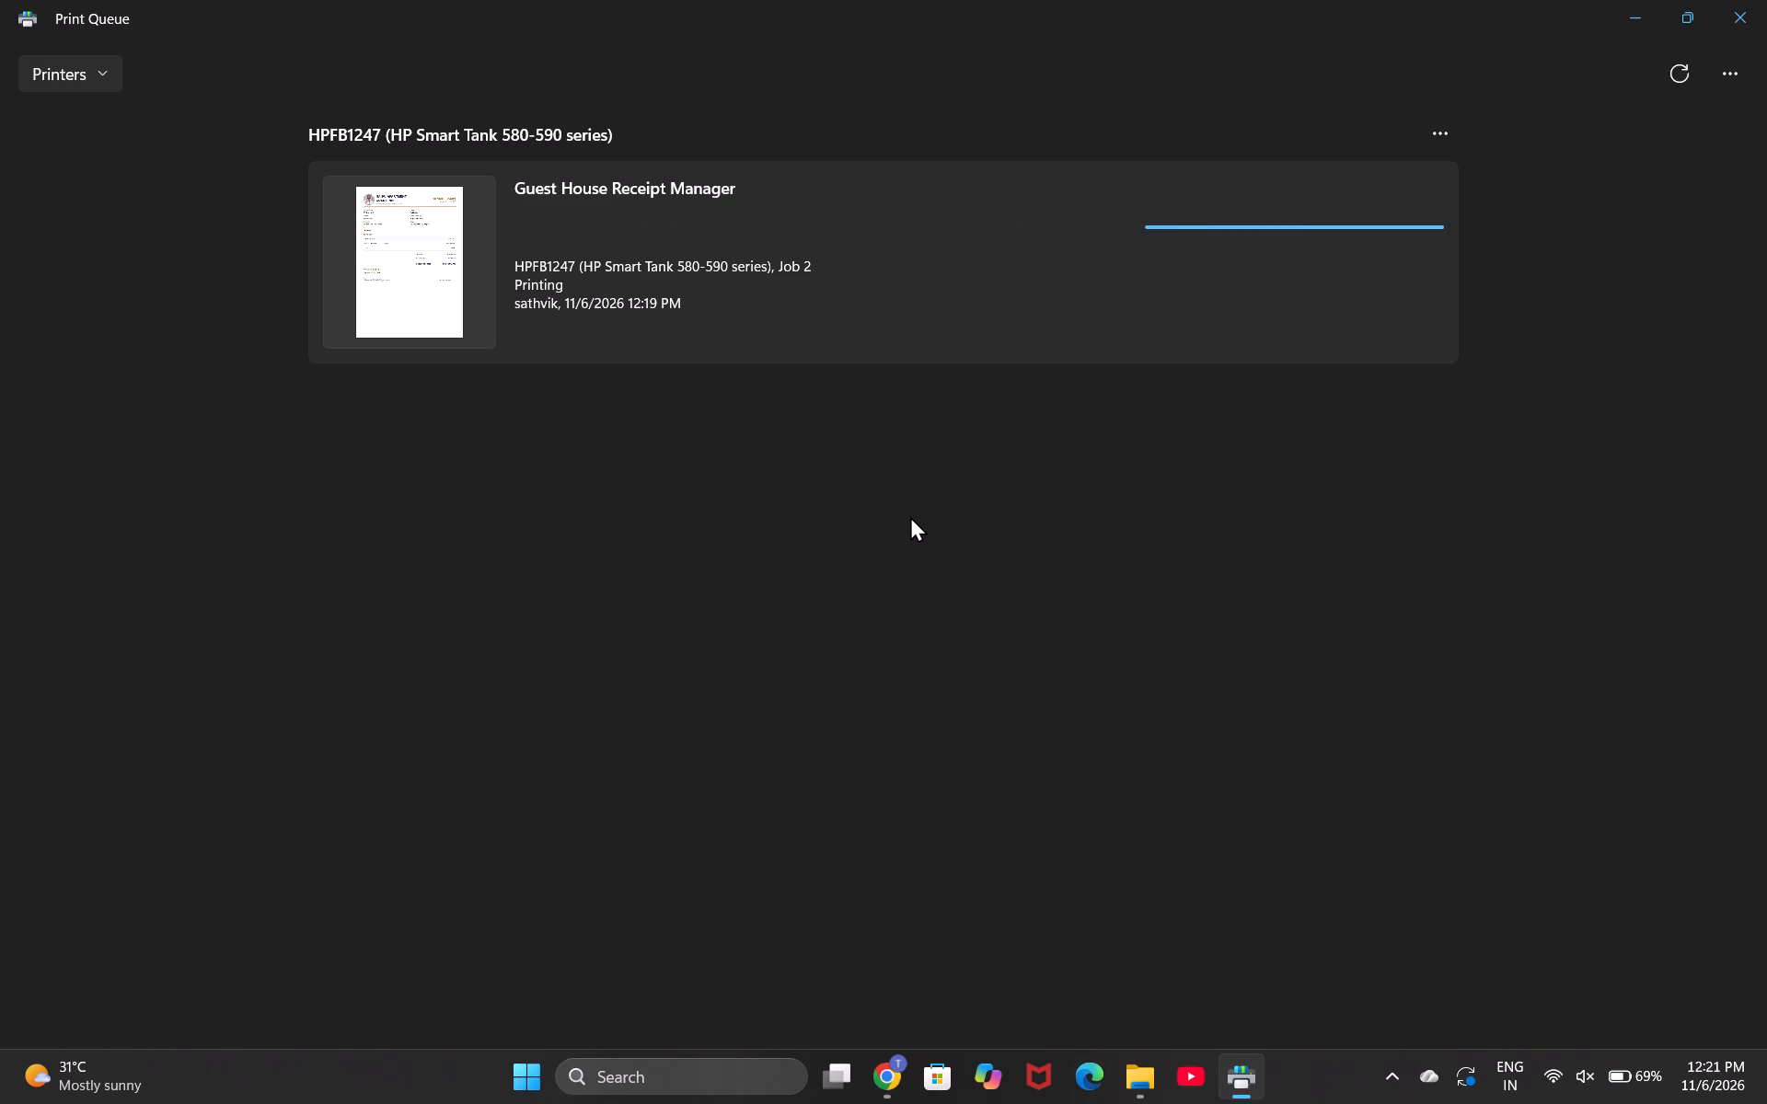
Close the print queue and print the guest house receipt from Chrome on the HPFB1247 printer.
key(alt+Tab)
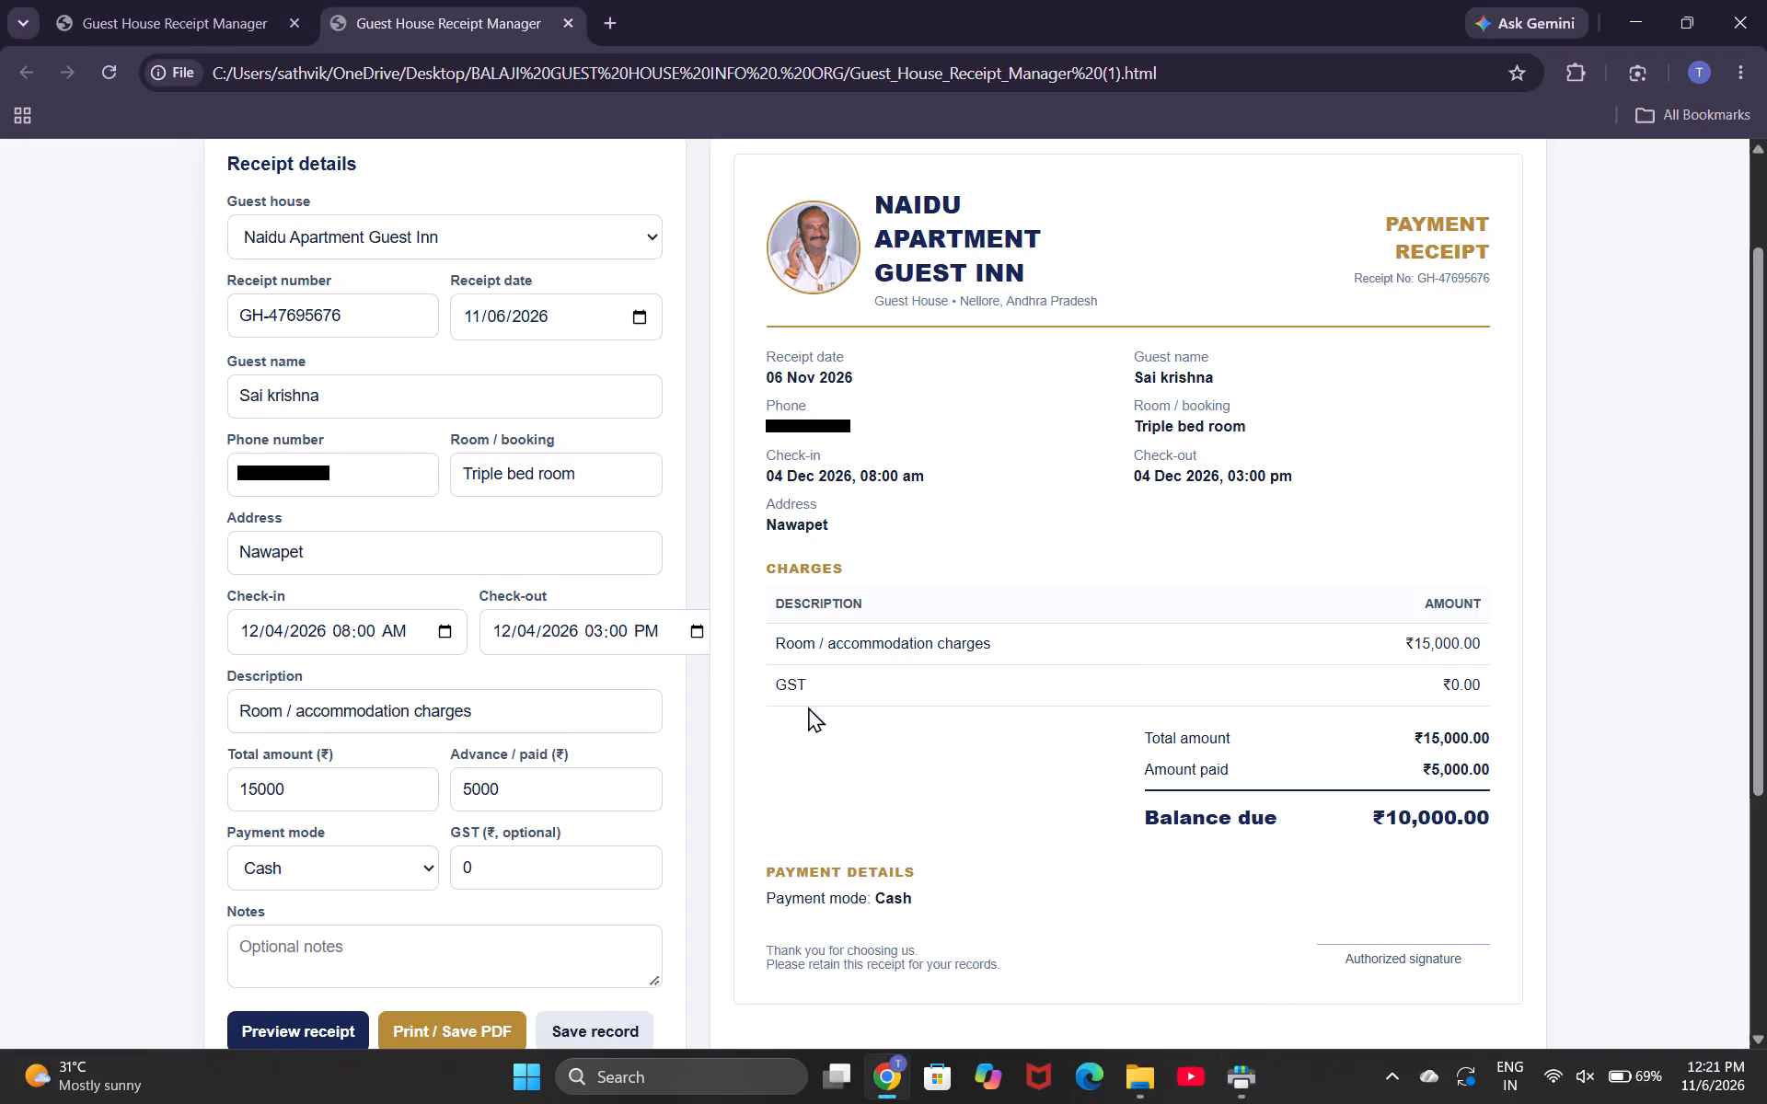
key(alt+Tab)
click(1718, 6)
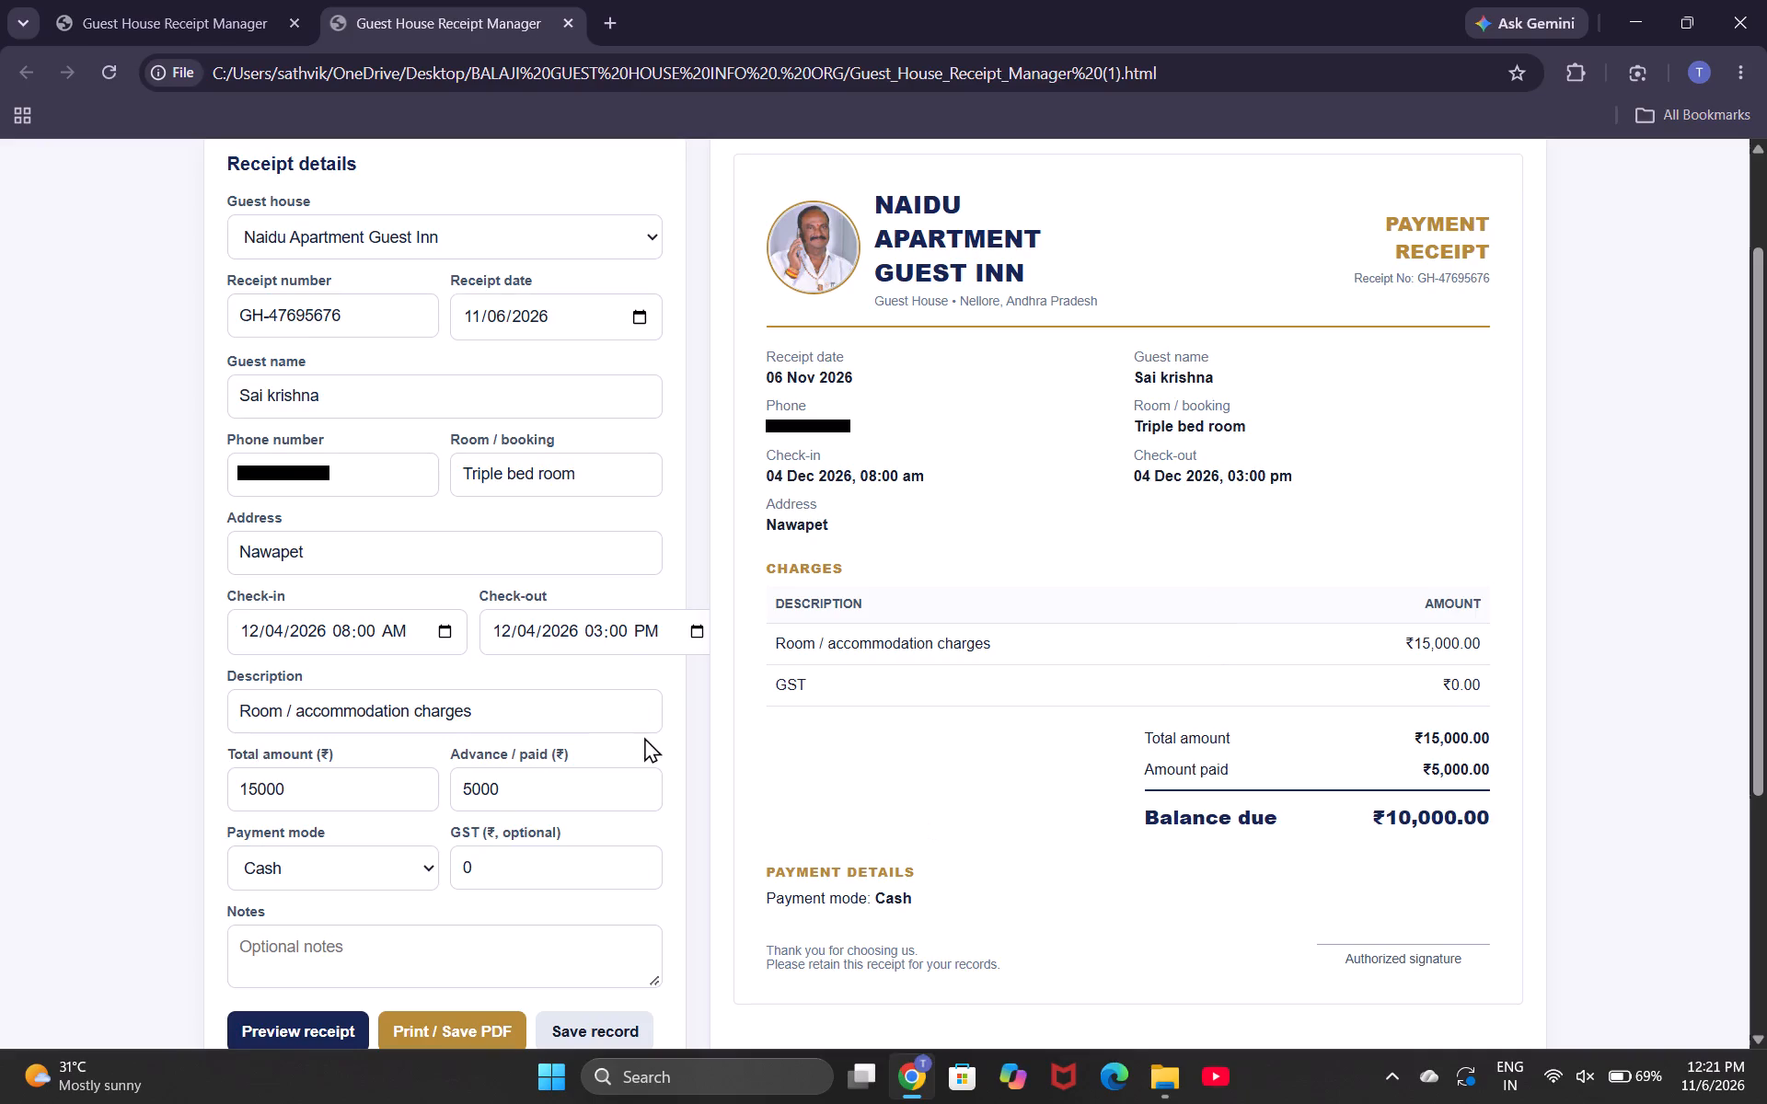
click(439, 1024)
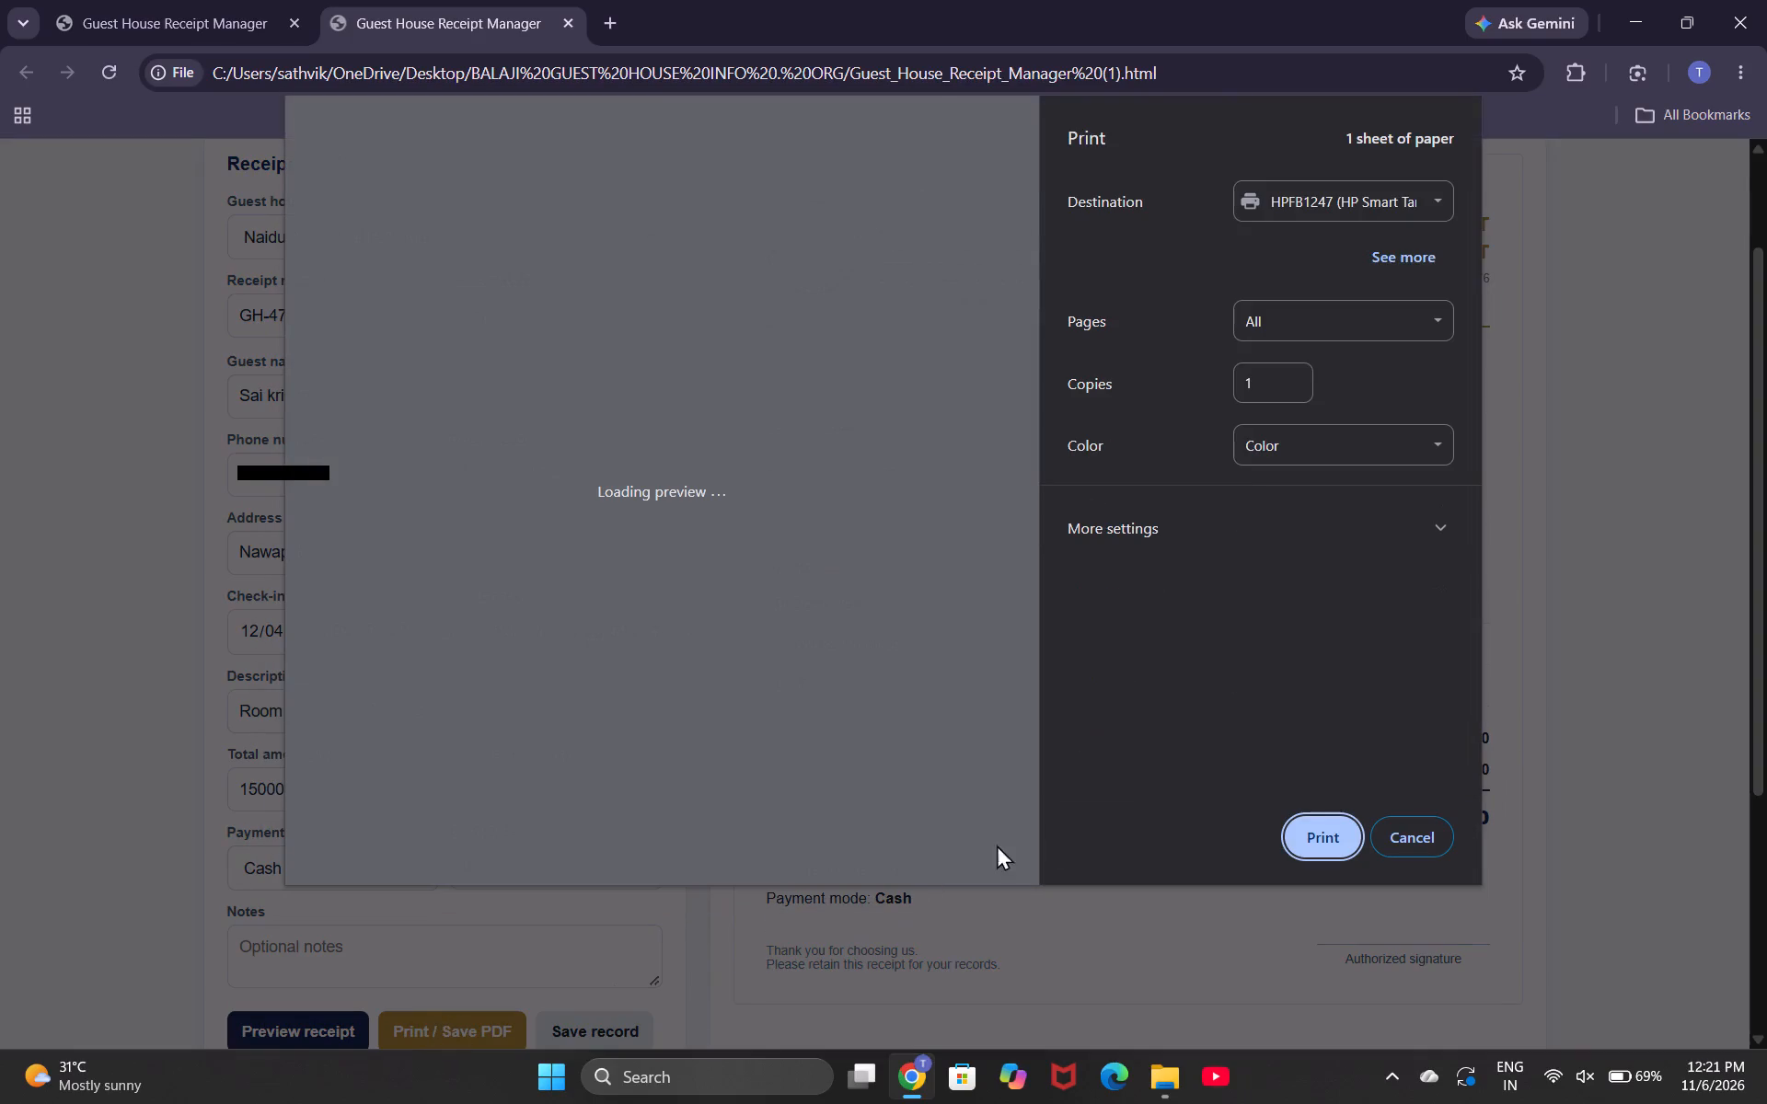
click(1305, 843)
Open the print queue to check the newly sent receipt job.
click(1394, 1079)
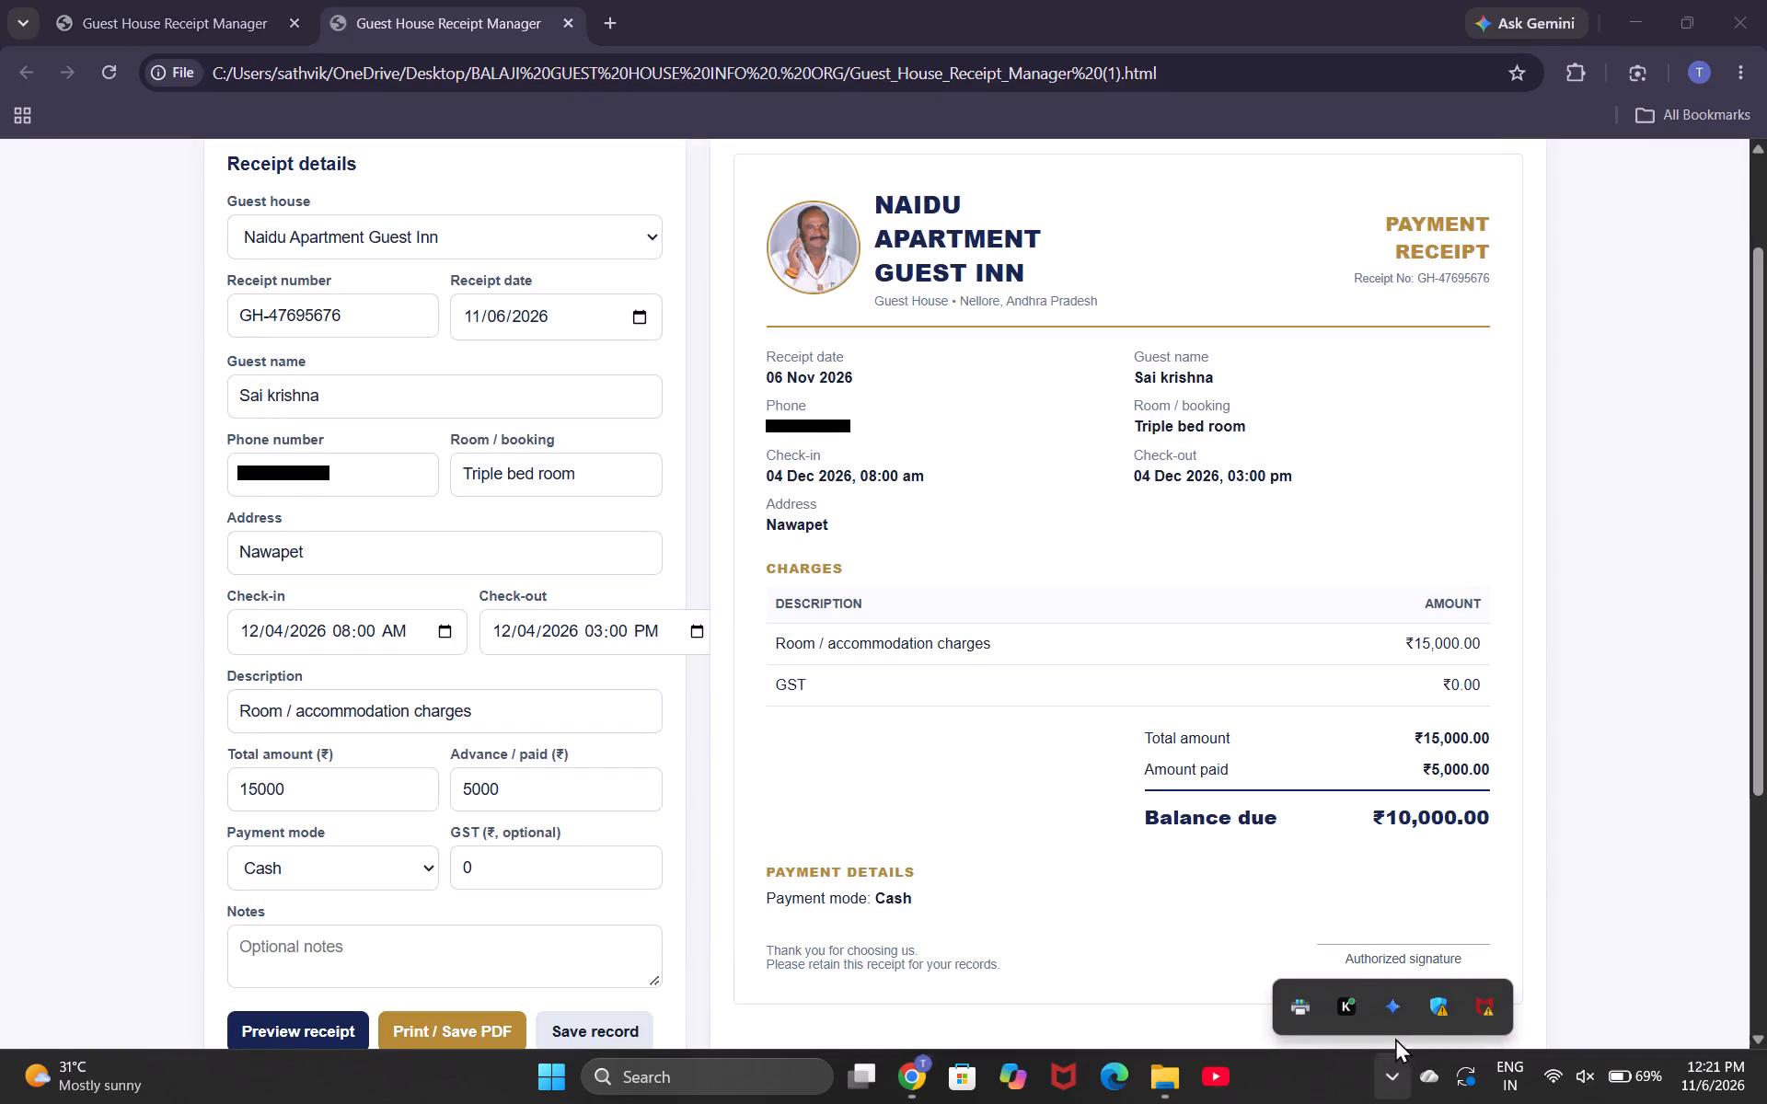
double_click(1316, 998)
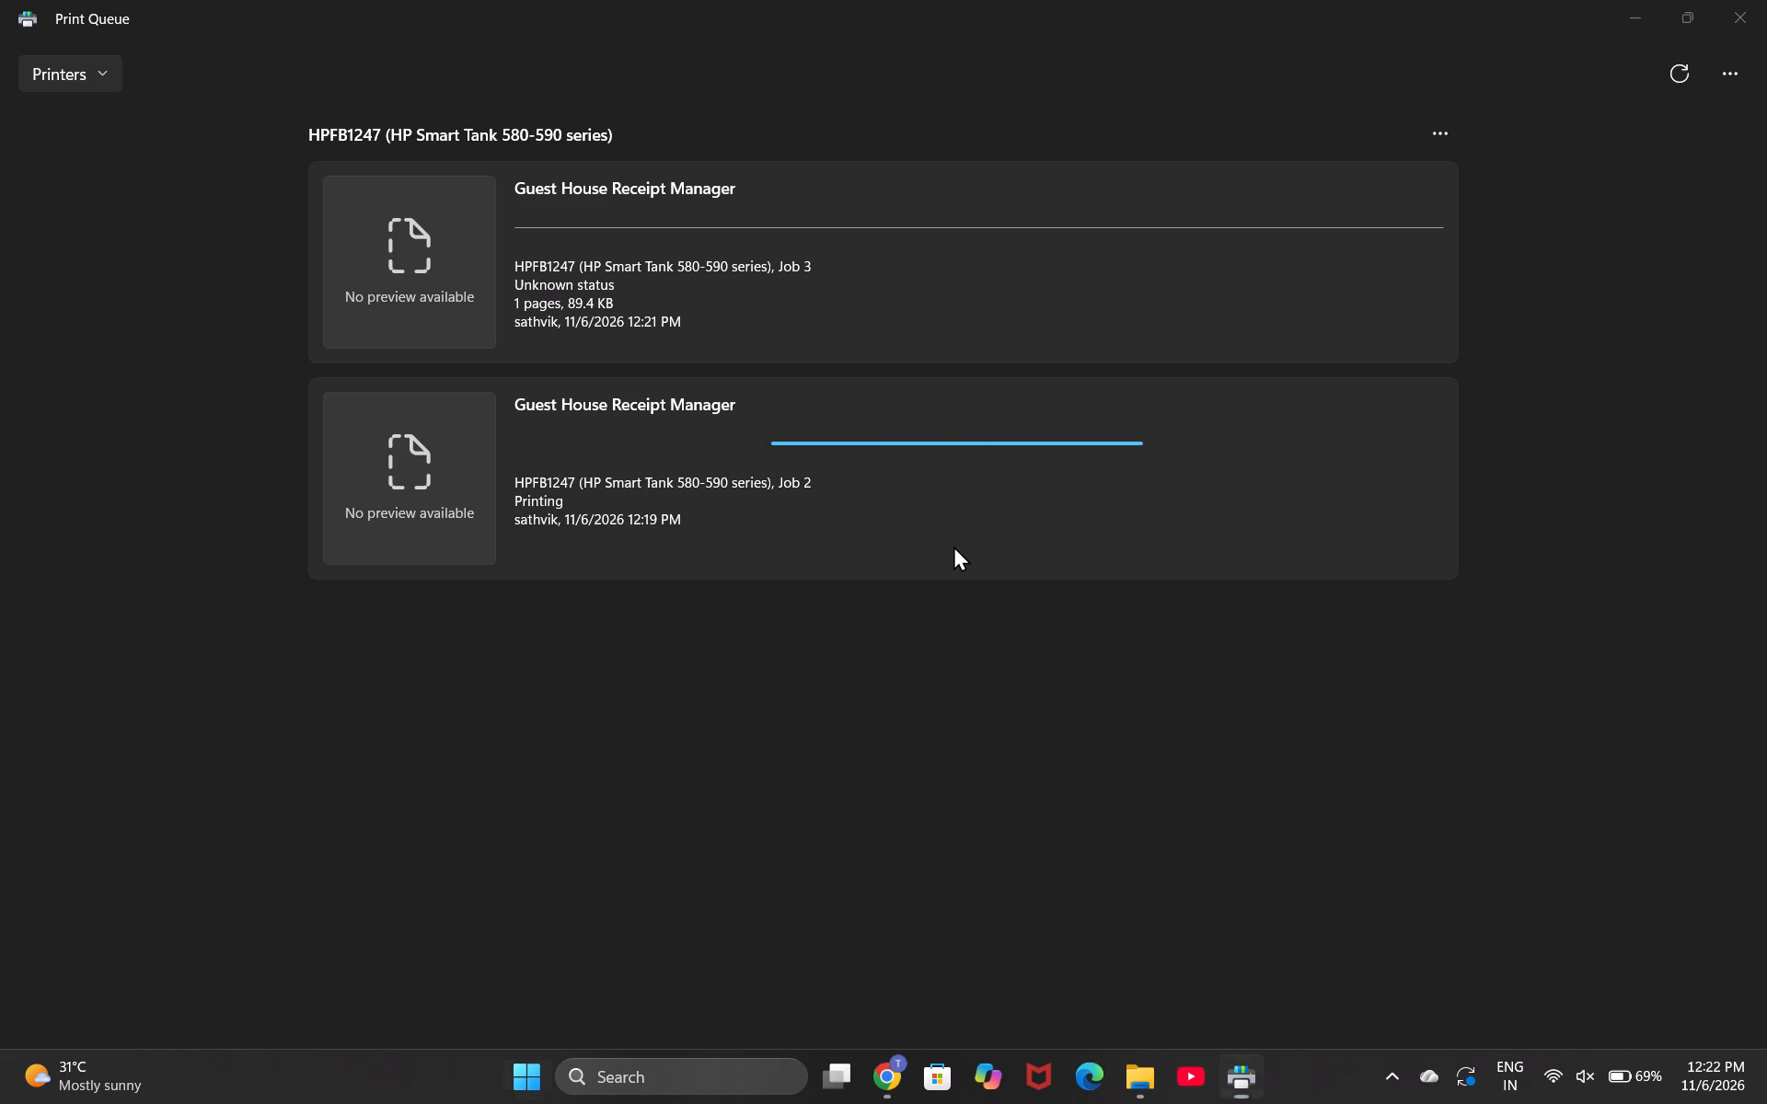
Search Windows for "hp" and open the HP app.
text(hp)
key(Return)
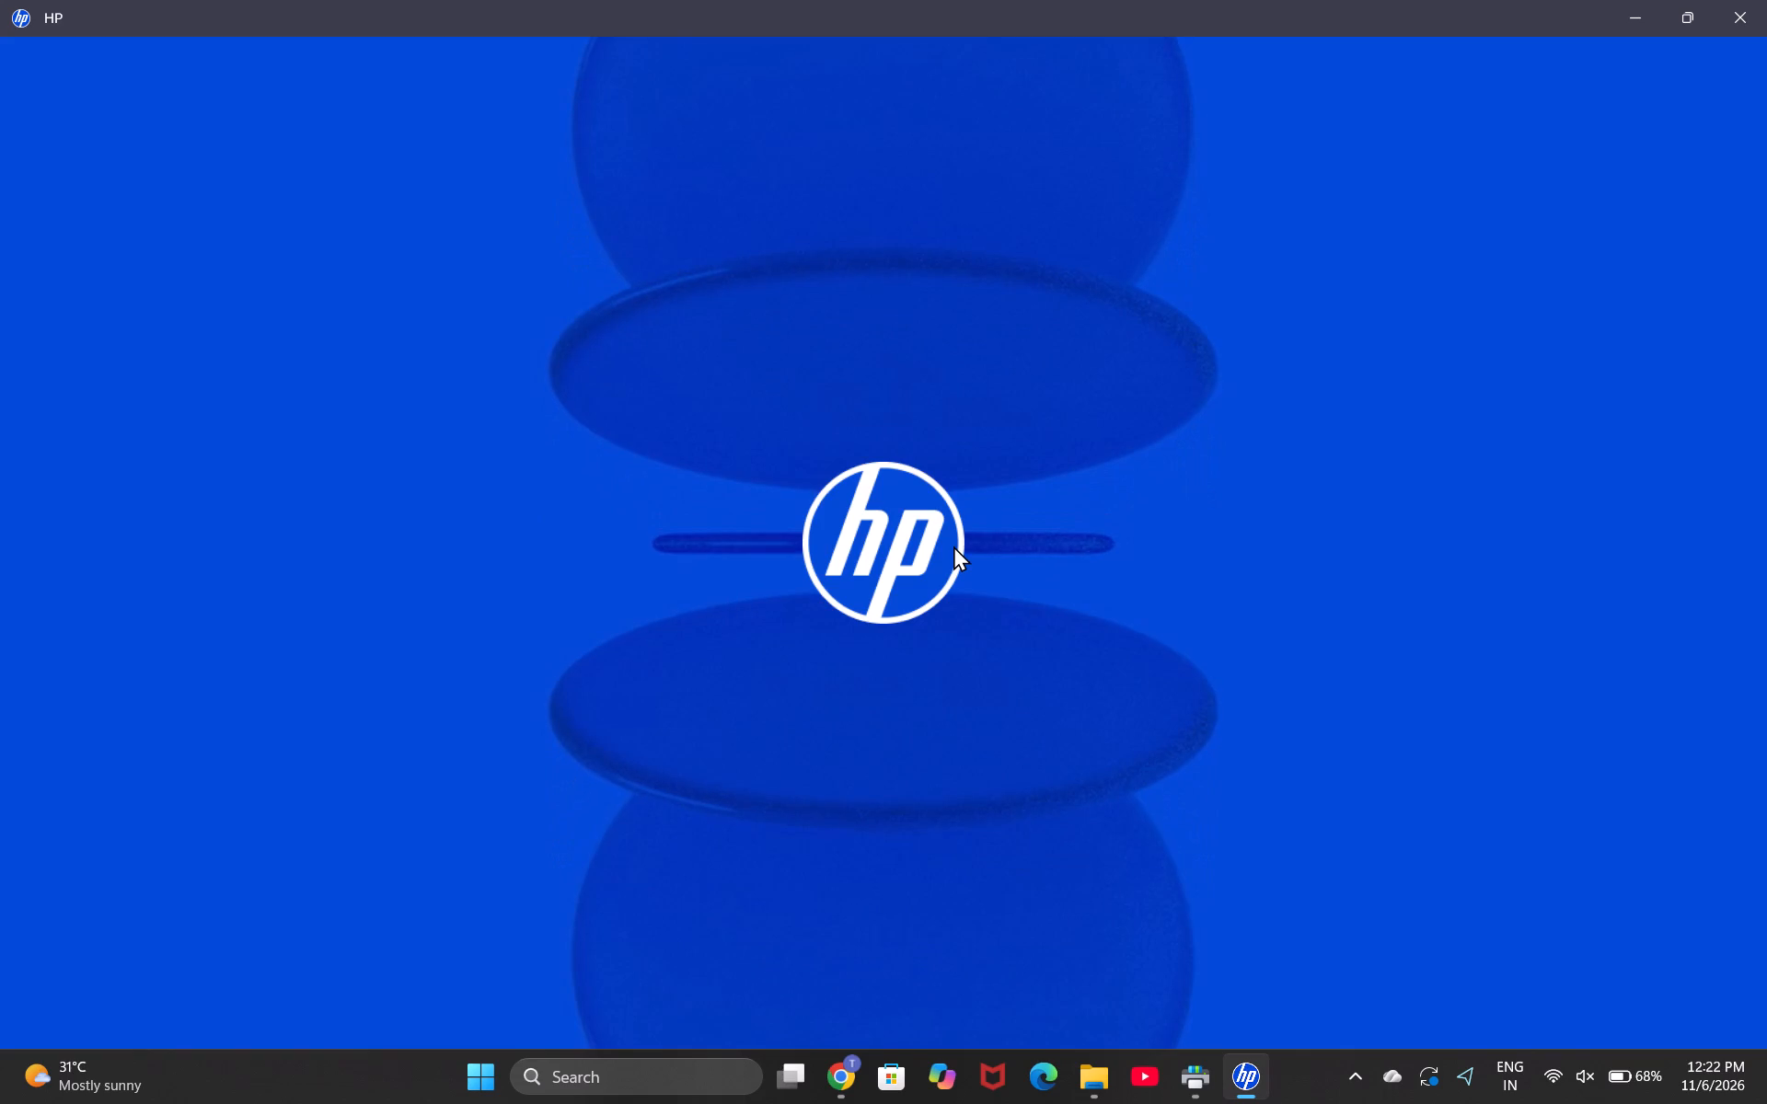
click(1345, 1096)
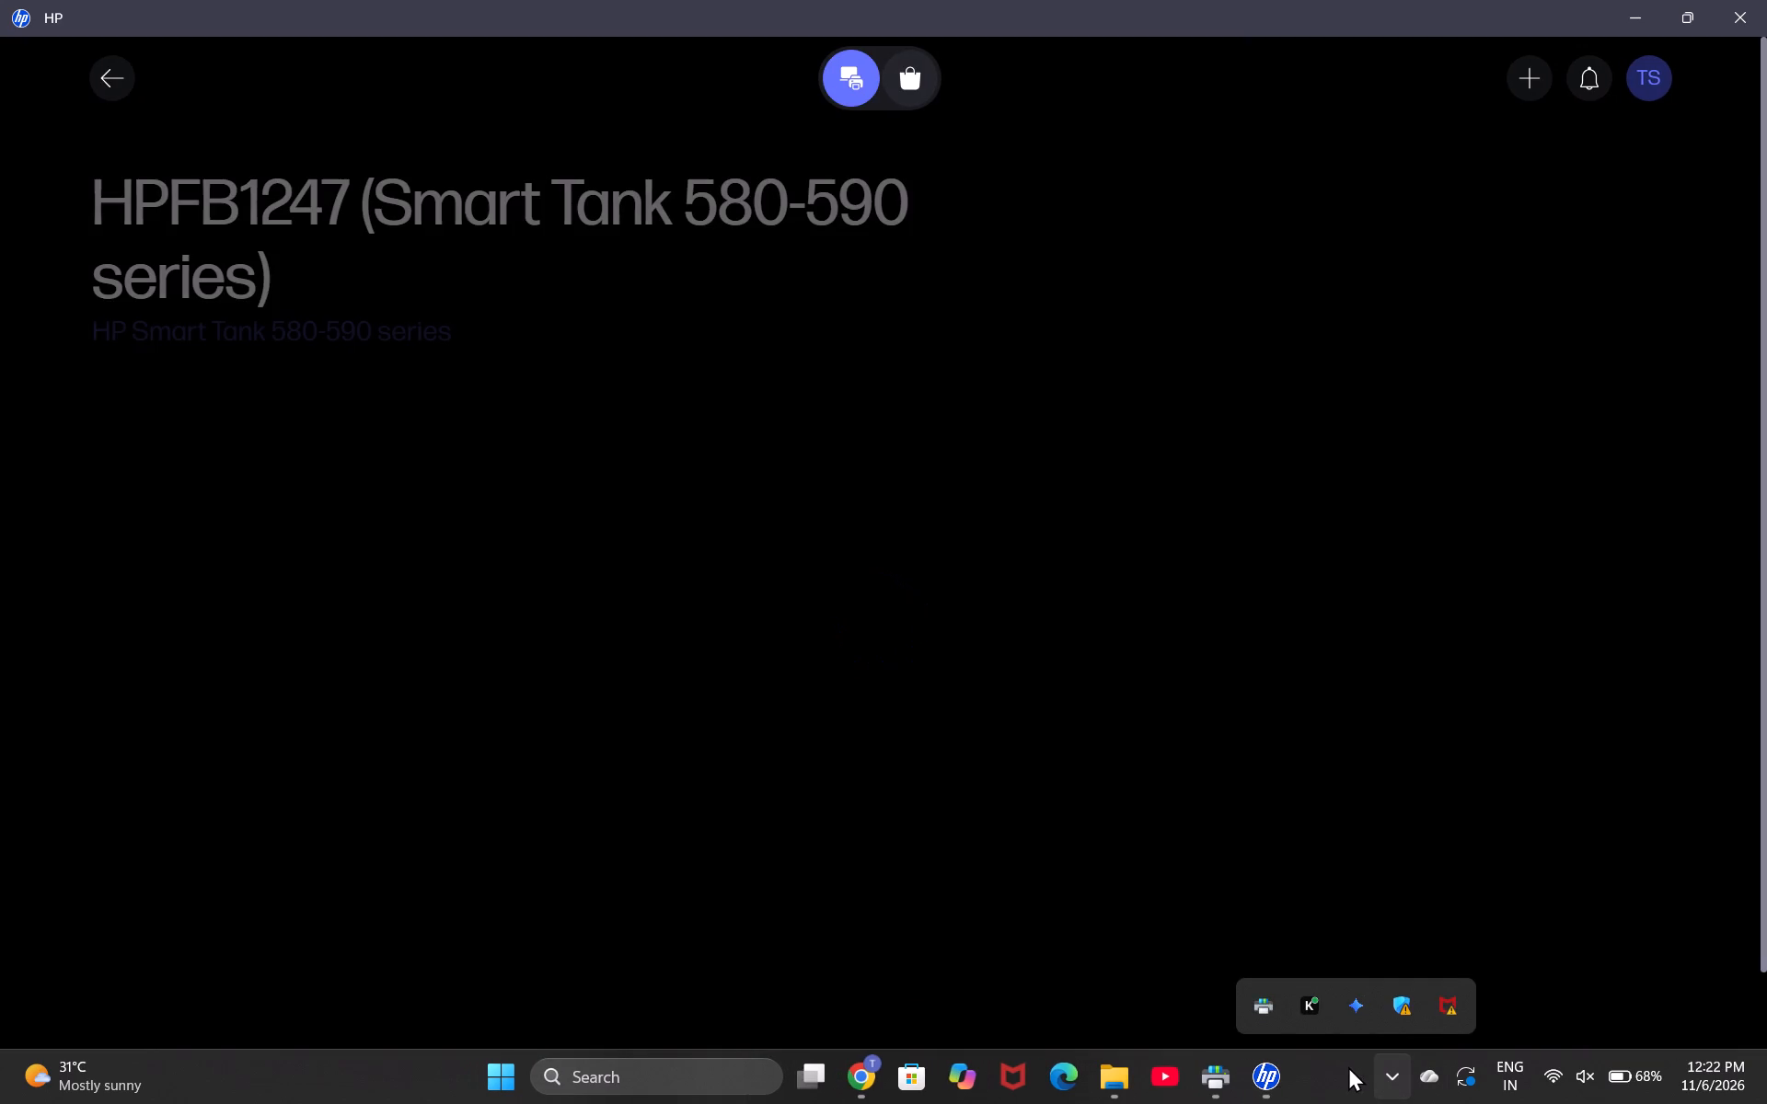
click(1348, 1066)
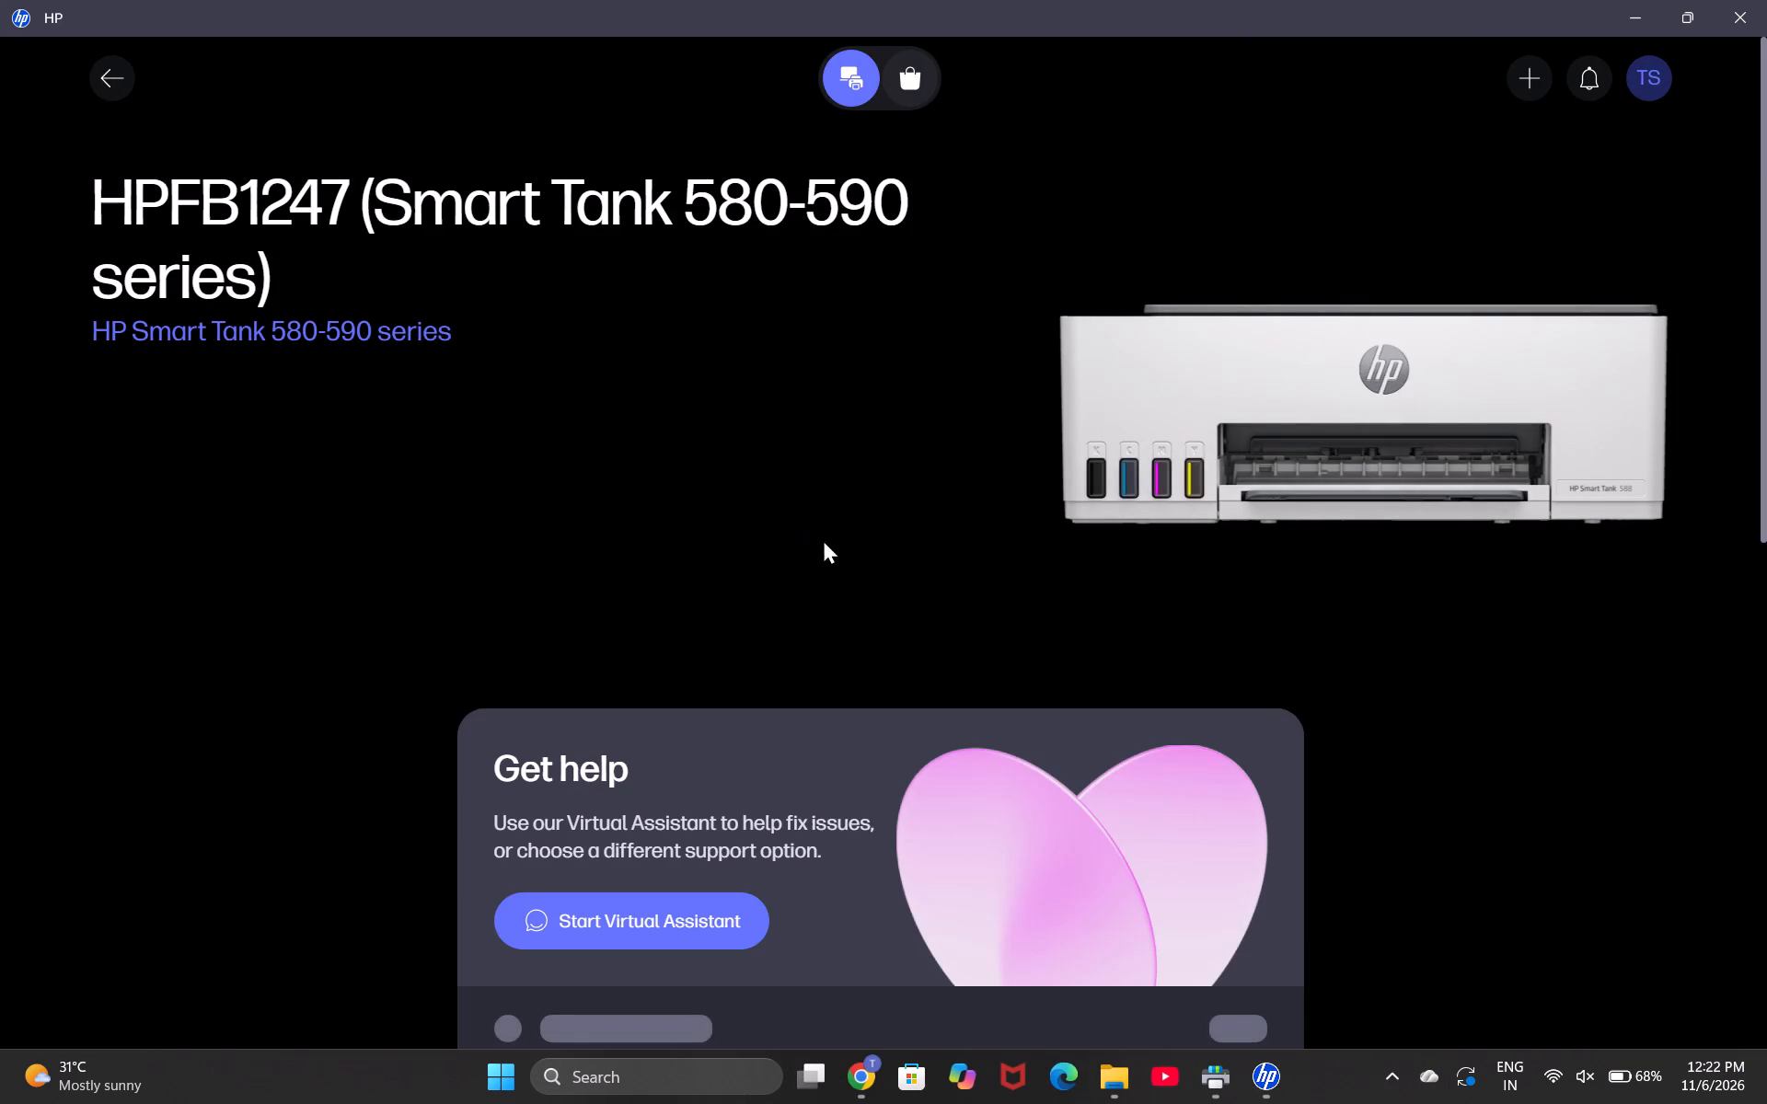
Choose Print photos for the HPFB1247 printer and start installing its print driver.
scroll(977, 479, down, 7)
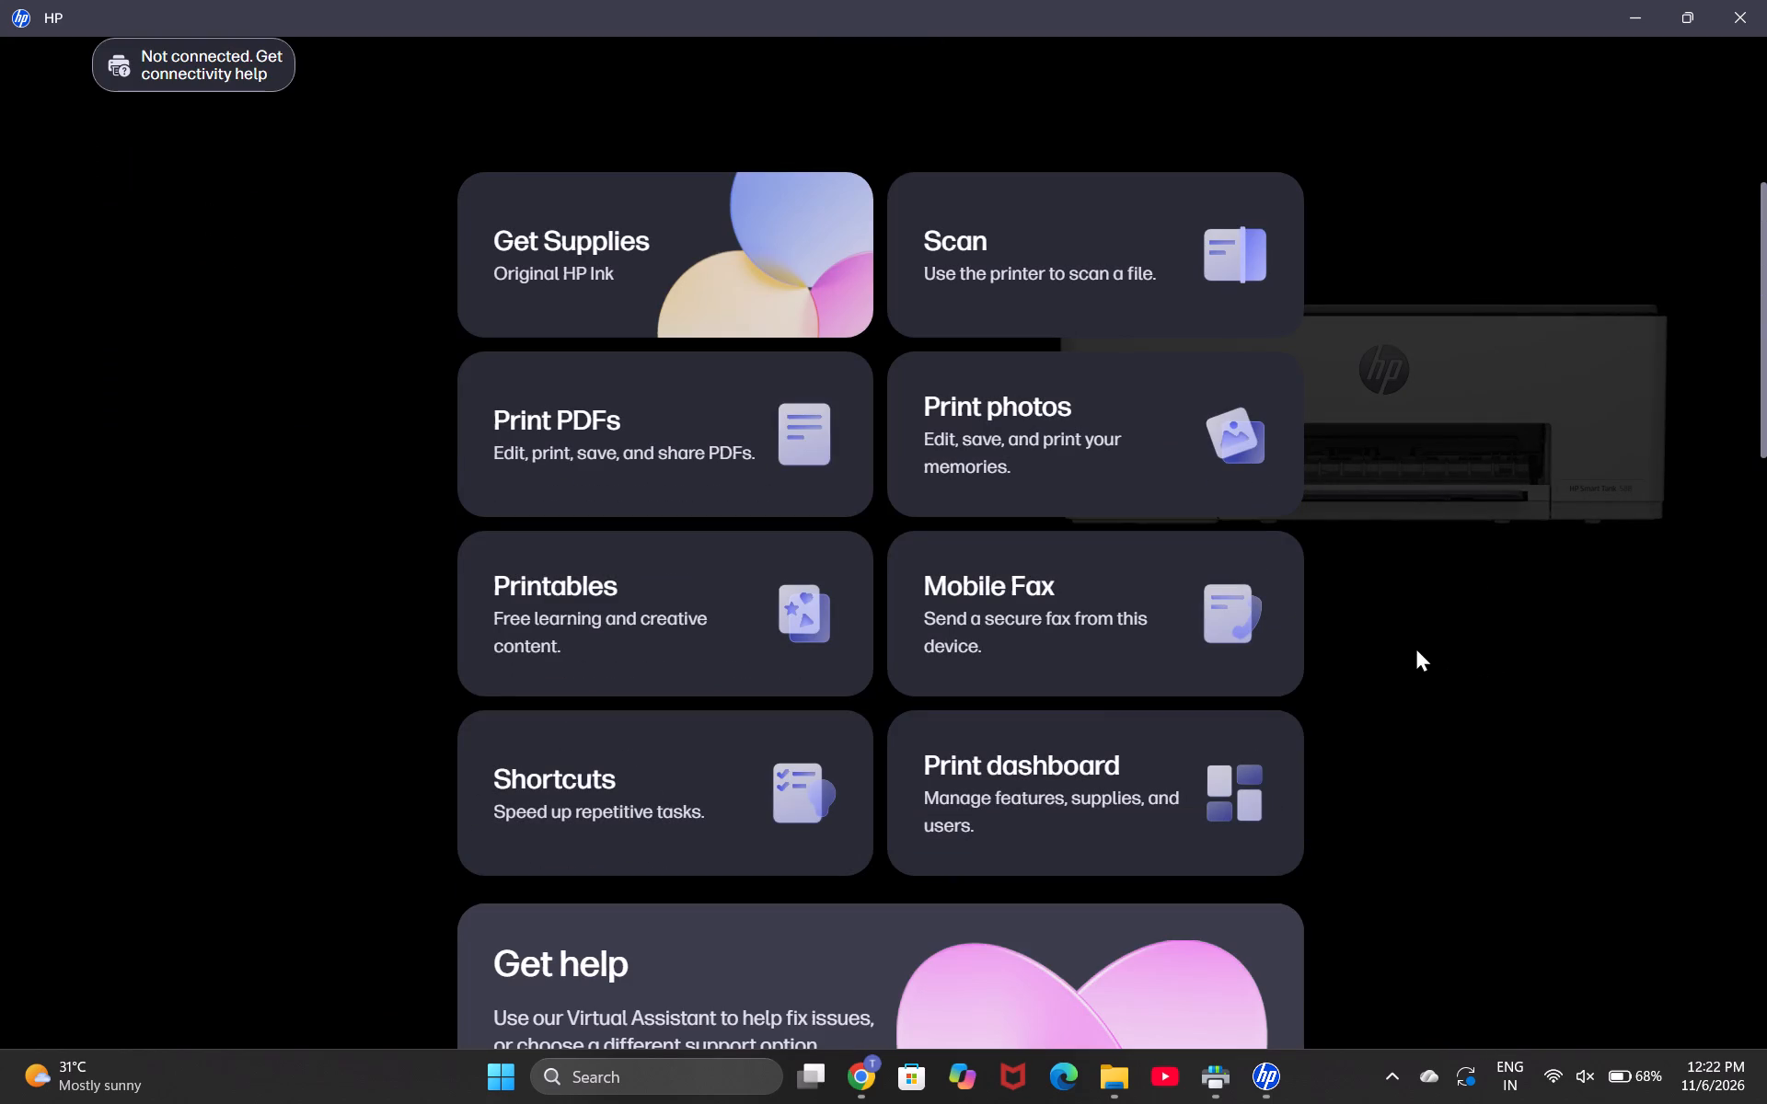
click(1153, 415)
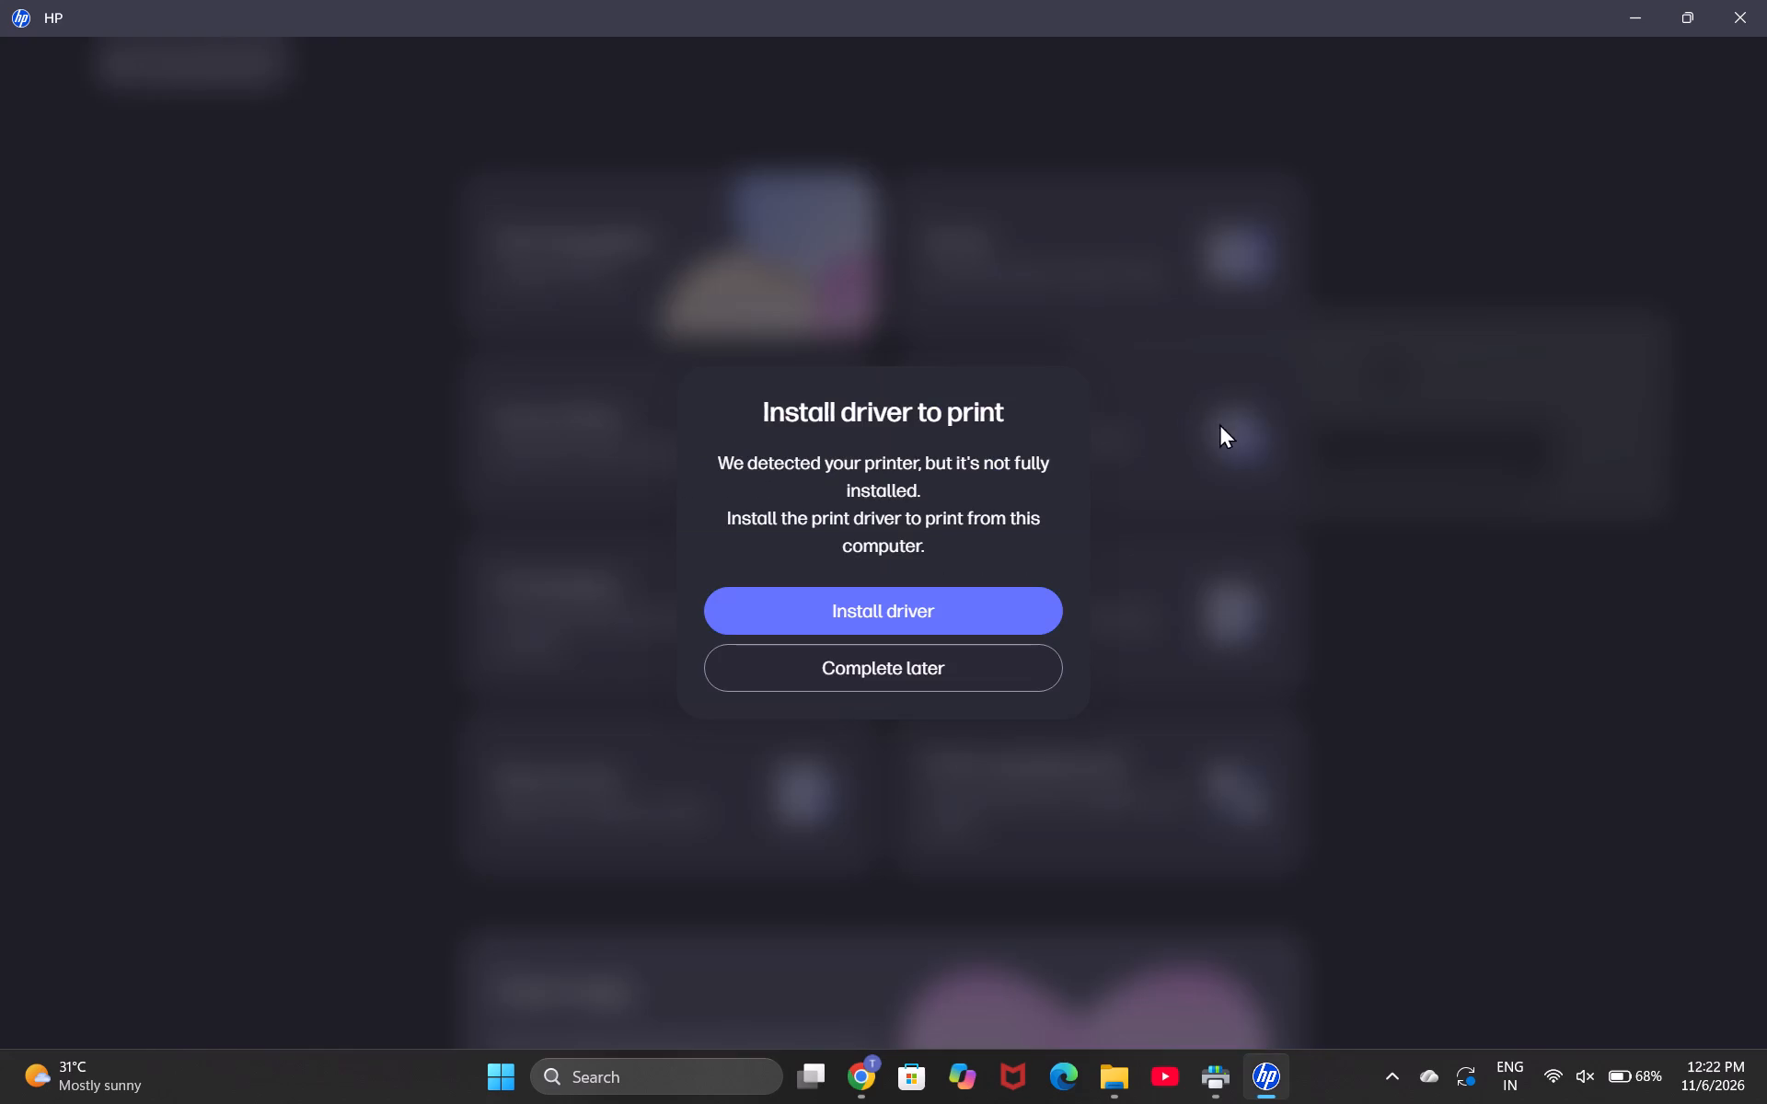
click(1242, 621)
click(1410, 595)
click(303, 242)
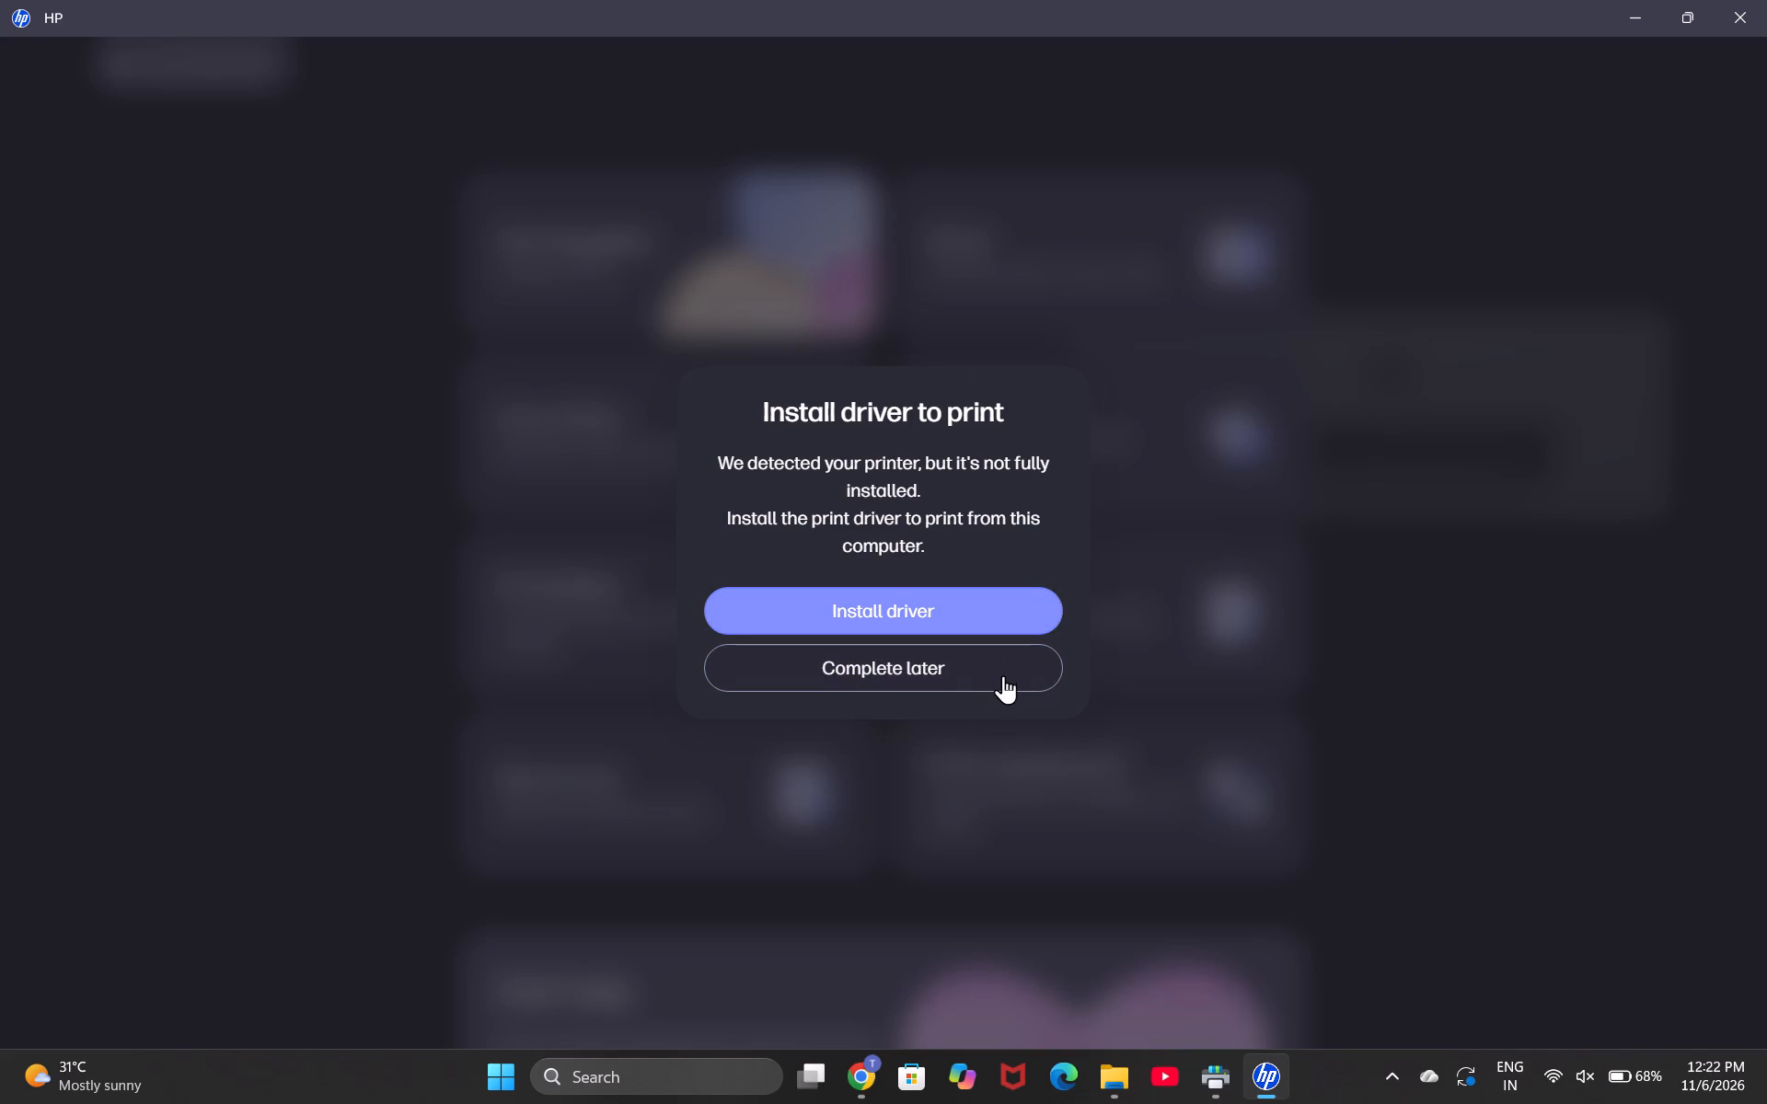
click(992, 617)
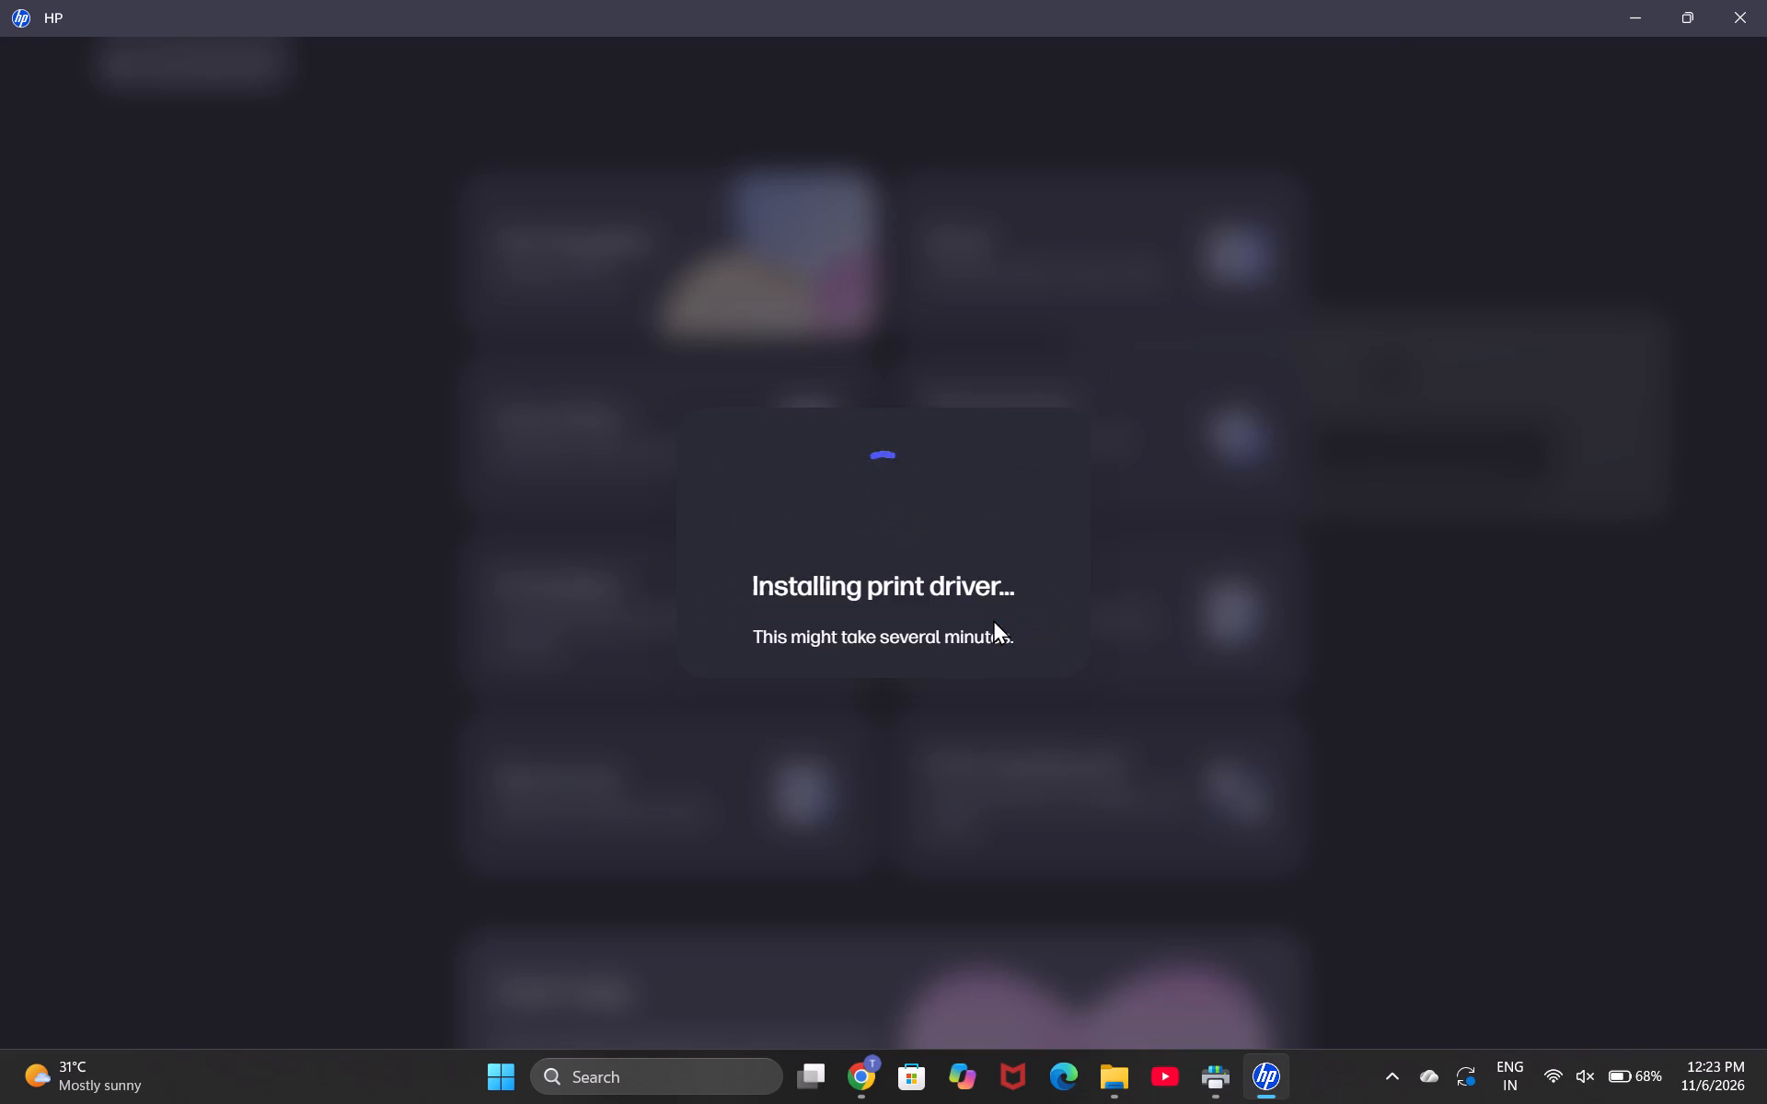
Switch to the print queue, check its list of available printers, and refresh the jobs.
click(1240, 1092)
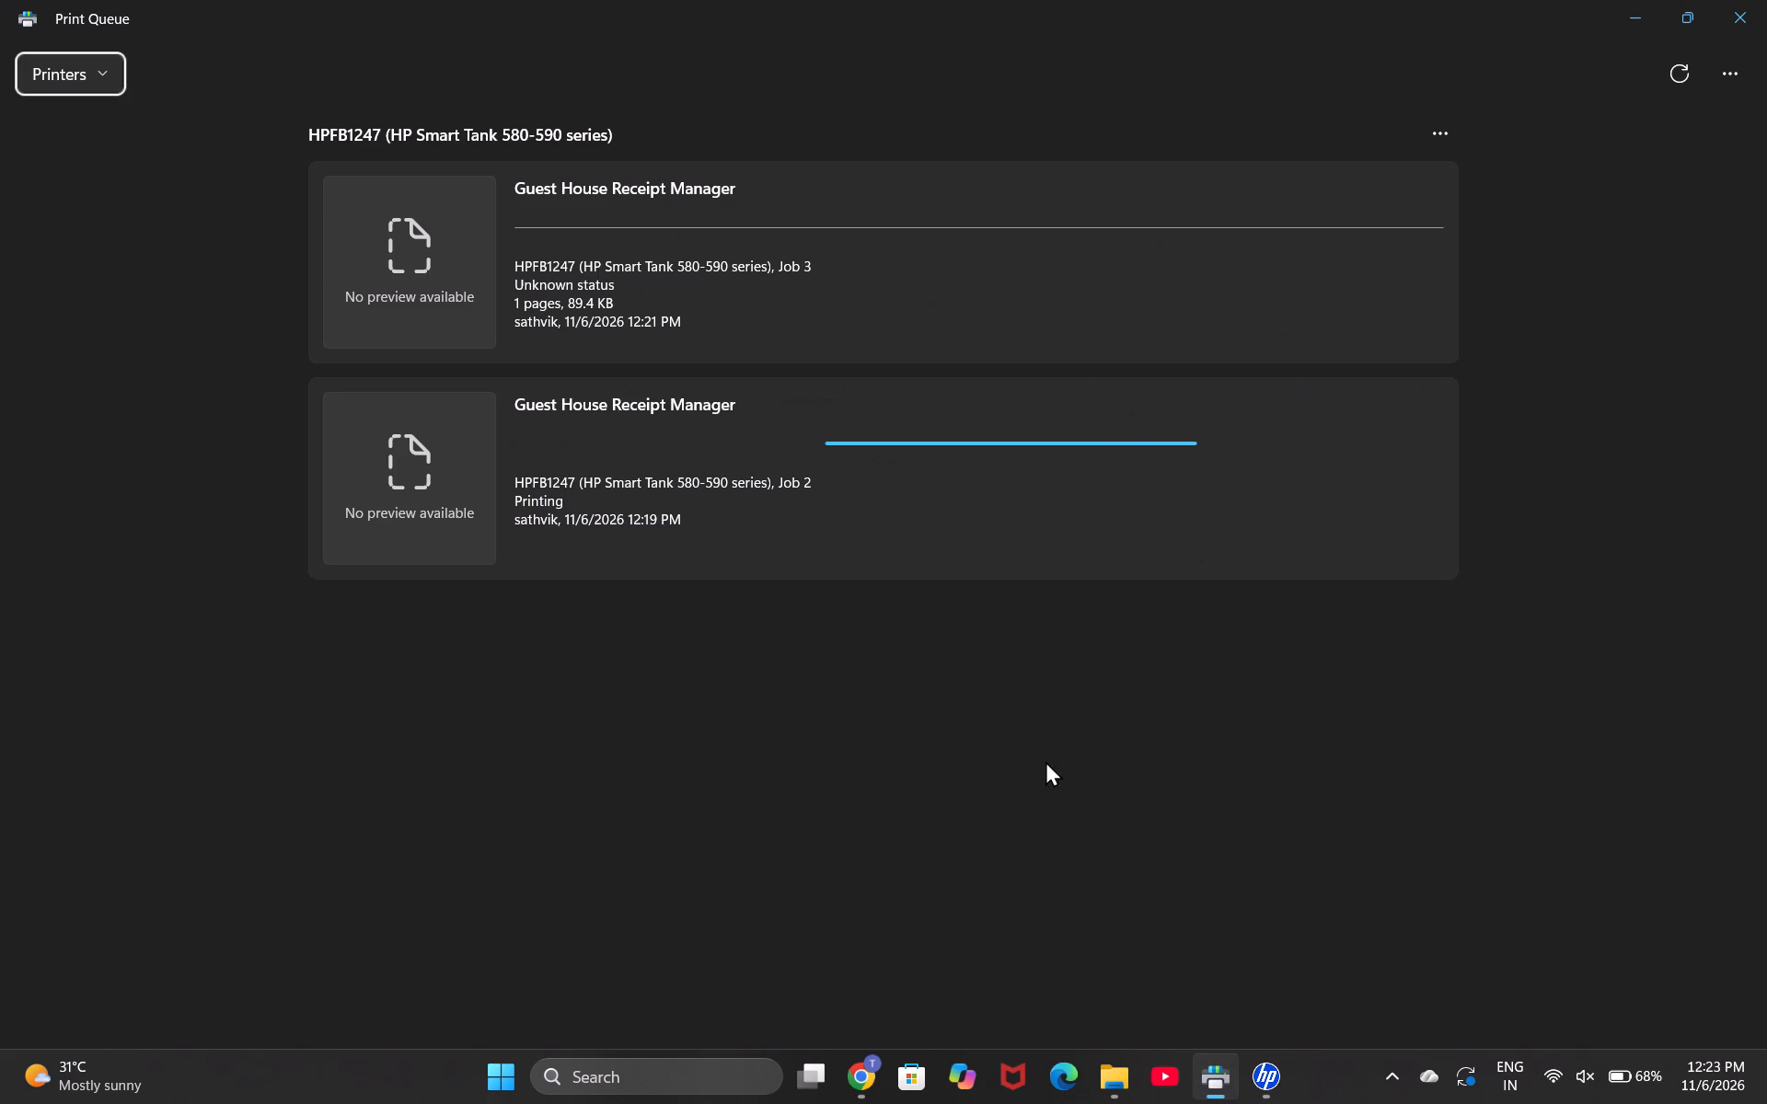
click(130, 74)
click(102, 69)
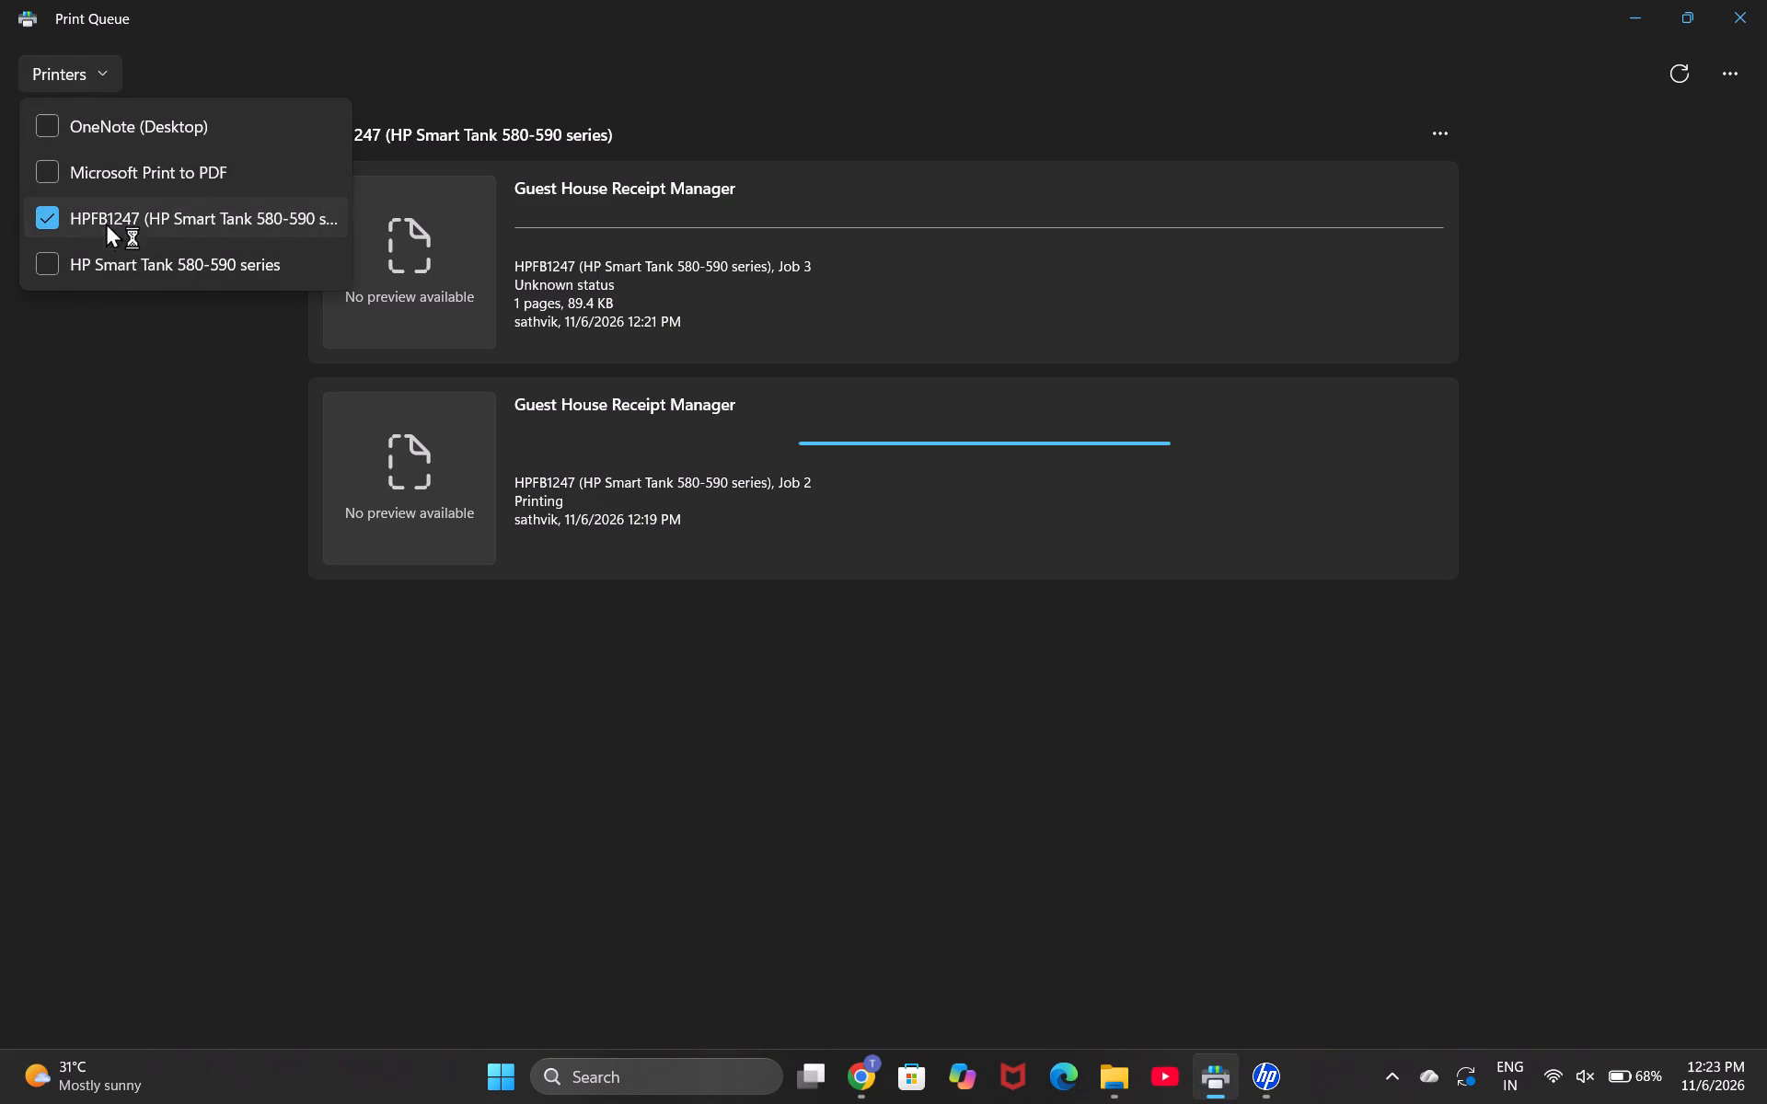
click(114, 390)
click(1683, 86)
Close the open print queue, HP app, Chrome and File Explorer windows.
click(1756, 13)
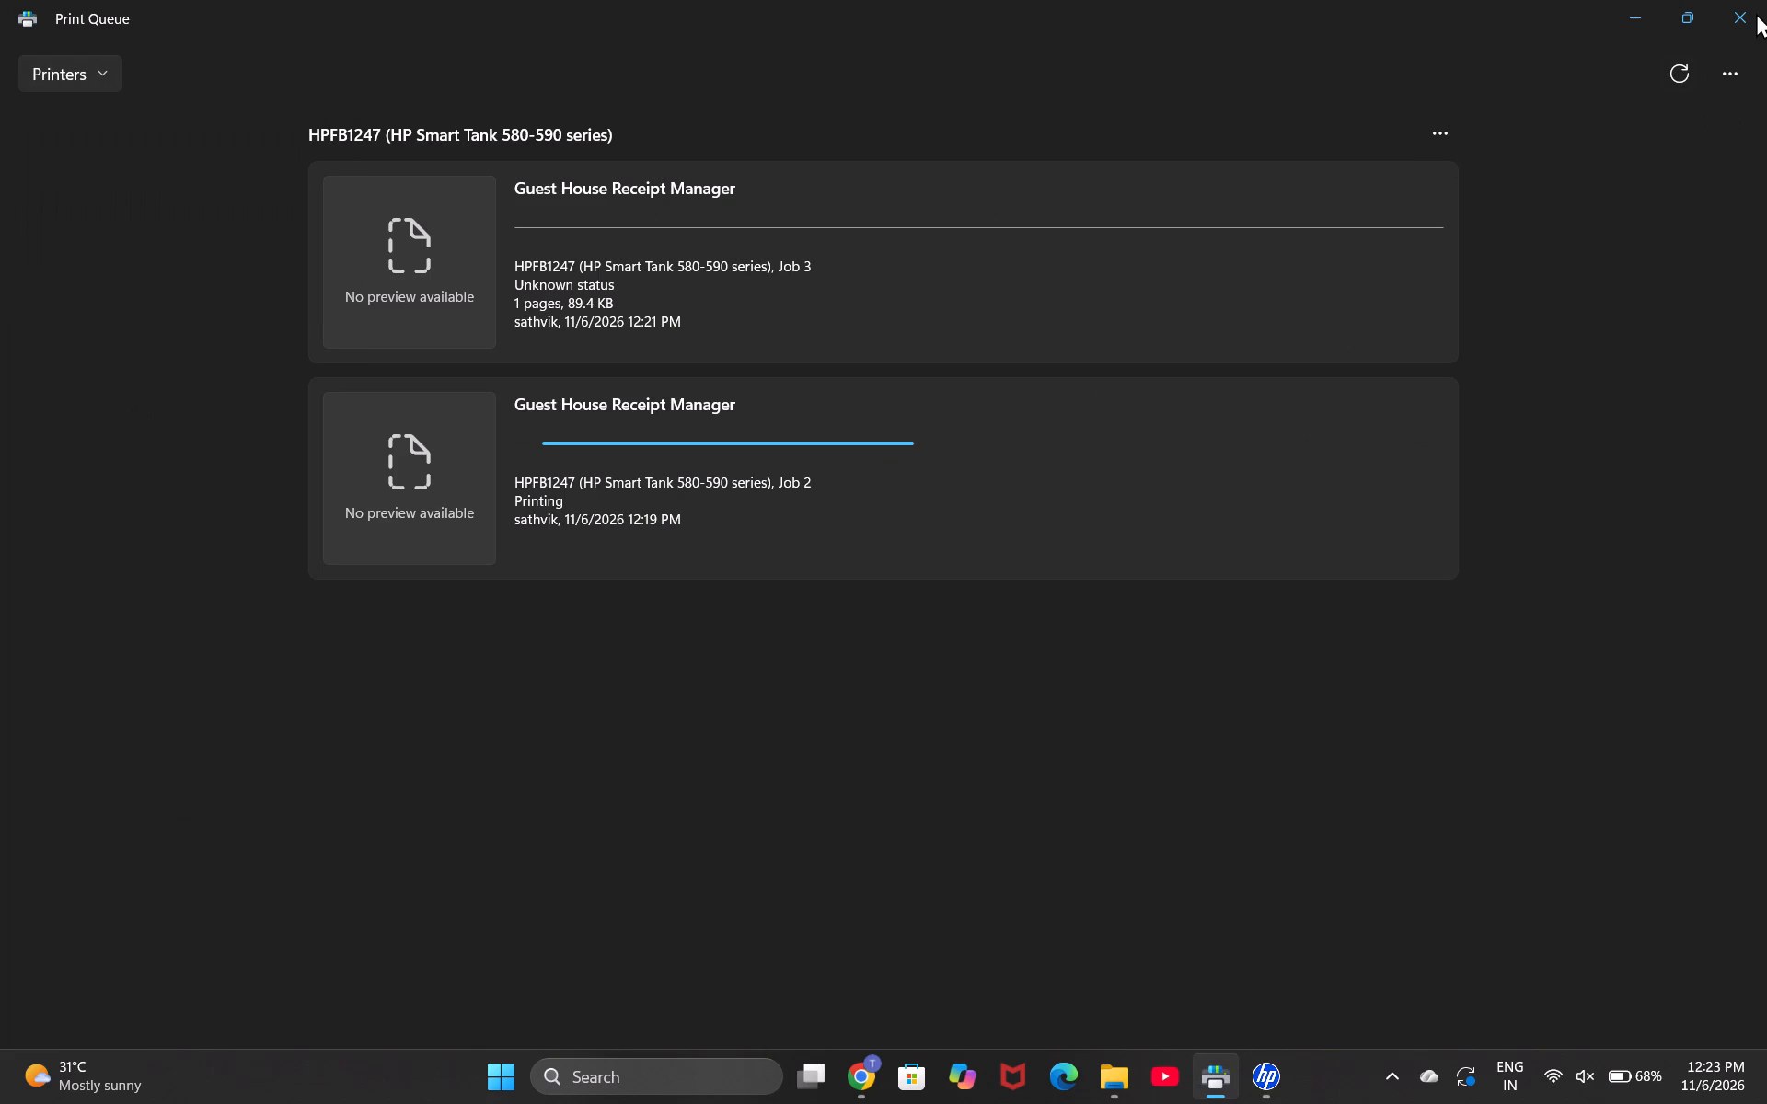
click(1746, 13)
click(1745, 13)
click(1745, 13)
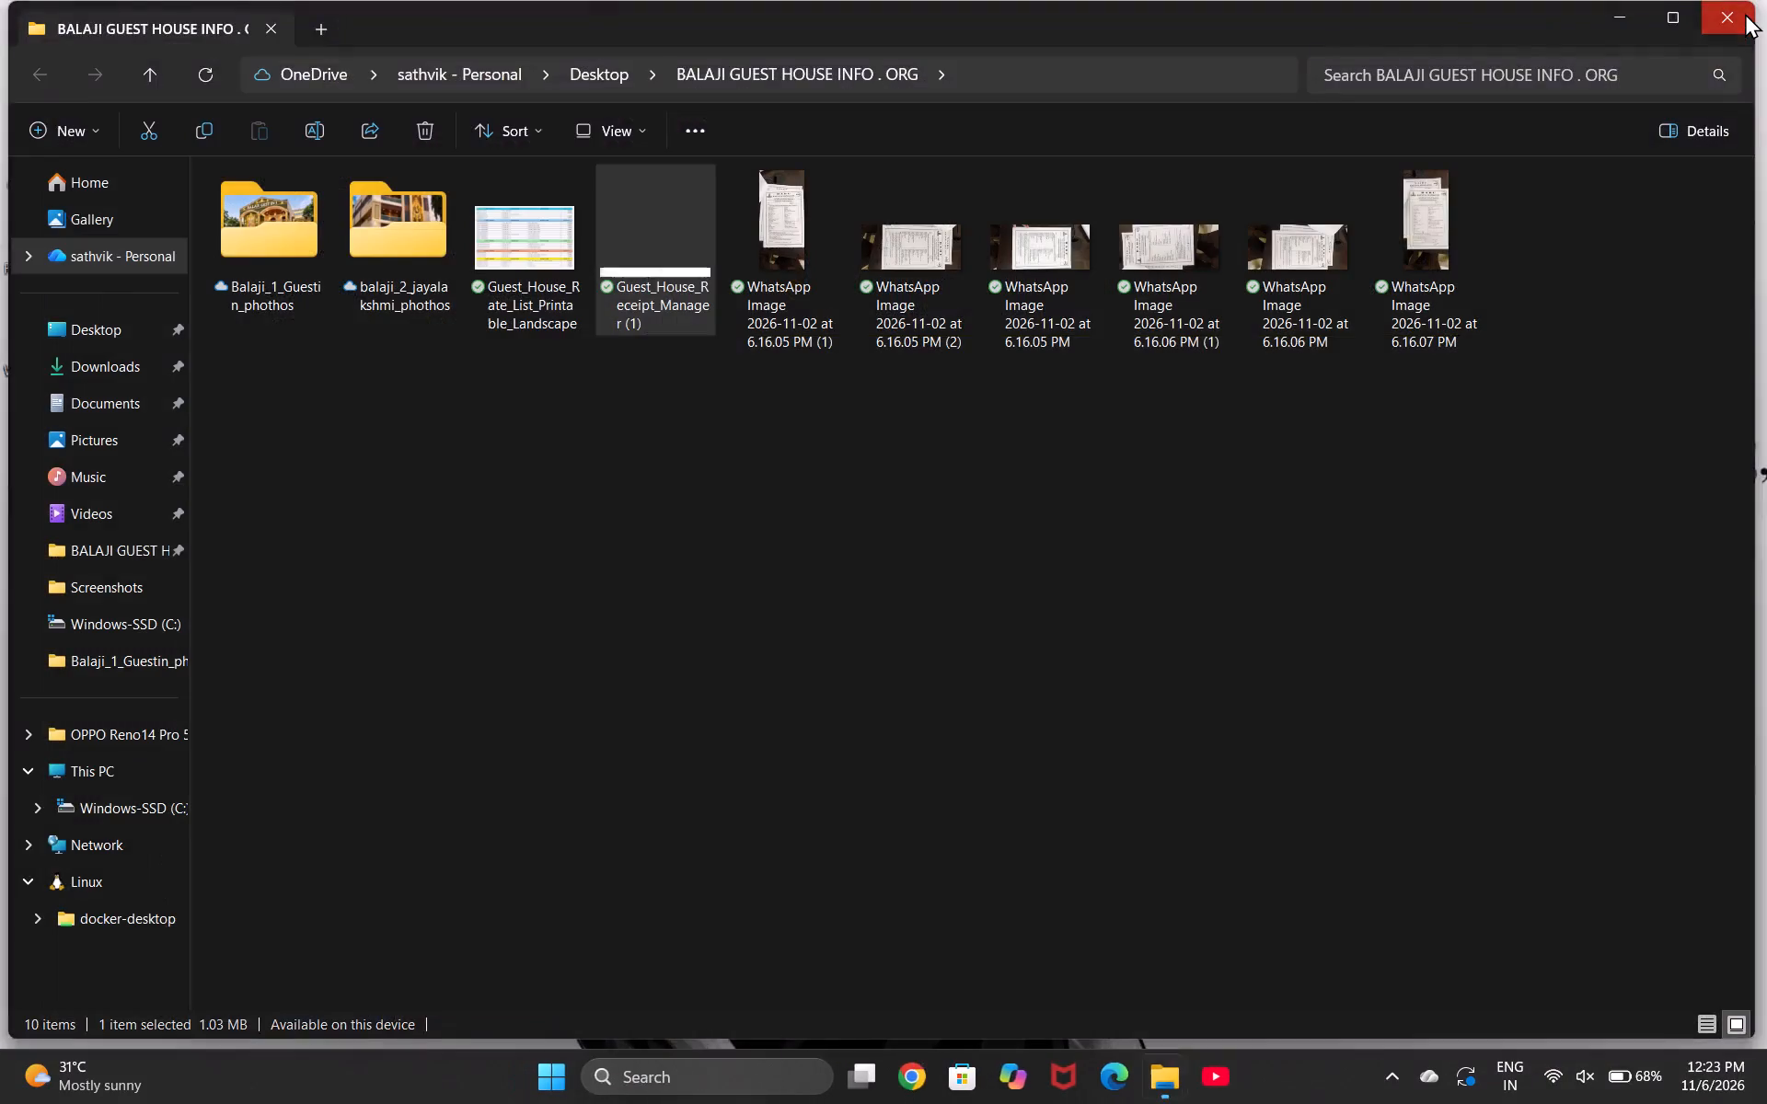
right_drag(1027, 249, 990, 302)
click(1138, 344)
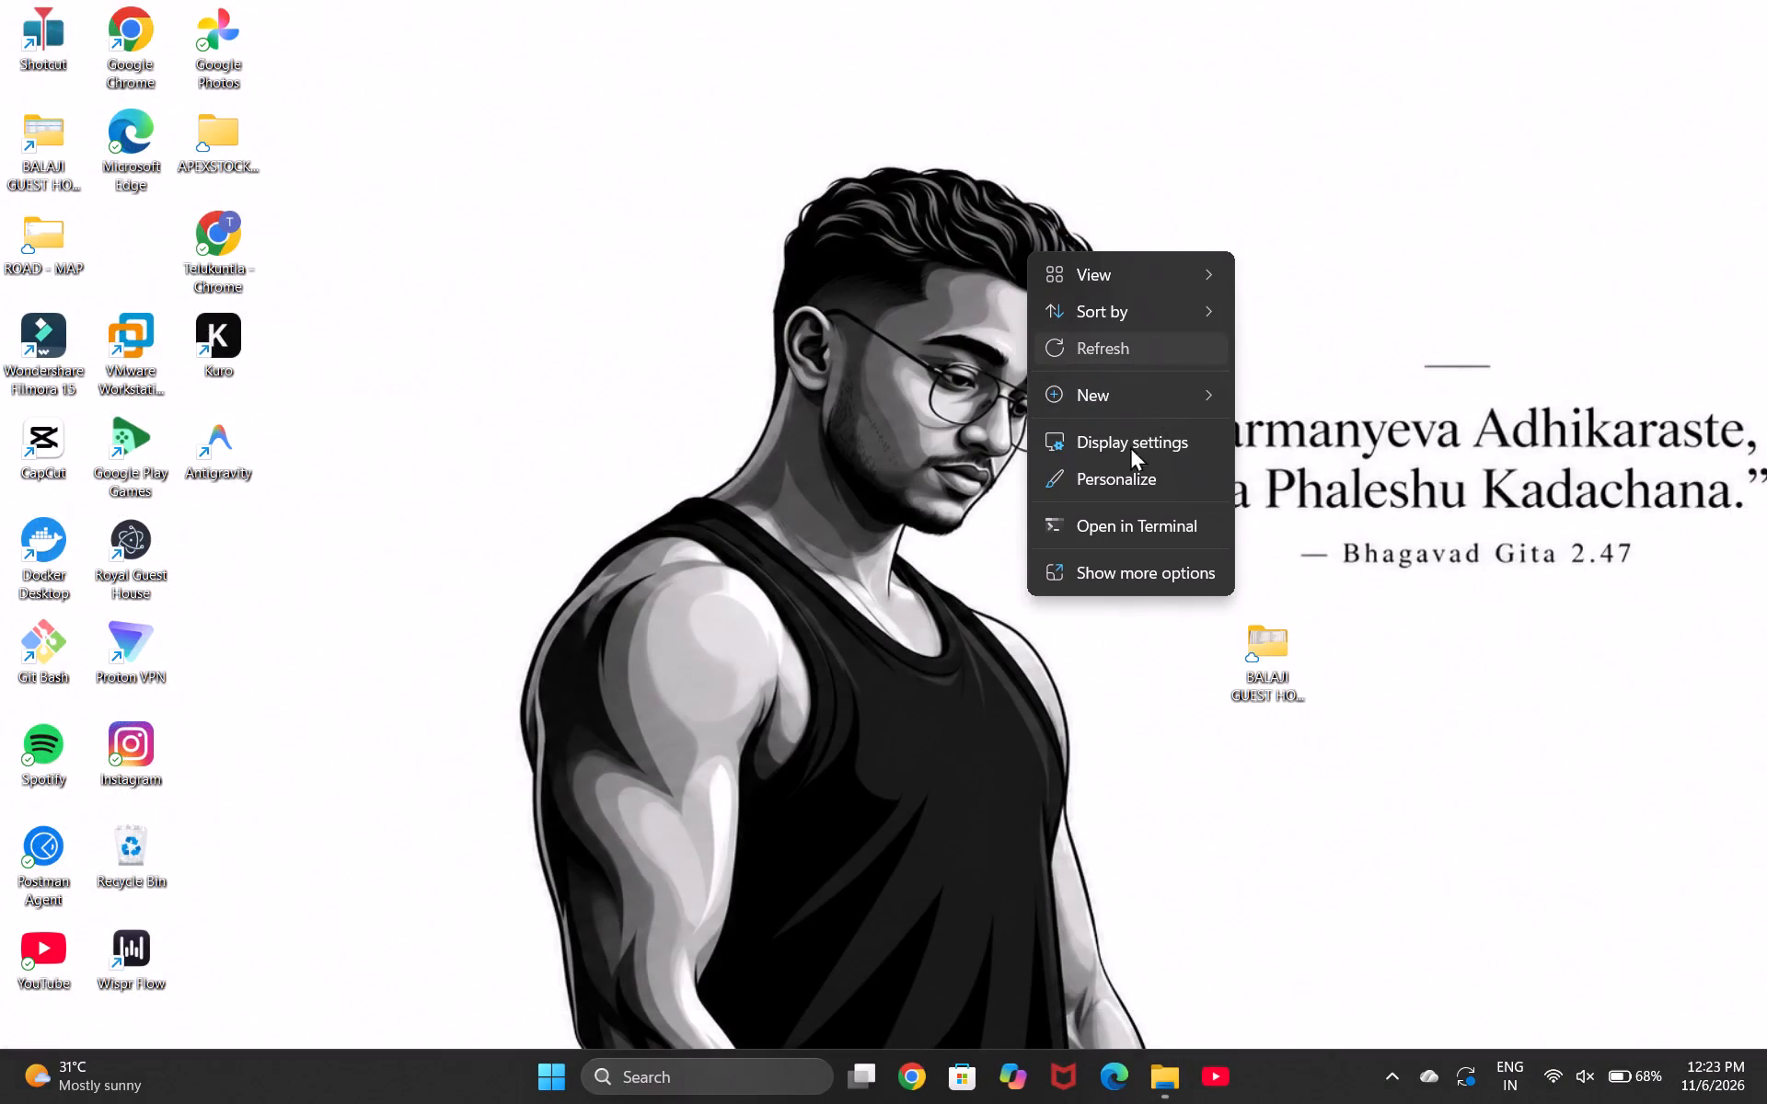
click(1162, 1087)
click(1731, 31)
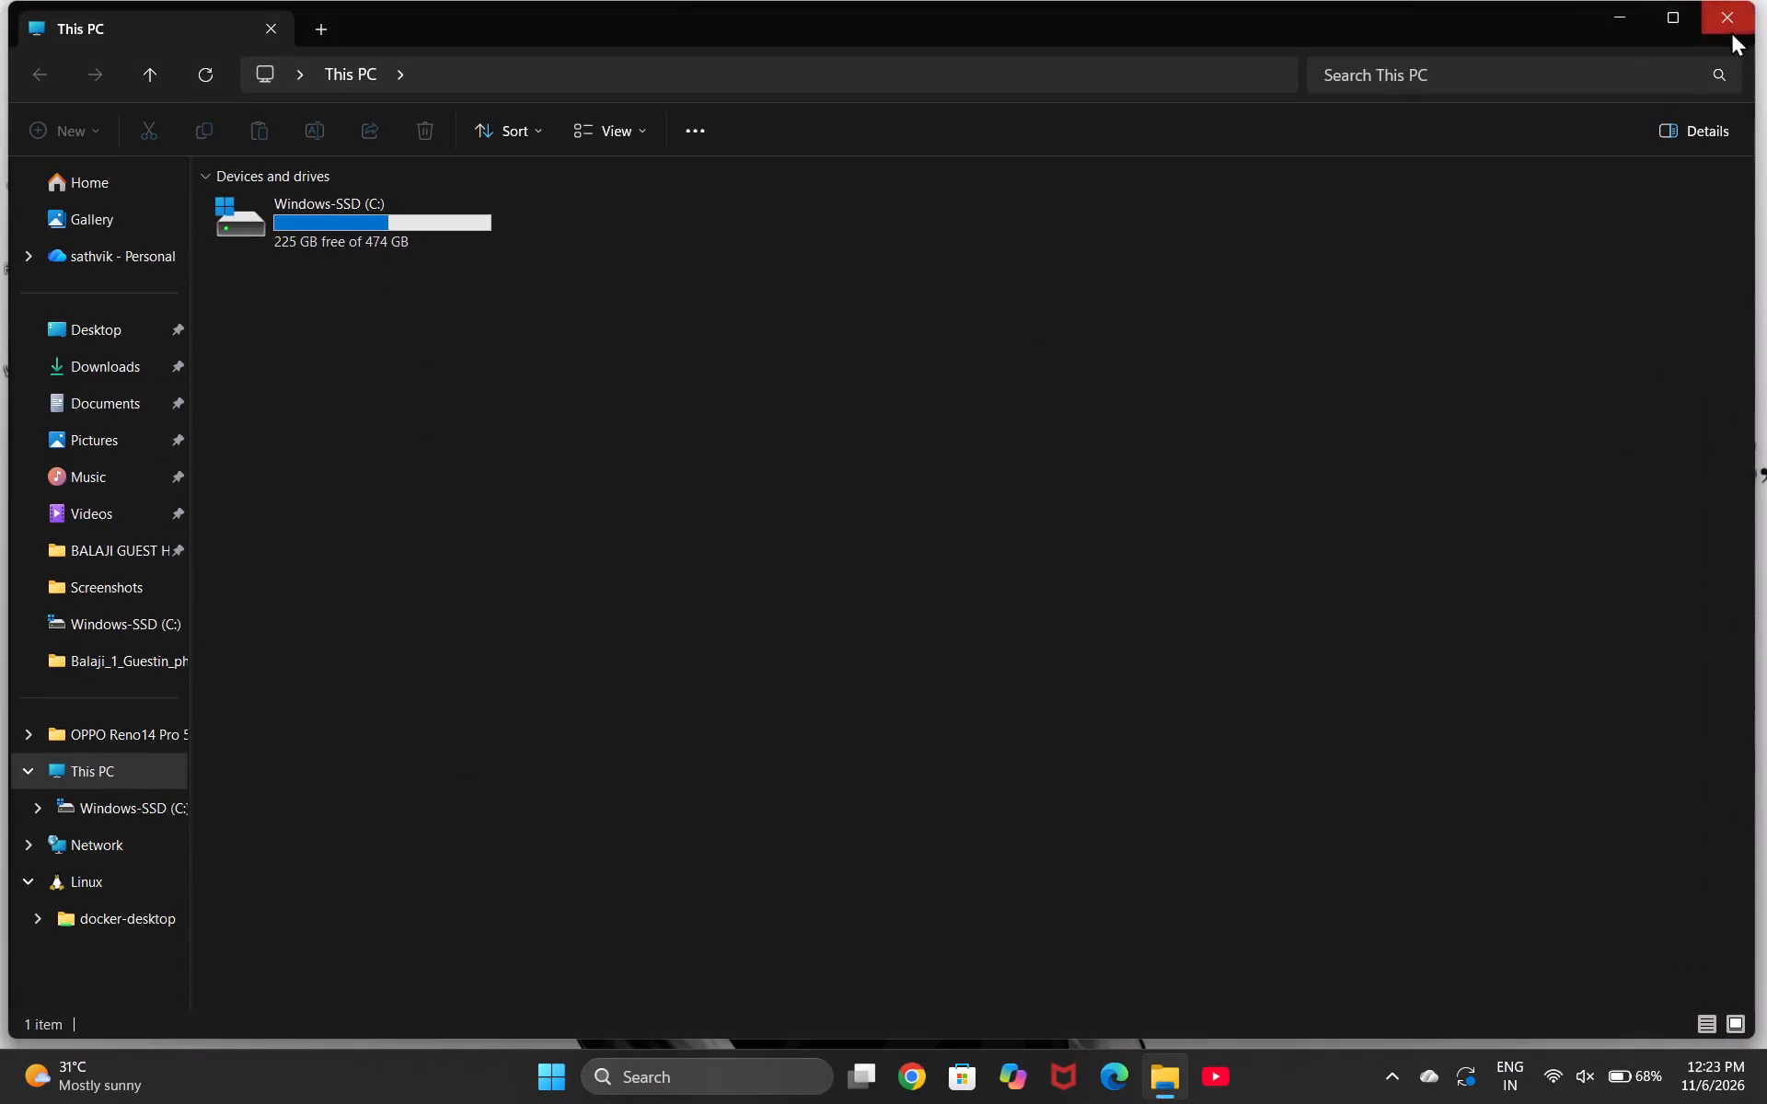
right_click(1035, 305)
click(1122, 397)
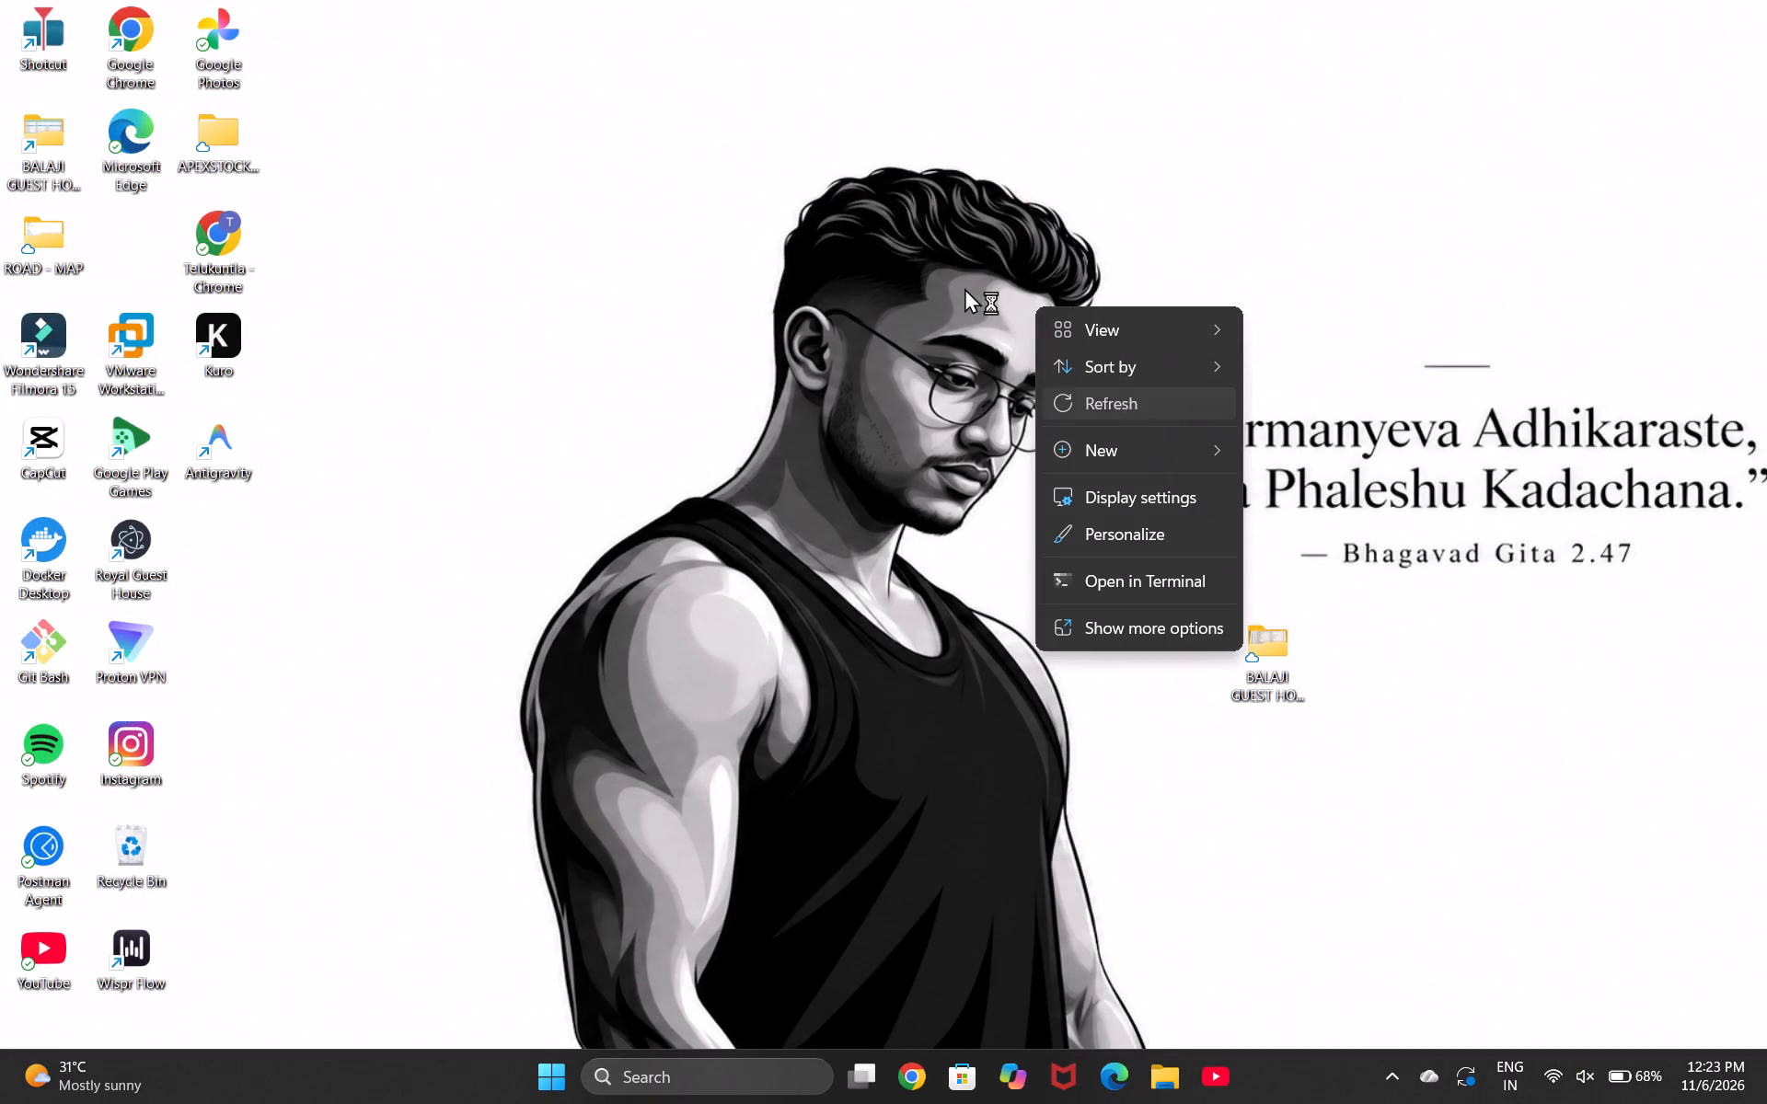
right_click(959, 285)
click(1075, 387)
Open the print queue for the HPFB1247 printer and refresh its list of Guest House Receipt Manager jobs.
click(1397, 1073)
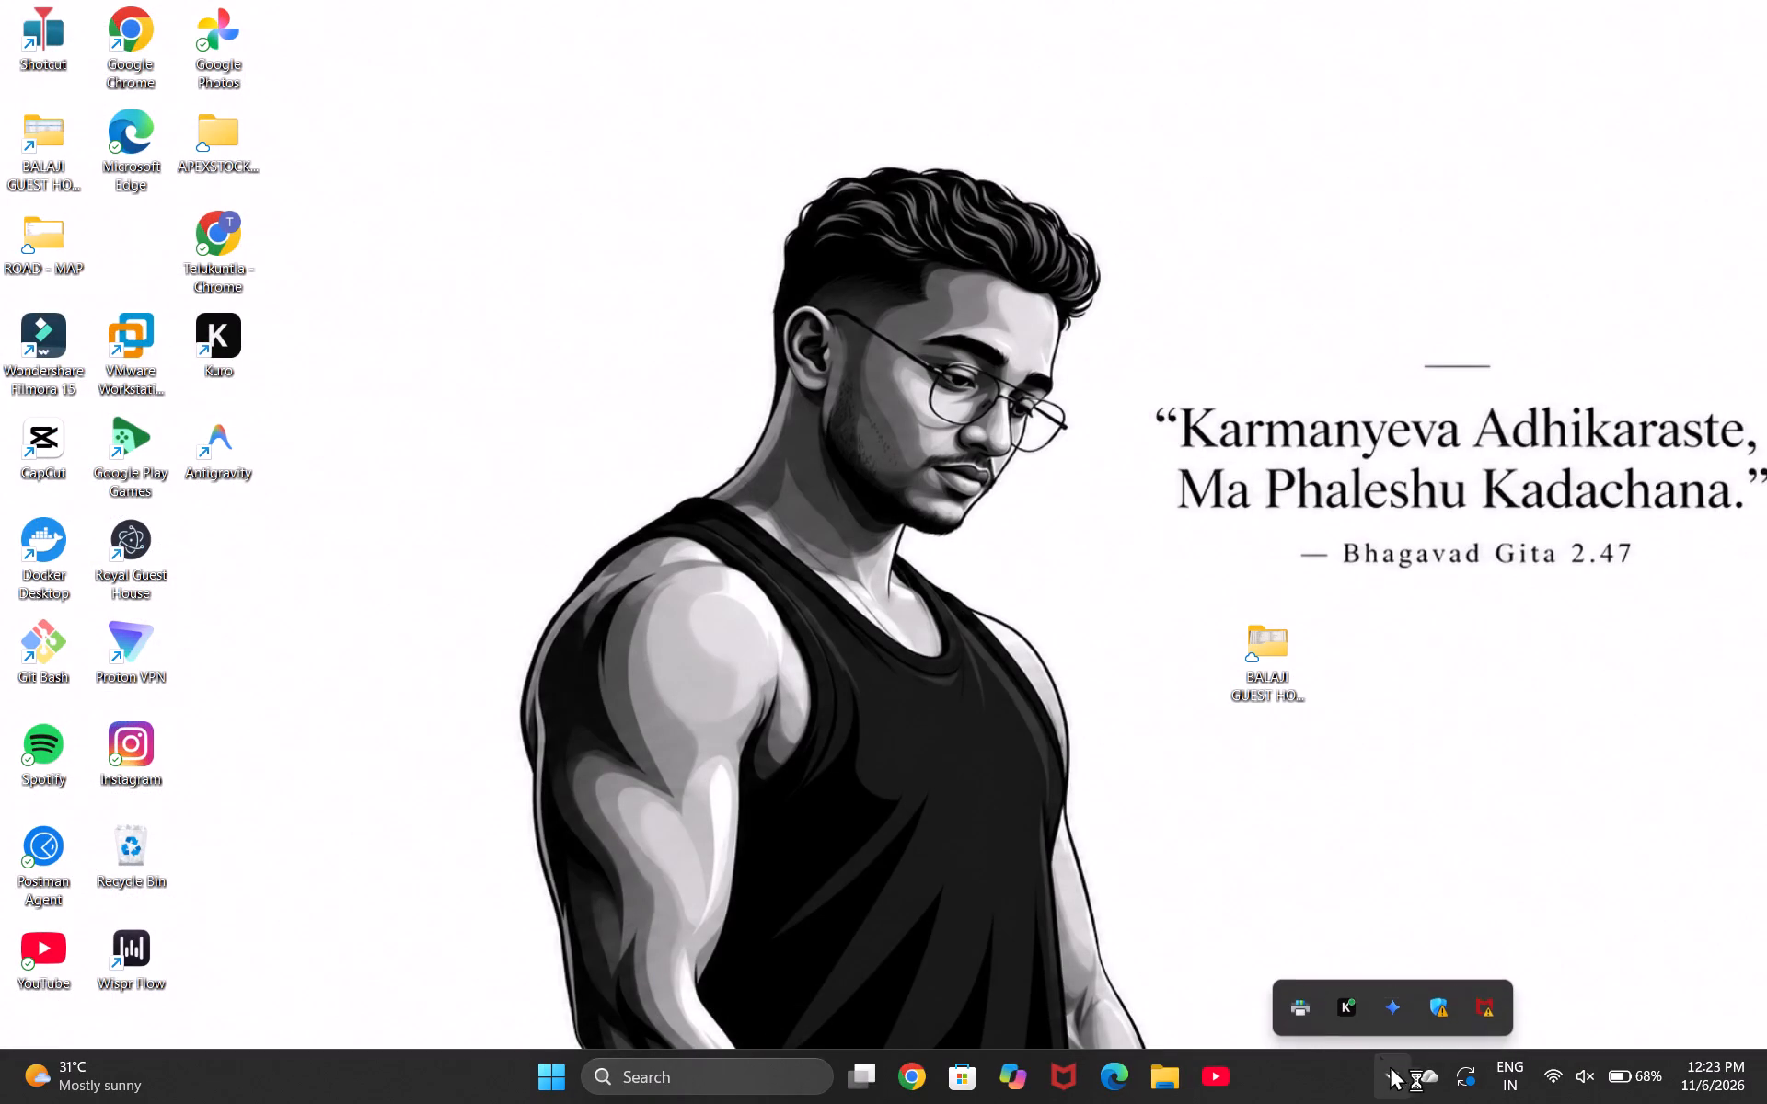
triple_click(1296, 1006)
right_click(492, 253)
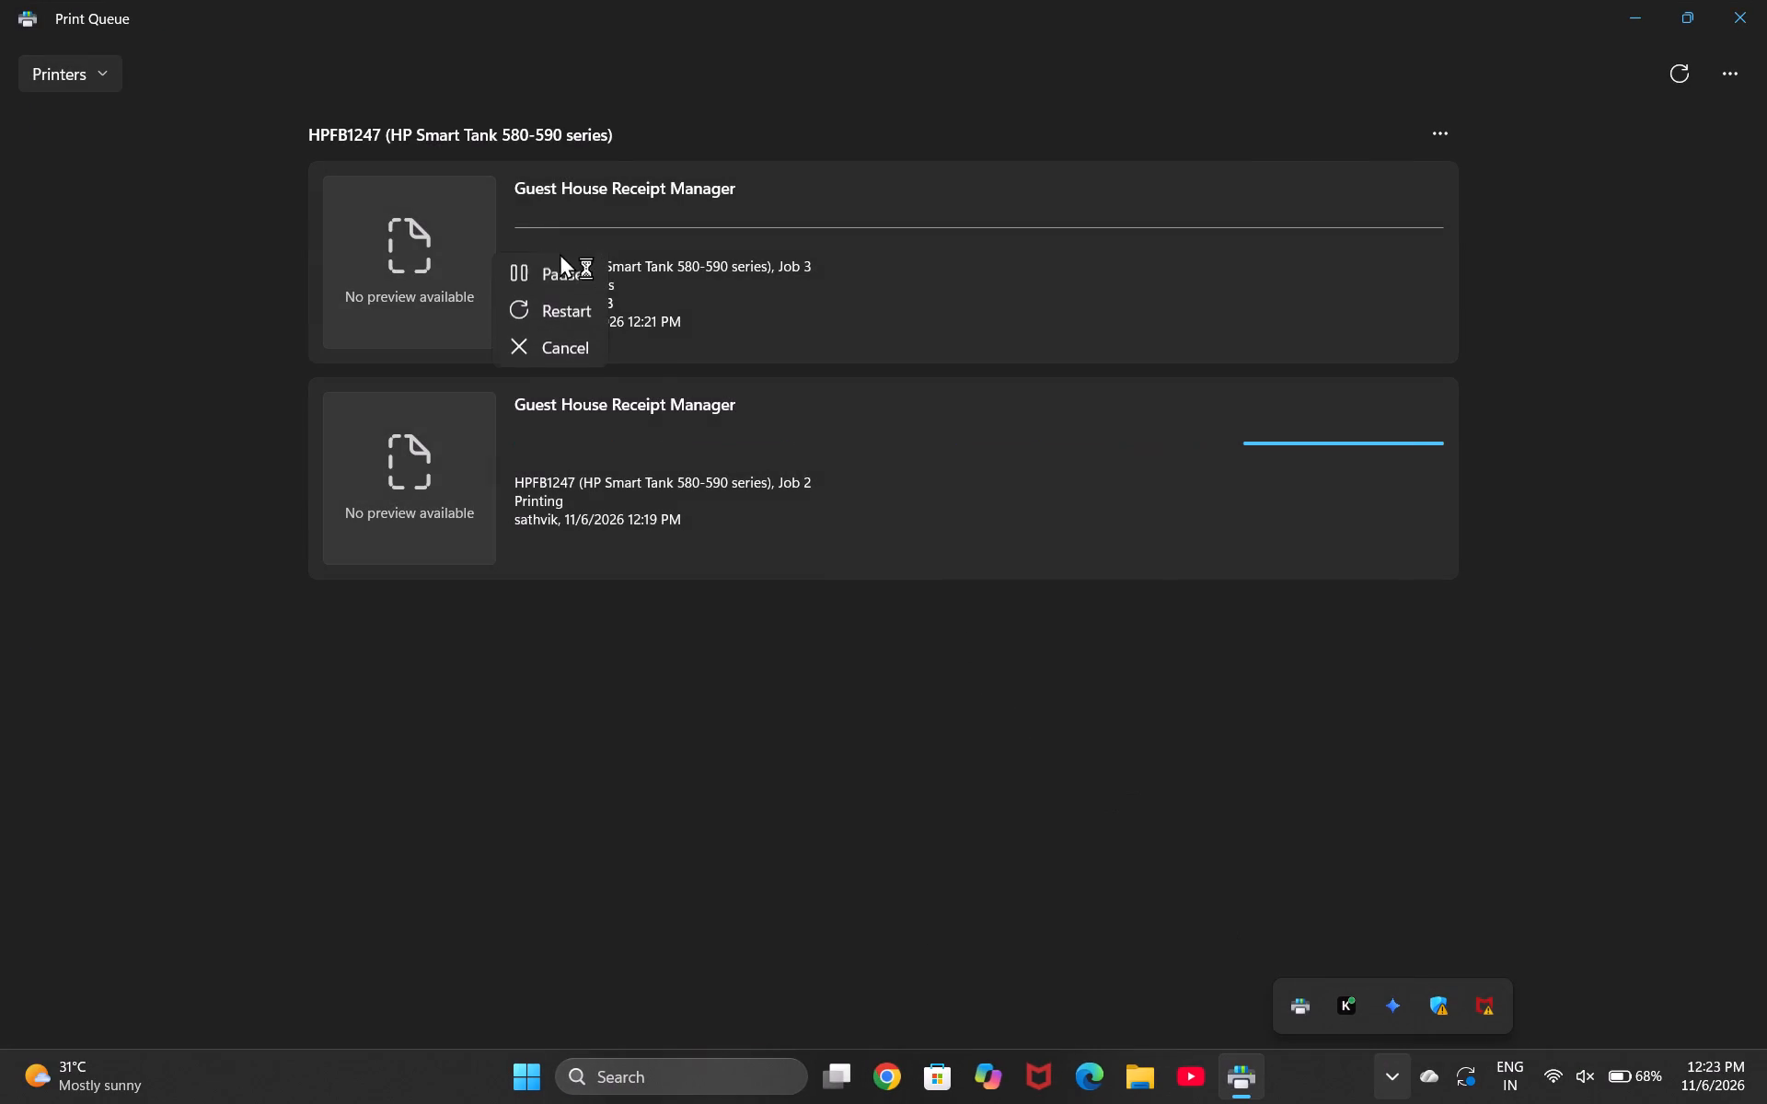
triple_click(444, 264)
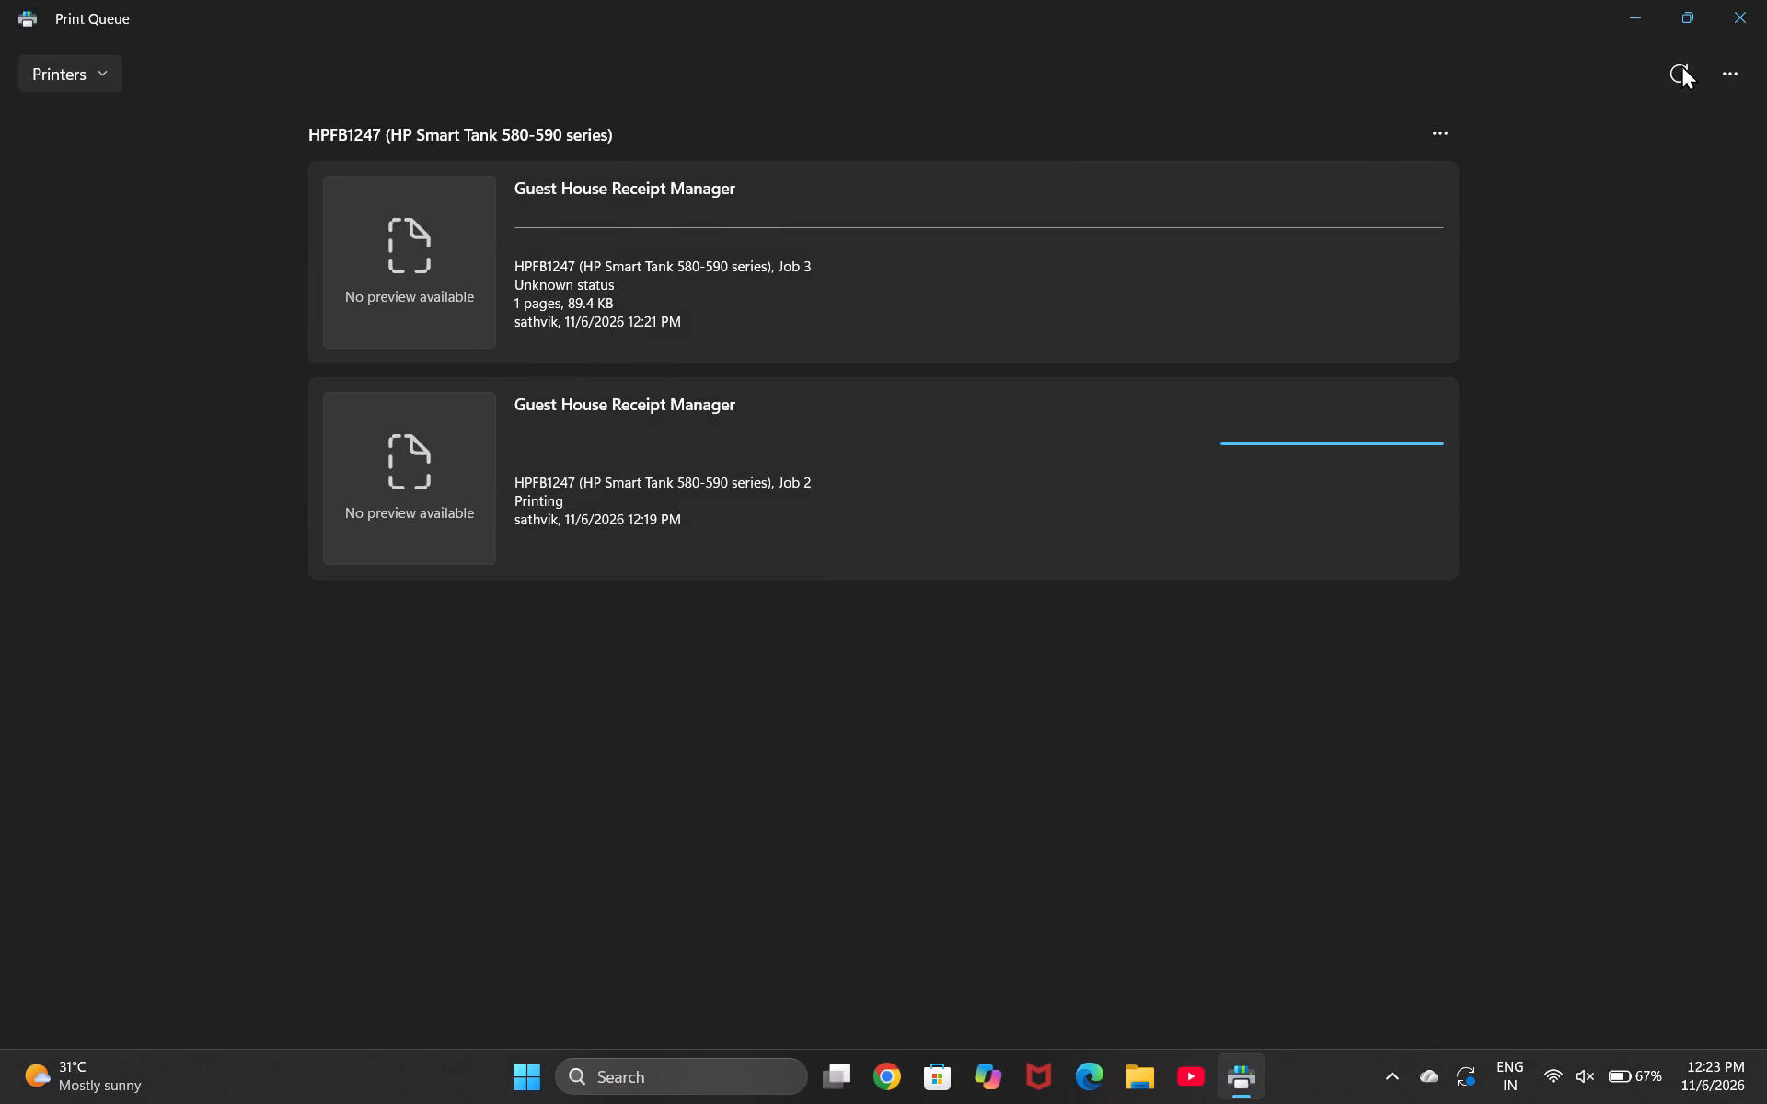
triple_click(1680, 66)
triple_click(1680, 68)
triple_click(1680, 68)
triple_click(1680, 68)
double_click(1680, 68)
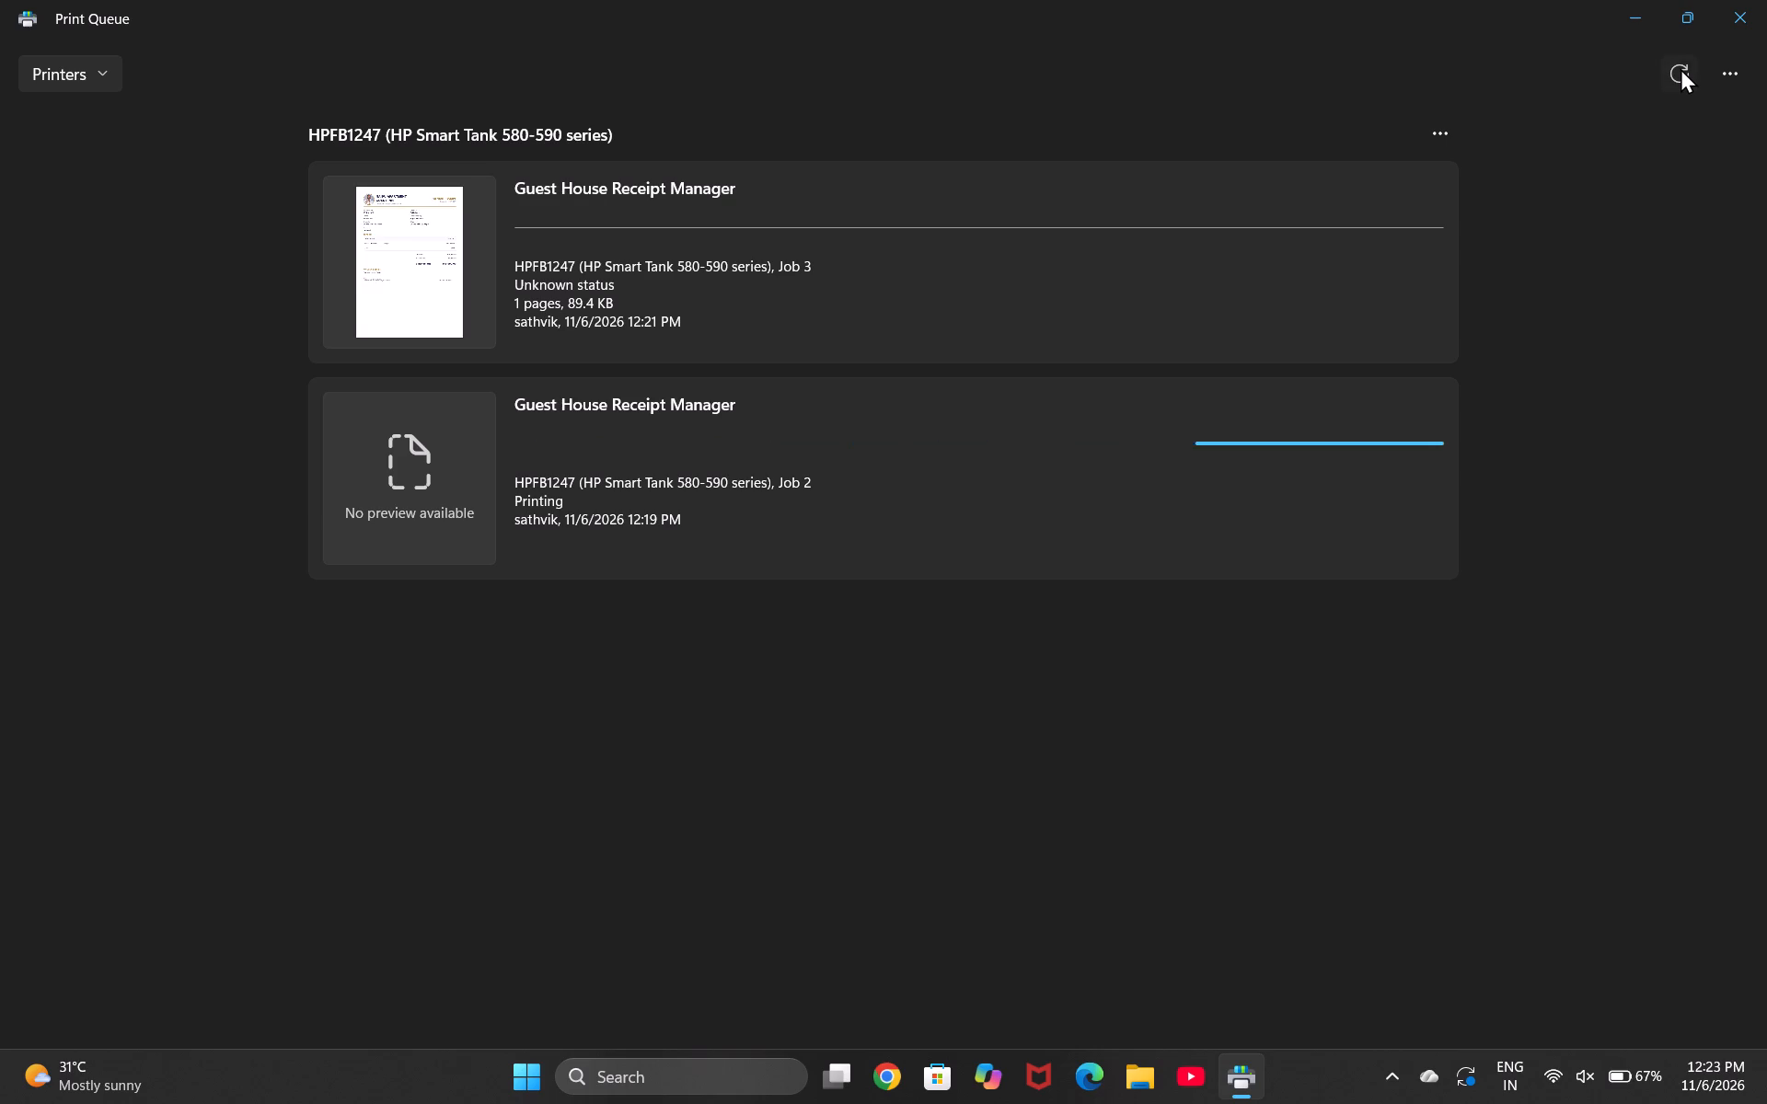
Check the print queue's printer filter, keeping only HPFB1247 (HP Smart Tank 580-590 series) selected, and refresh the jobs again.
click(52, 70)
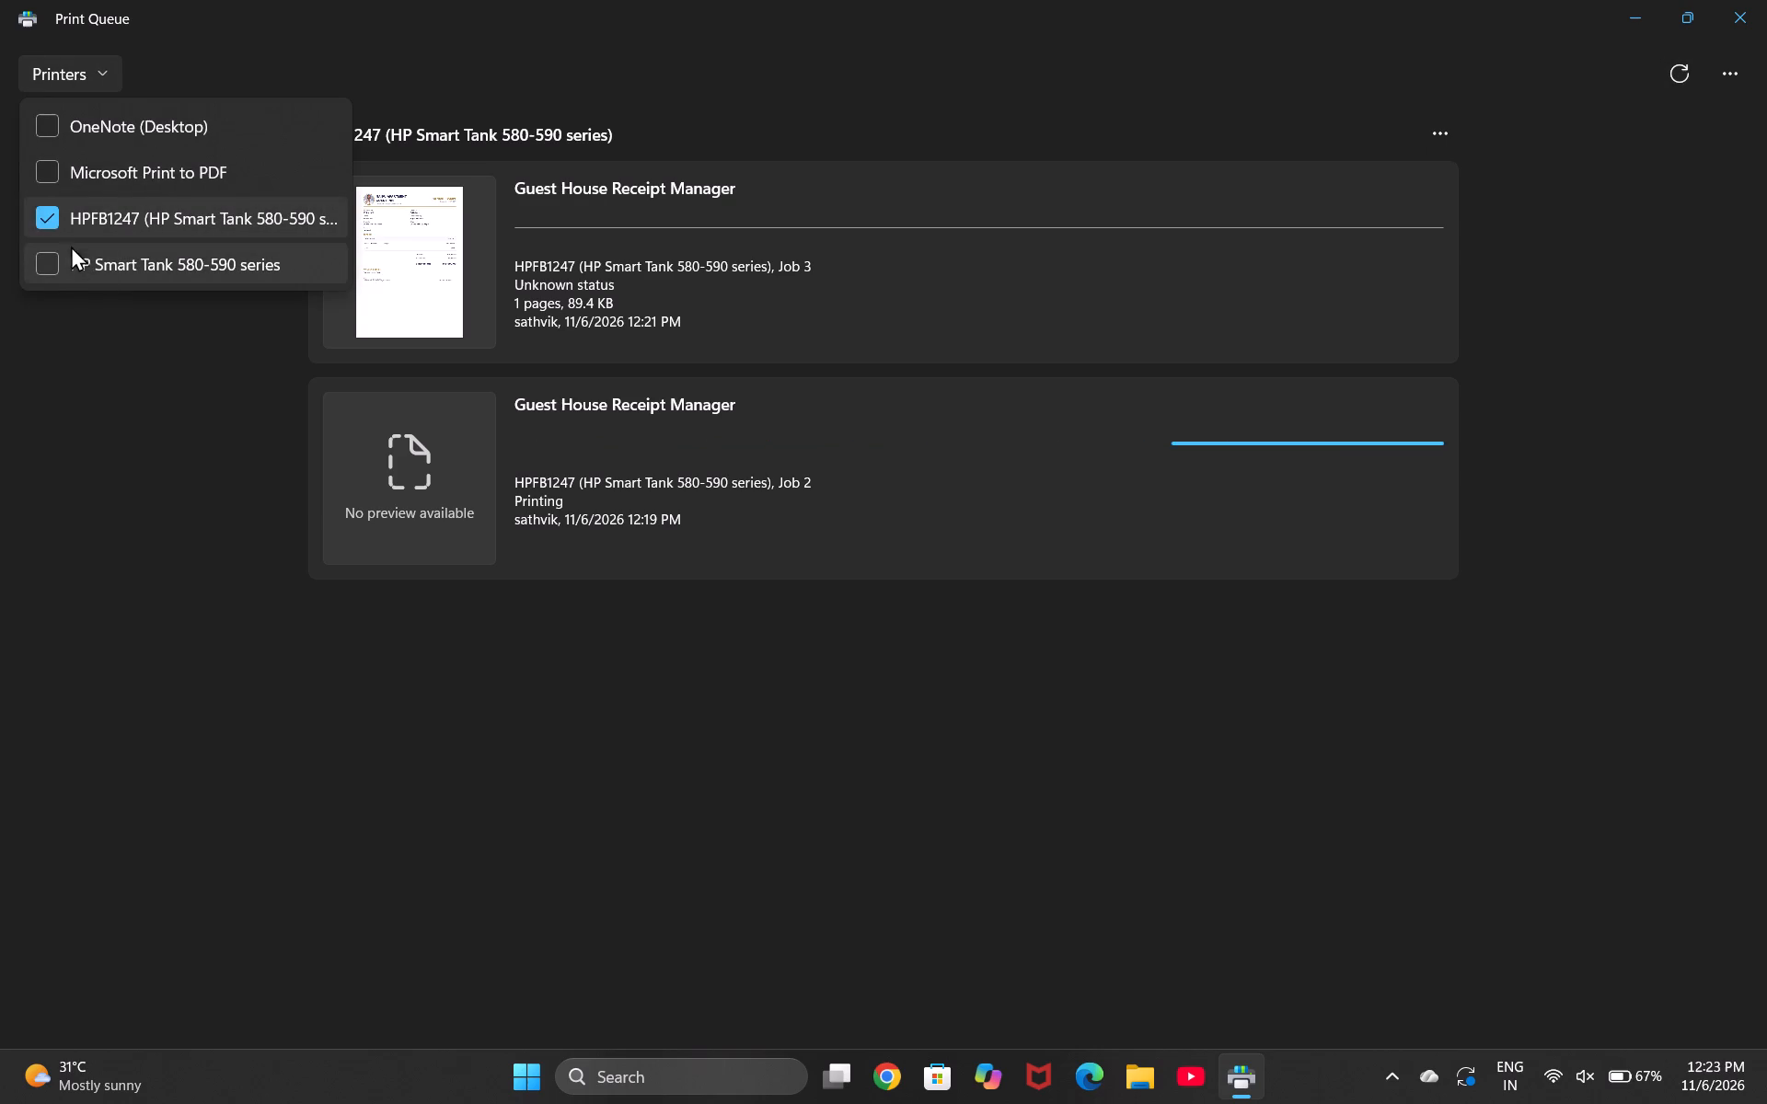
click(65, 229)
click(62, 222)
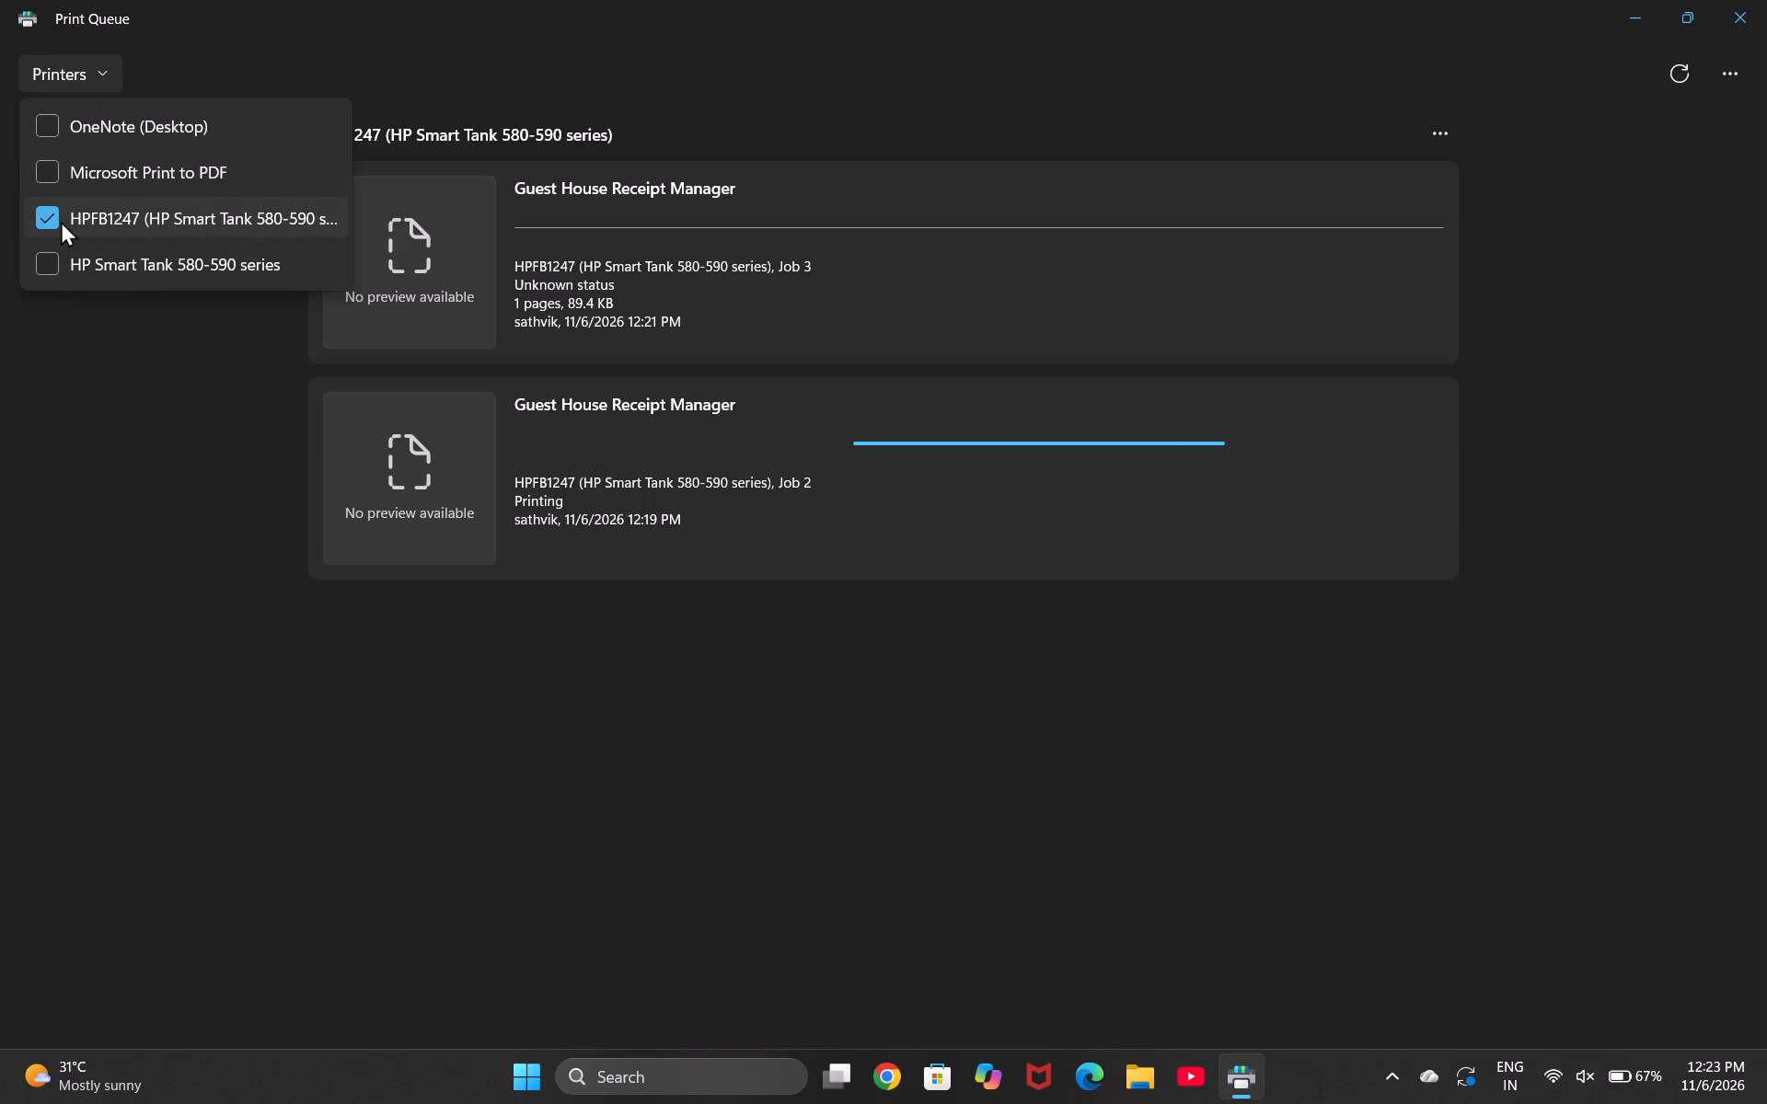
click(70, 170)
click(66, 159)
click(1576, 185)
triple_click(1678, 78)
click(1678, 78)
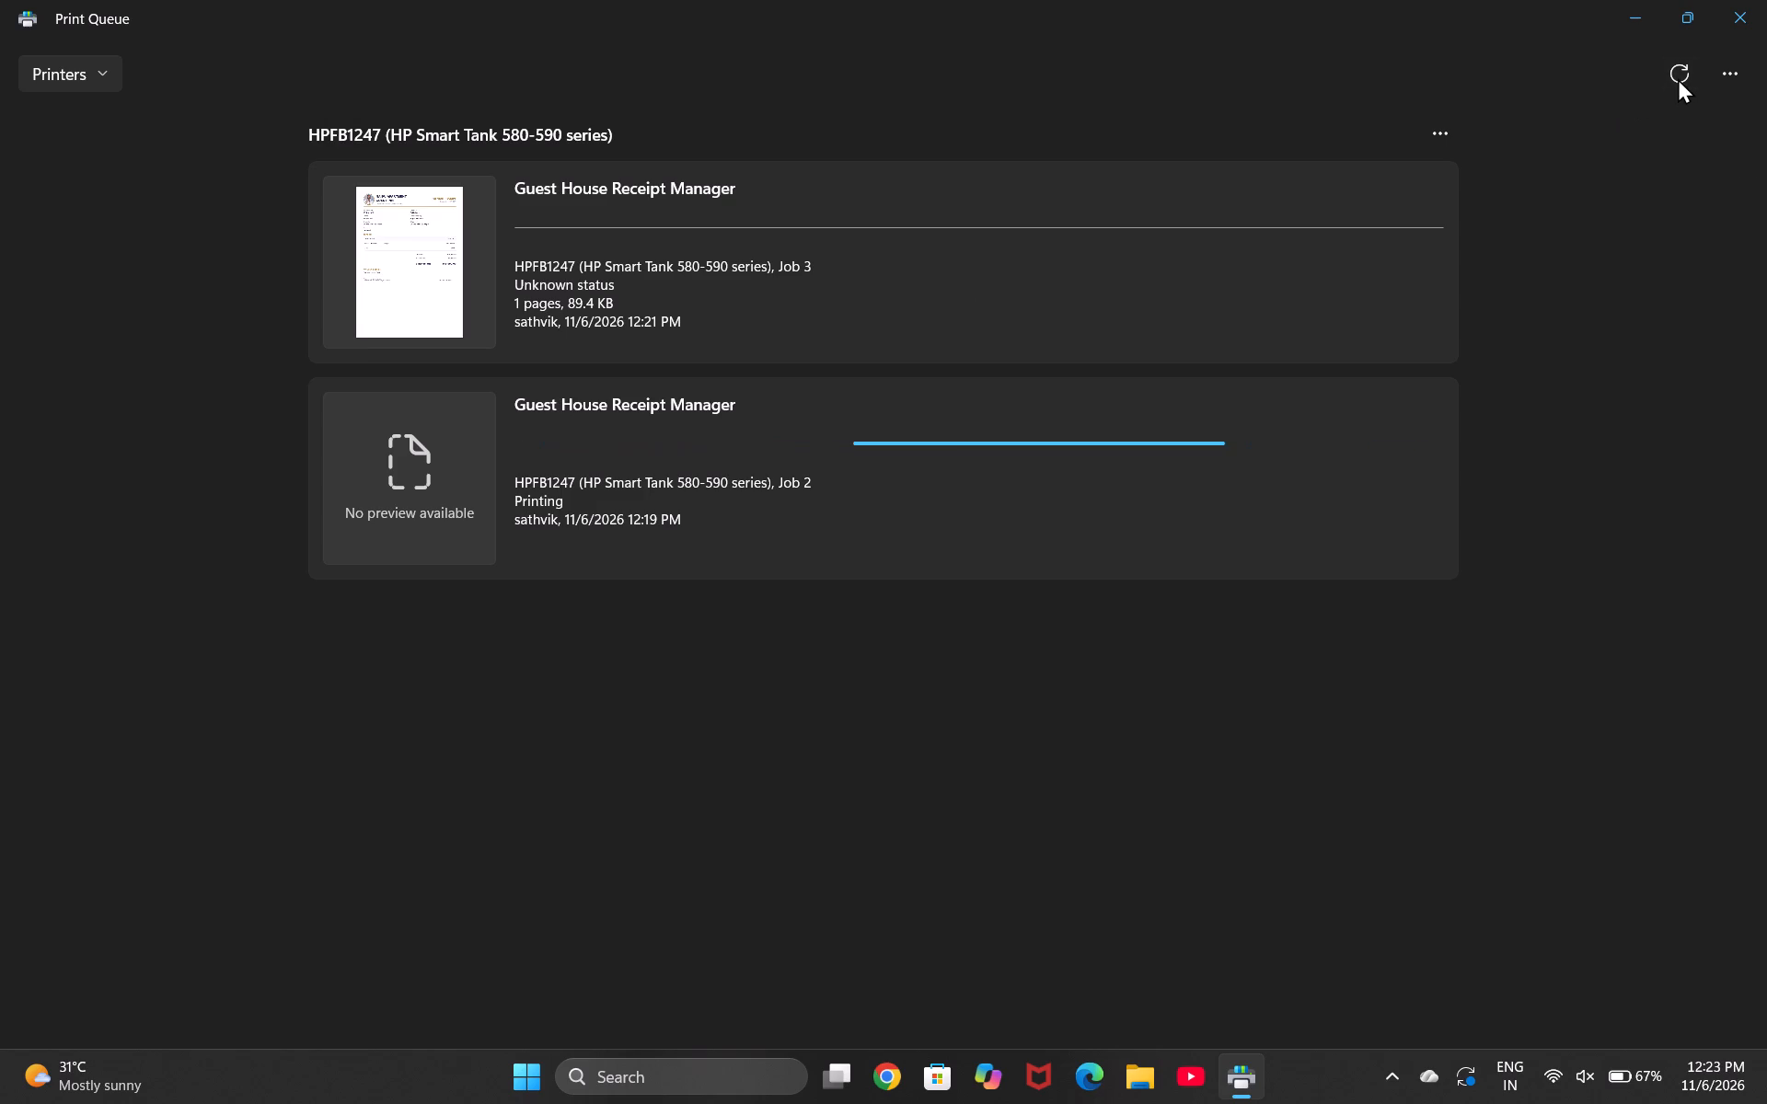
triple_click(1678, 78)
triple_click(1678, 78)
Try to cancel Job 2 of Guest House Receipt Manager on the HPFB1247 printer, and close the print queue.
click(1385, 380)
click(1427, 401)
right_click(1426, 399)
click(1469, 485)
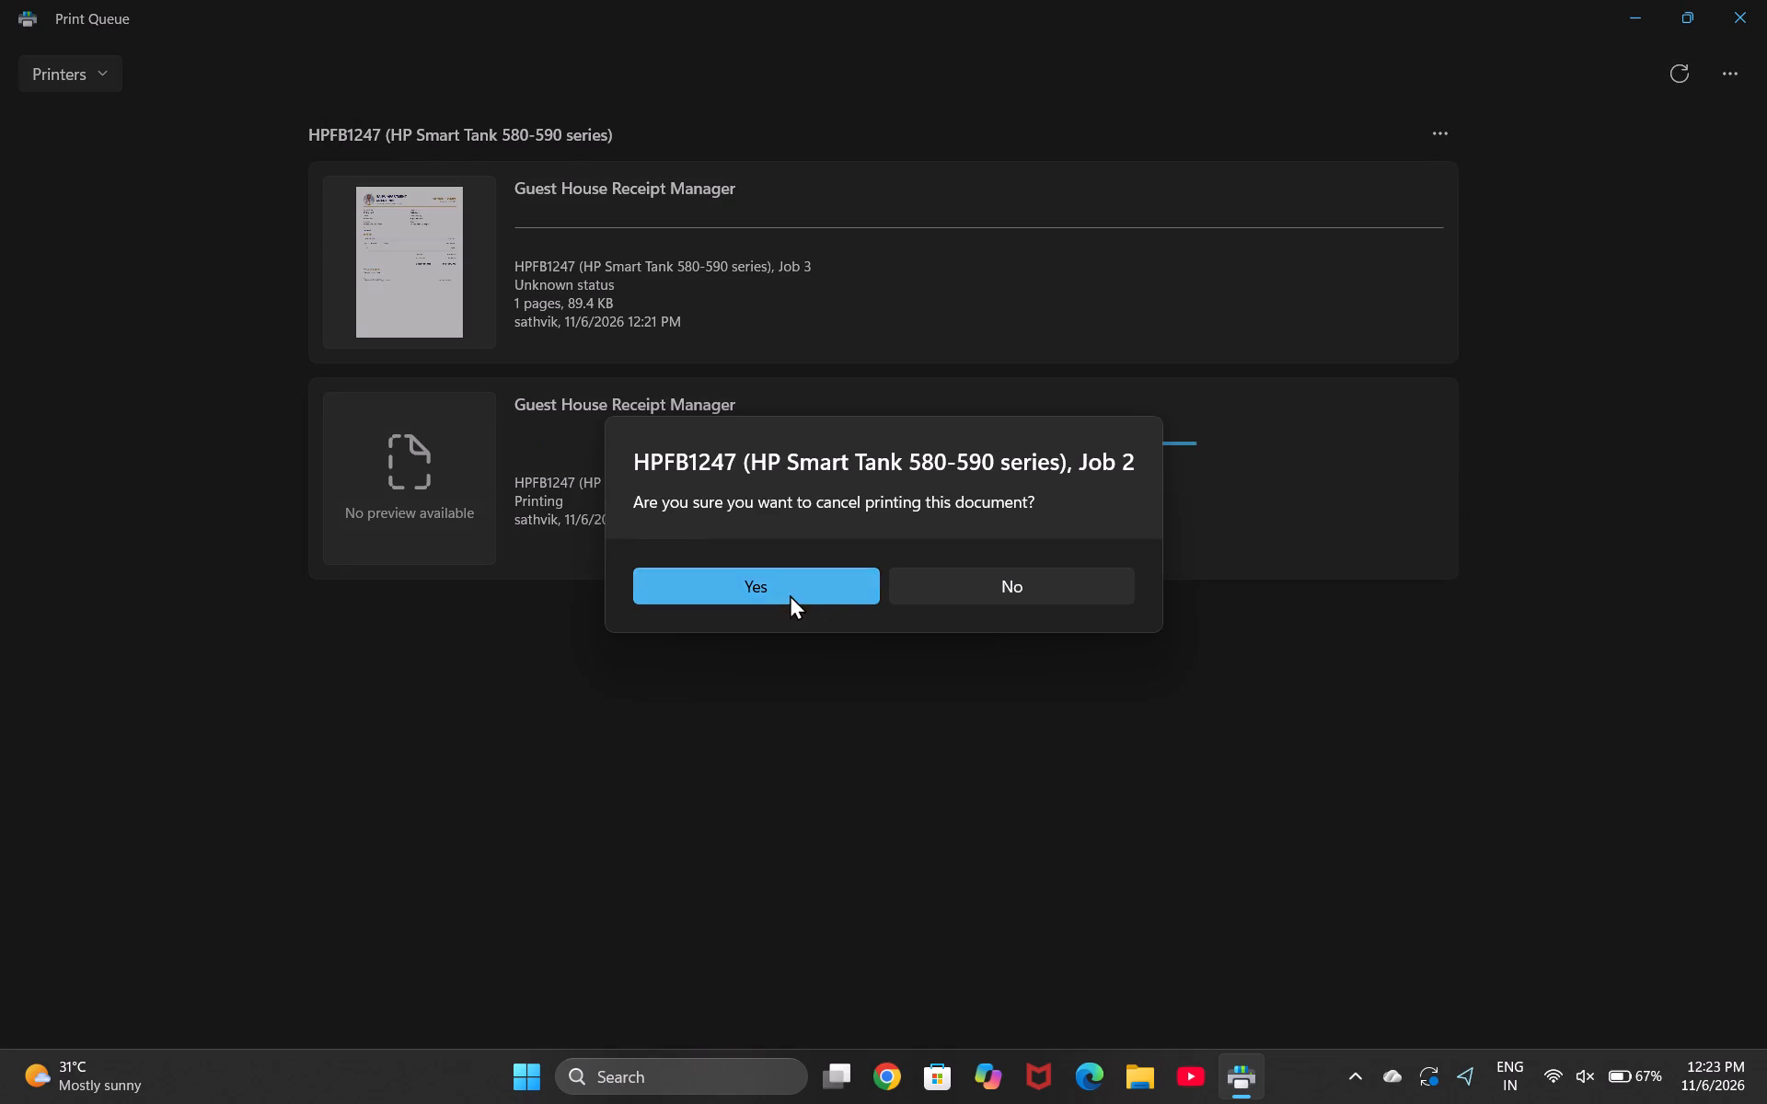
click(790, 594)
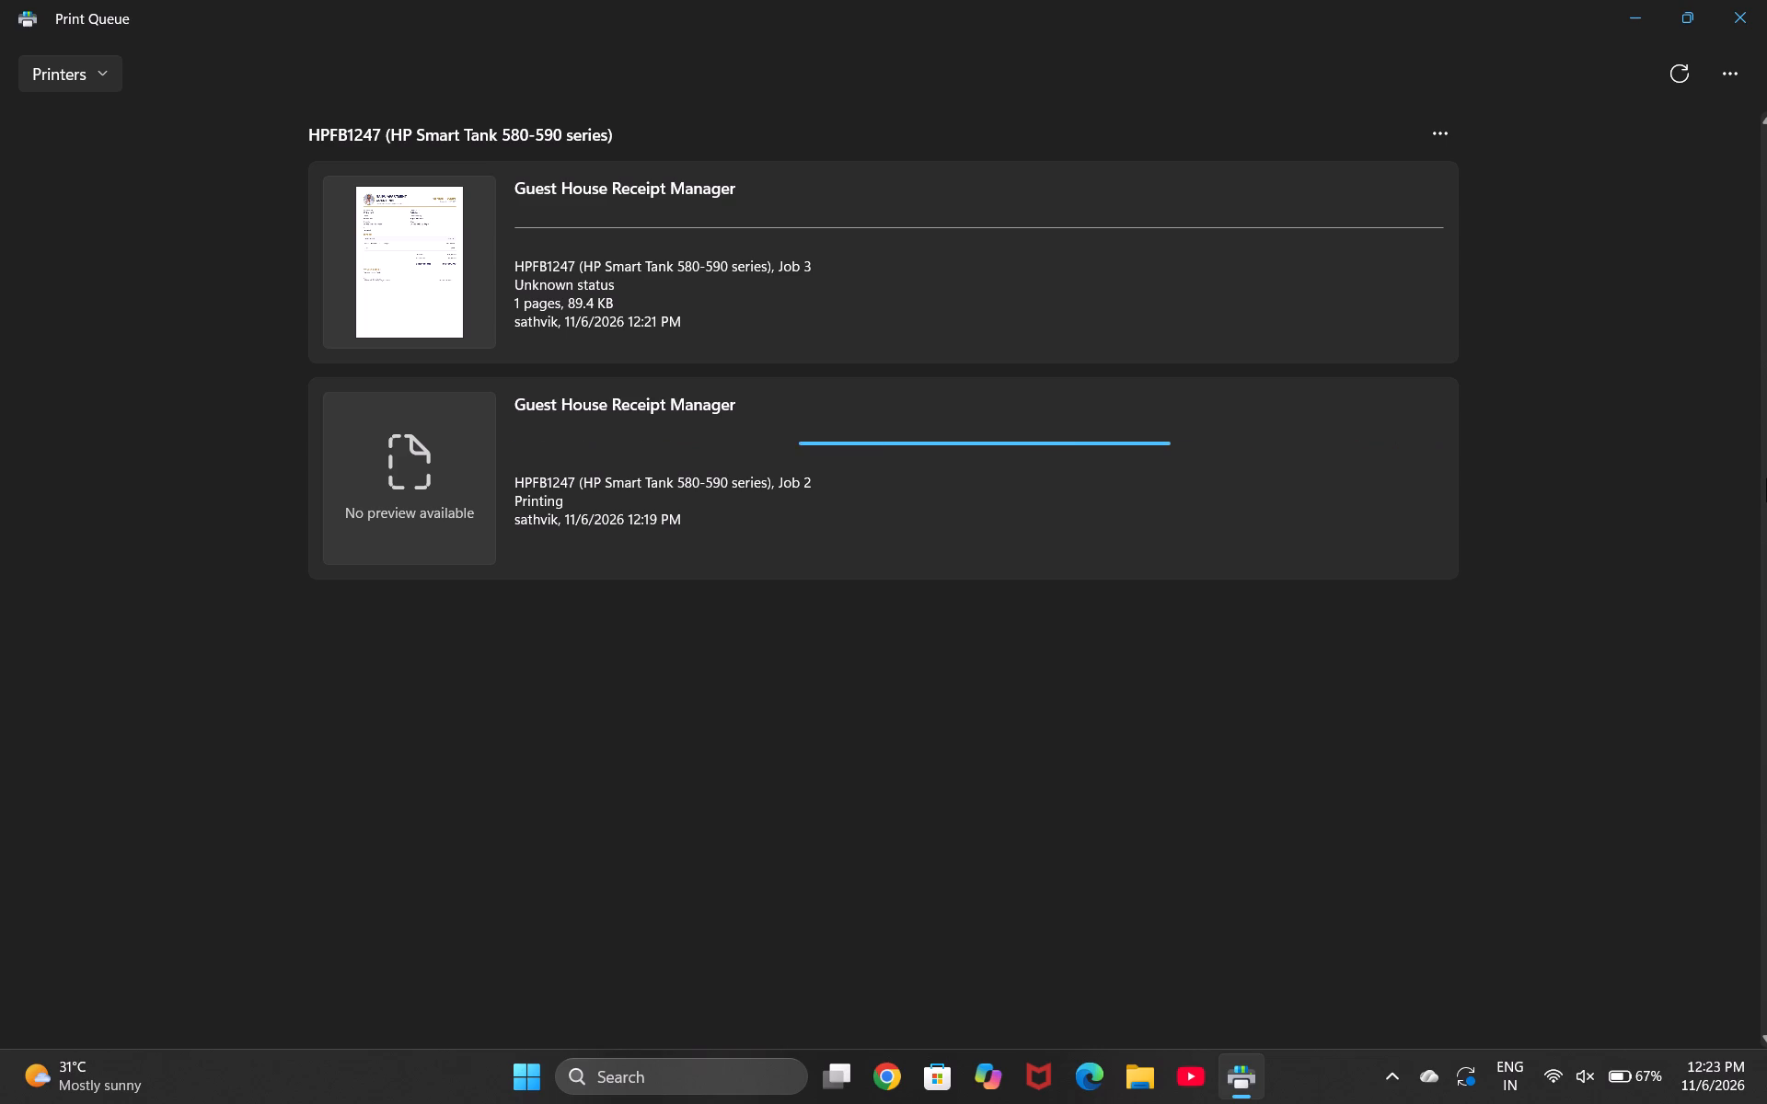
click(1766, 0)
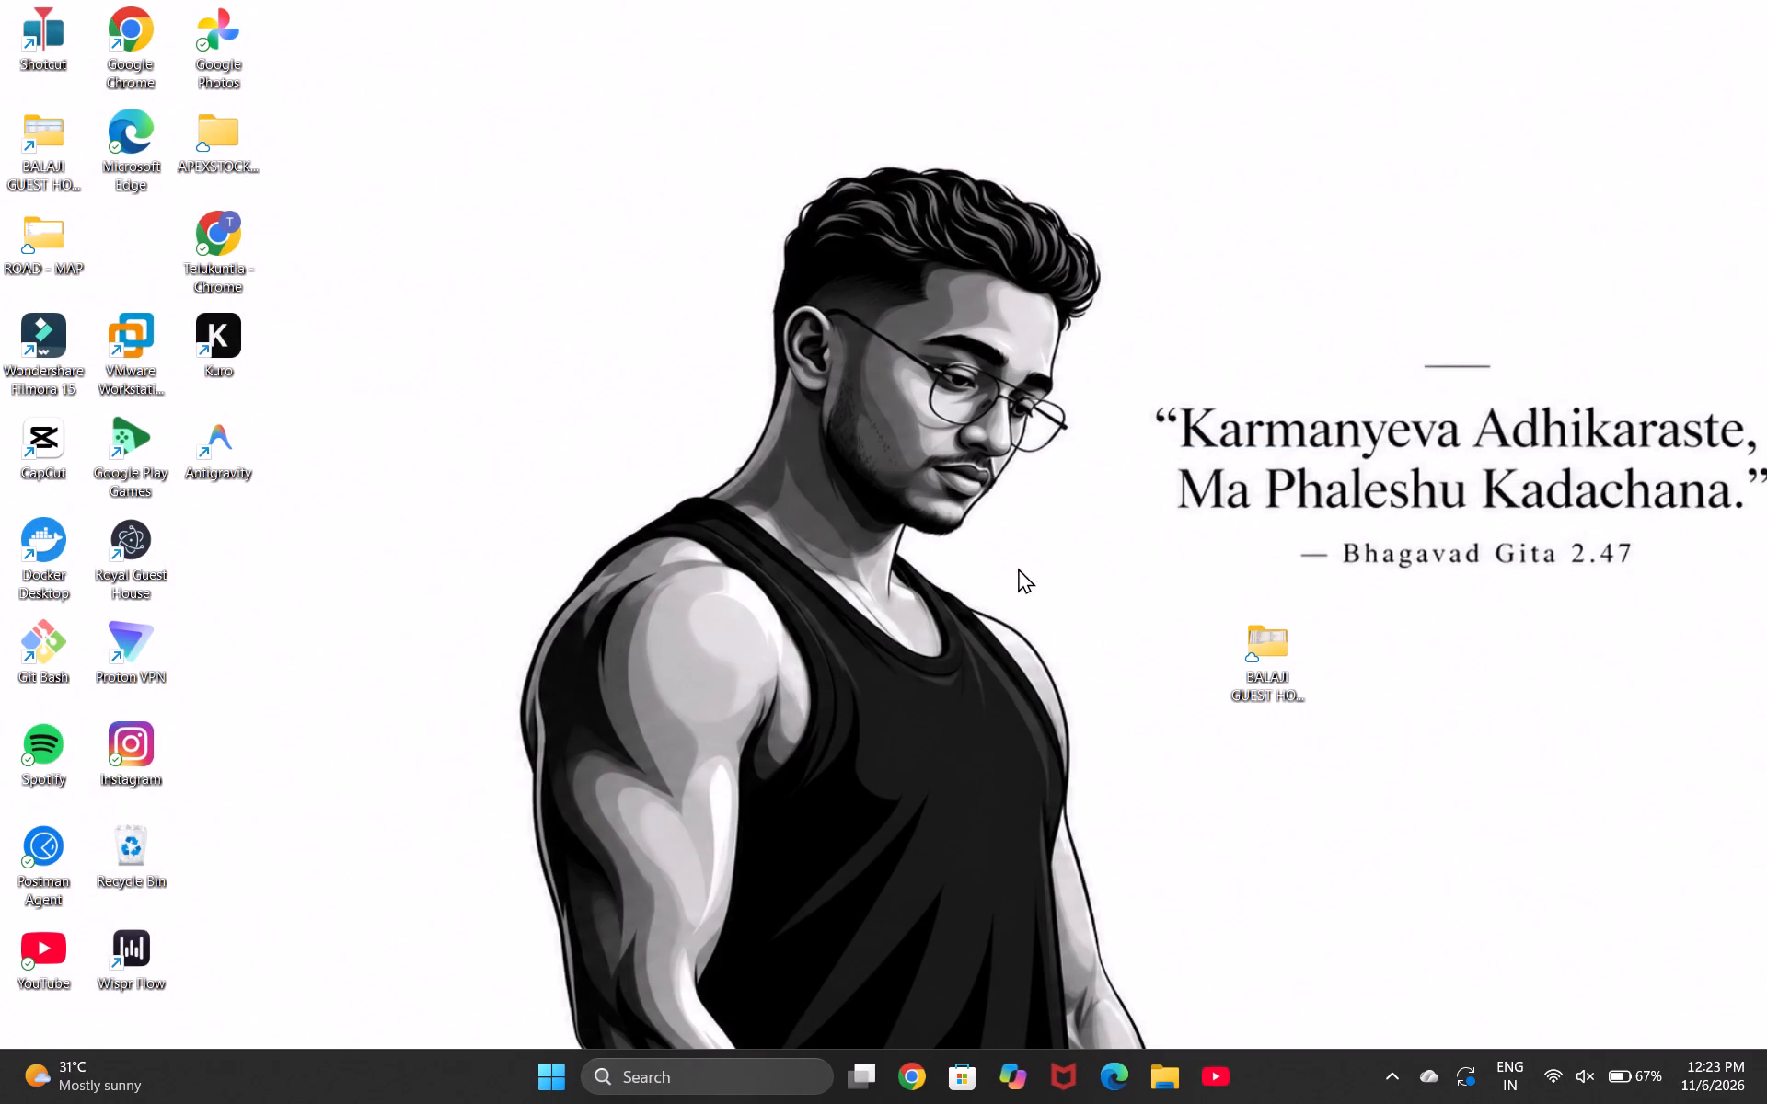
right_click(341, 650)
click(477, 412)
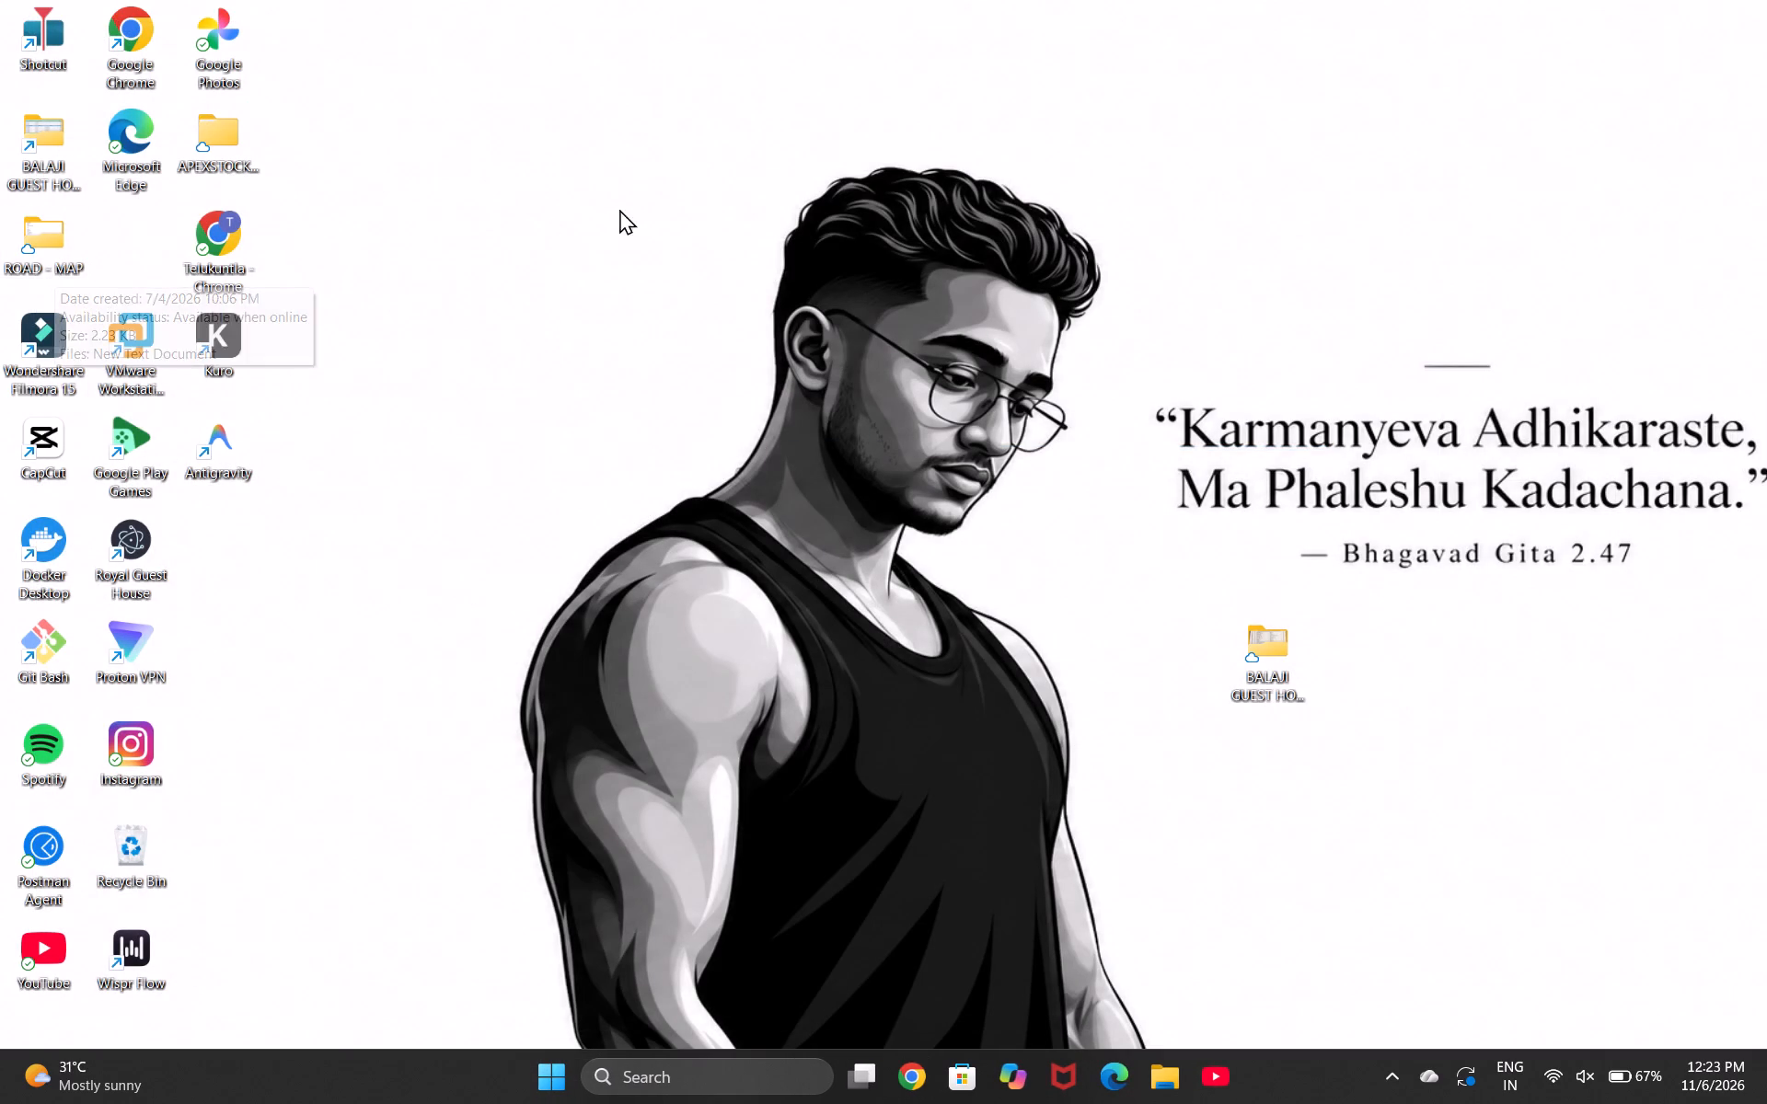
View the Guest_House_Receipt_Manager (1) file from the BALAJI GUEST HOUSE INFO . ORG desktop folder, and close the receipt page and folder.
click(62, 86)
triple_click(60, 122)
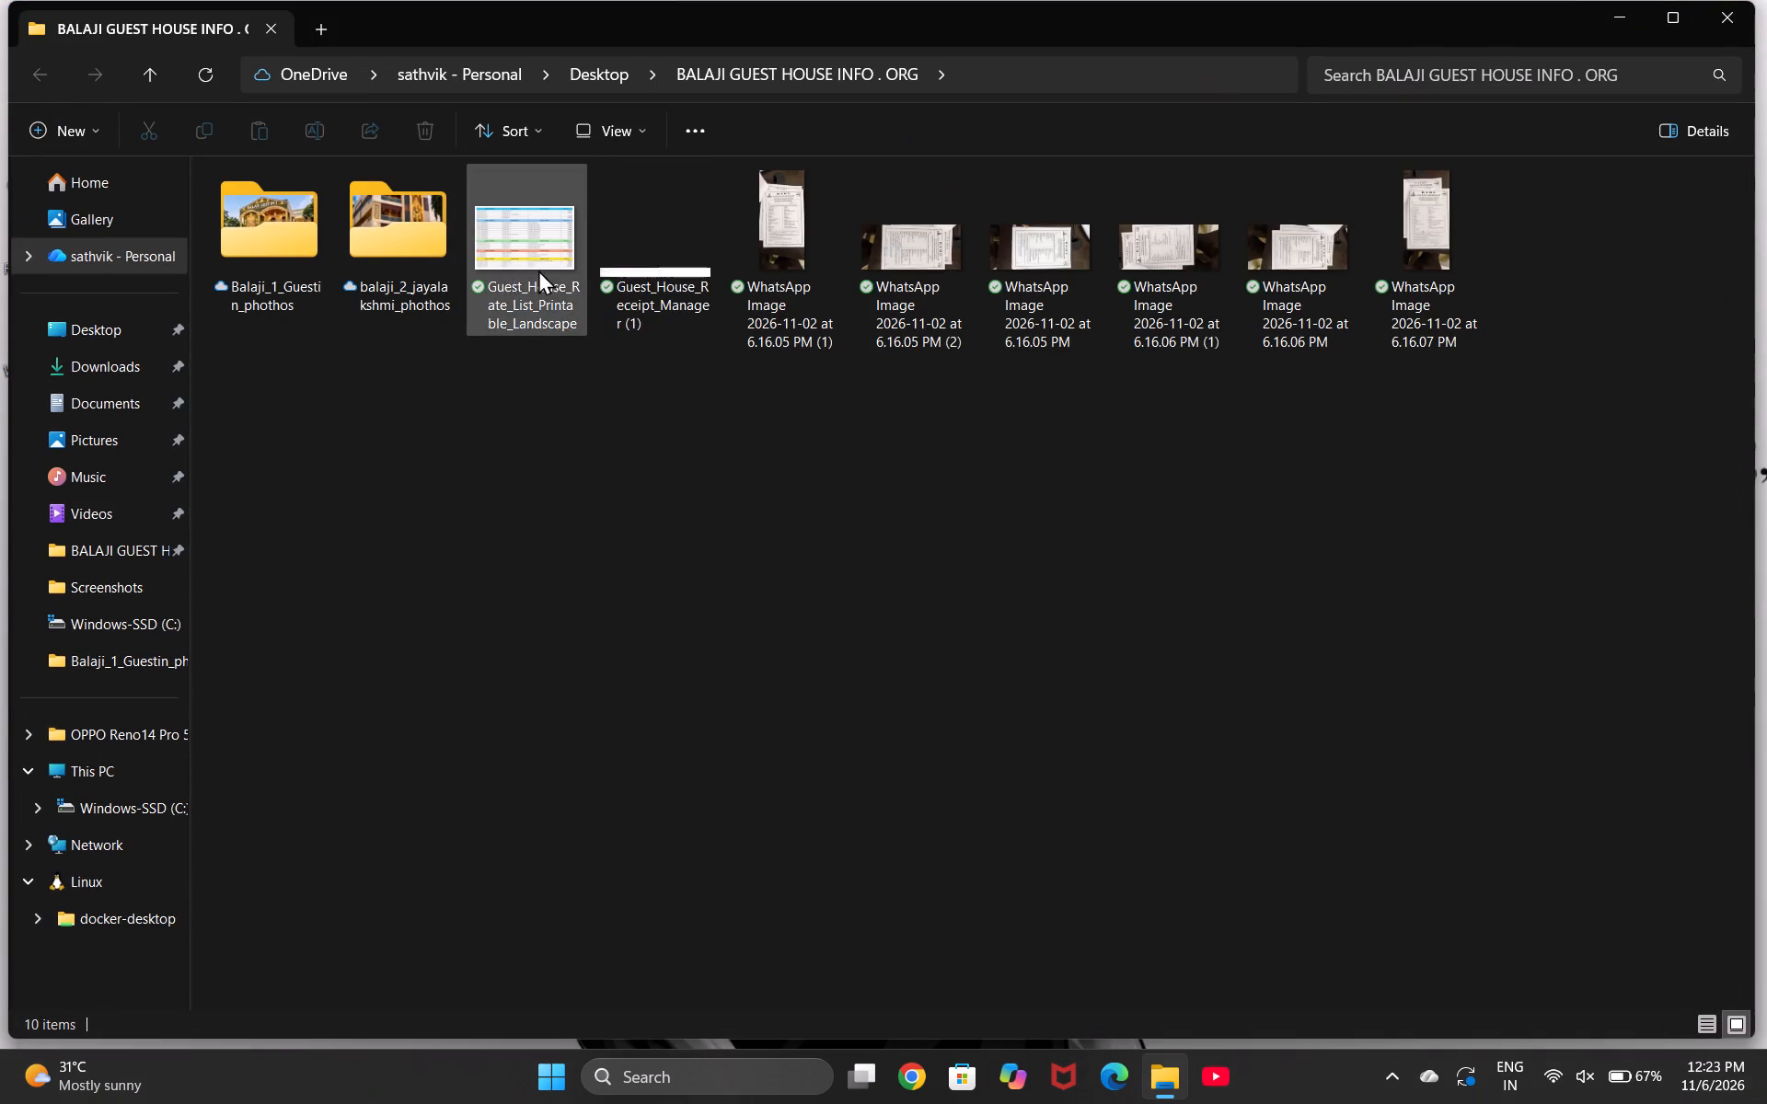
double_click(624, 288)
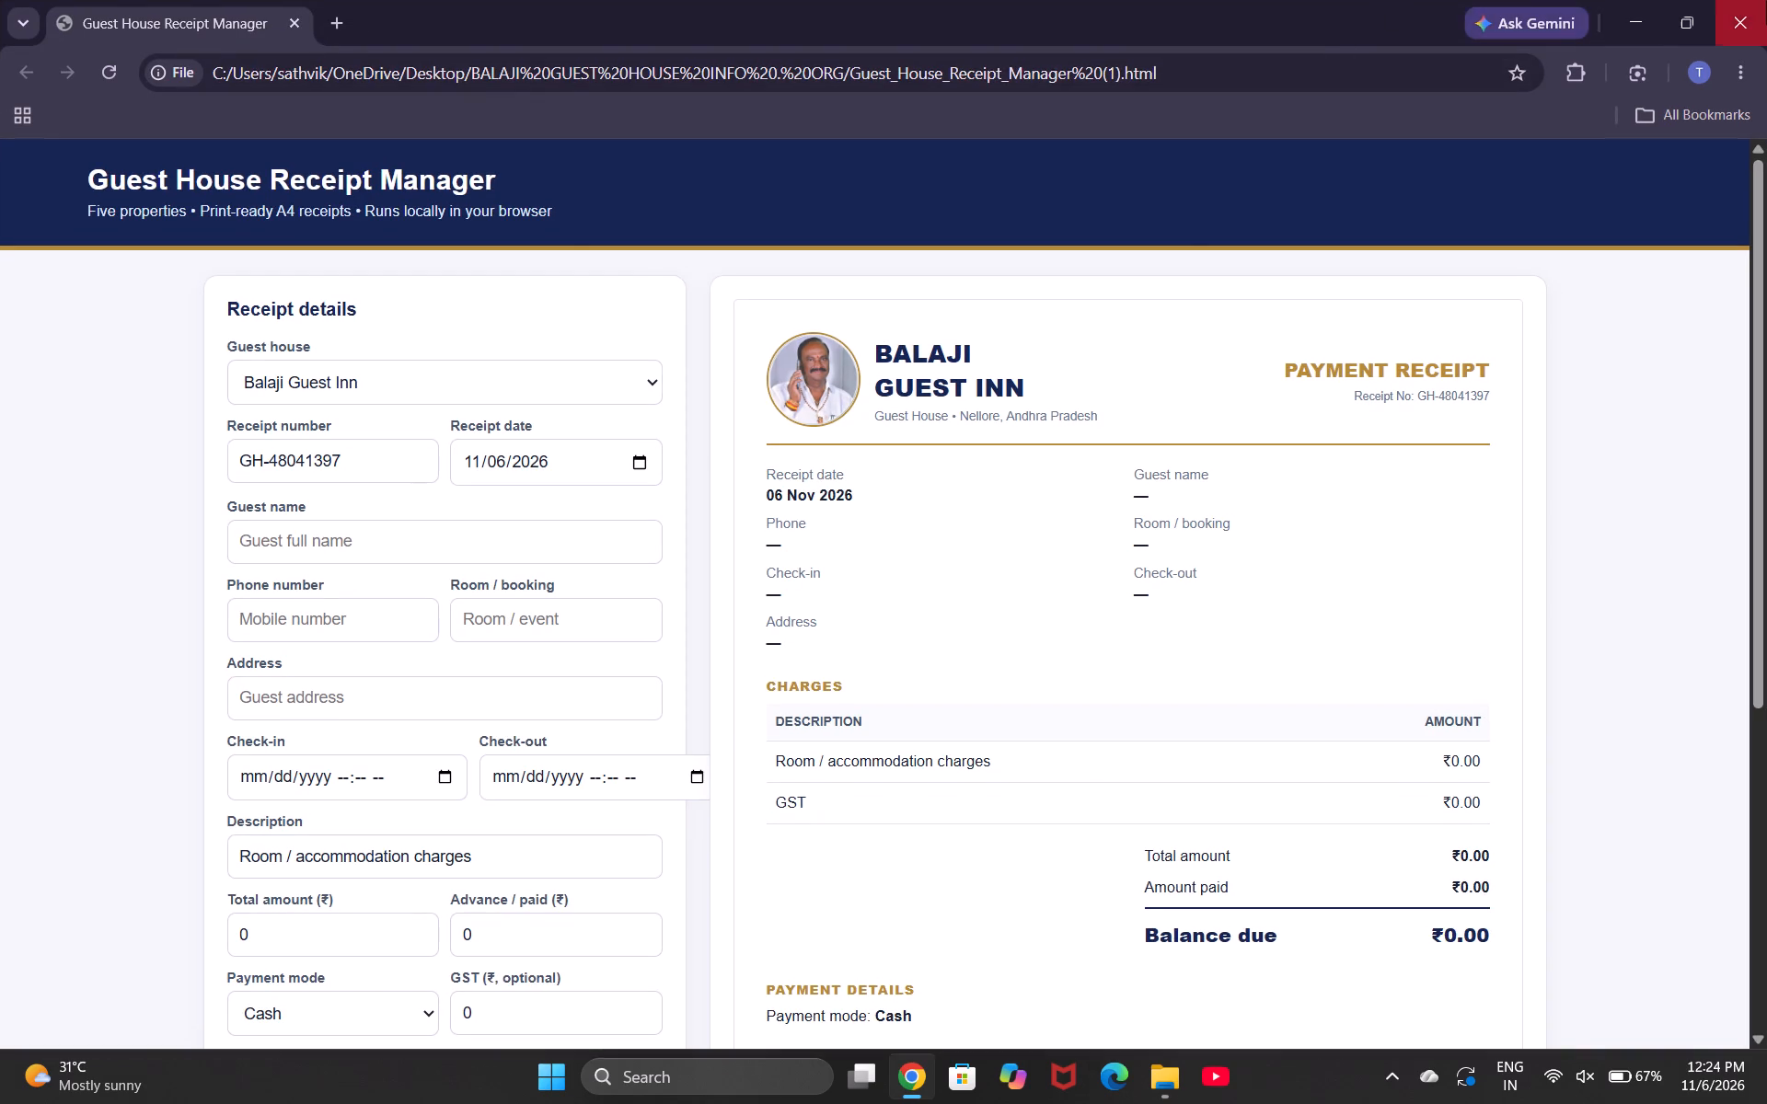
click(1766, 0)
click(1766, 0)
click(1751, 10)
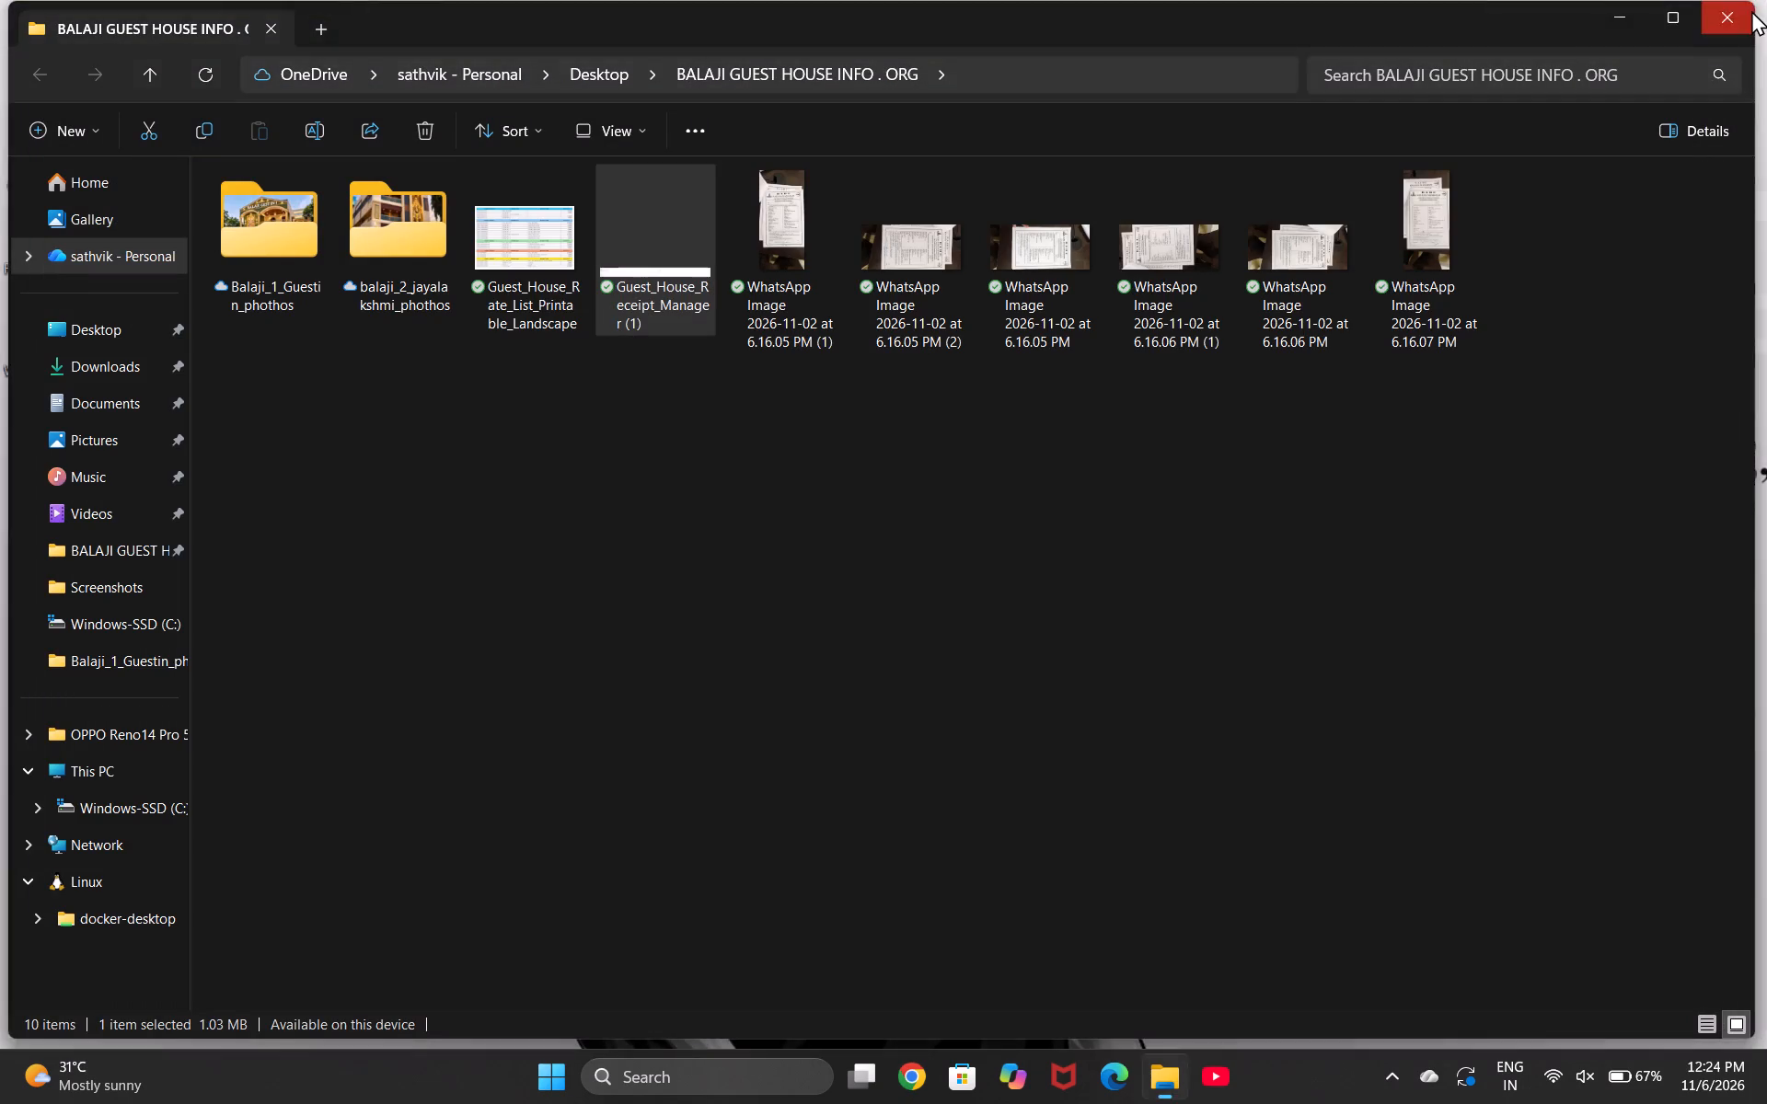
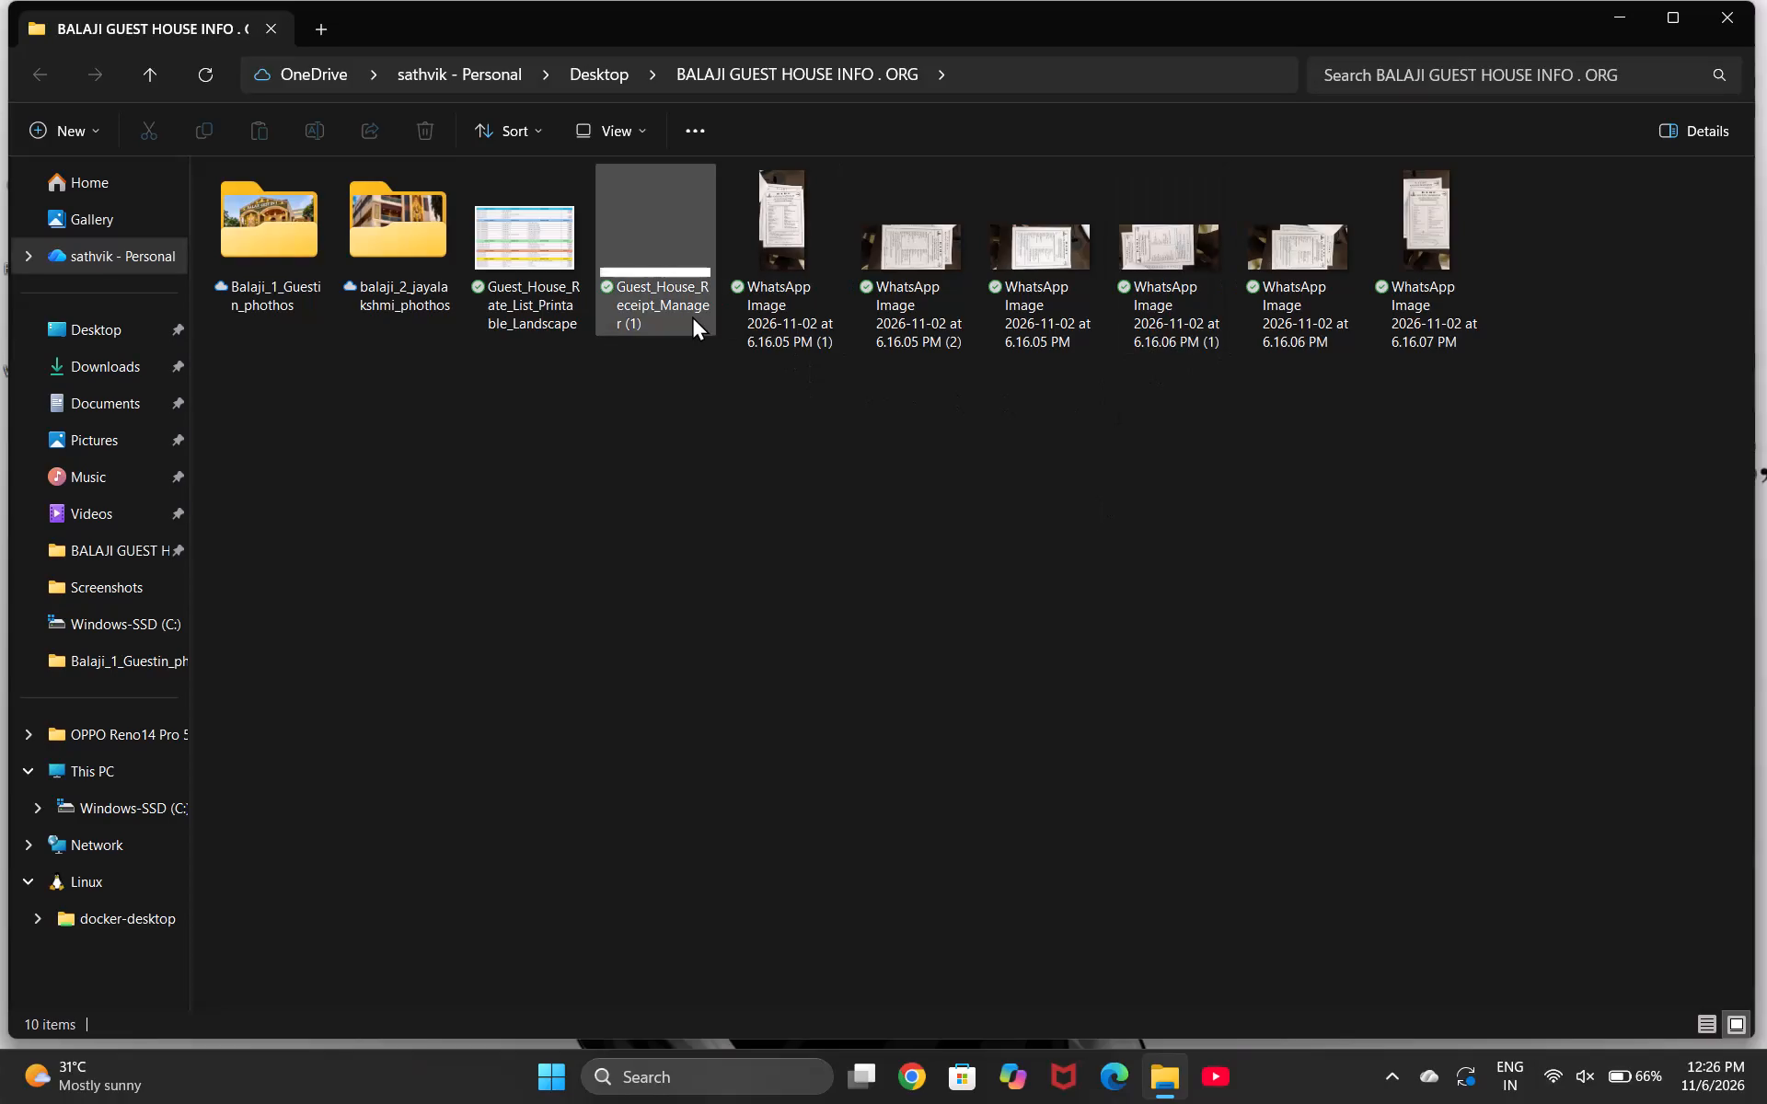
Open the Guest_House_Receipt_Manager (1) file from the BALAJI GUEST HOUSE INFO . ORG folder in the browser.
double_click(692, 316)
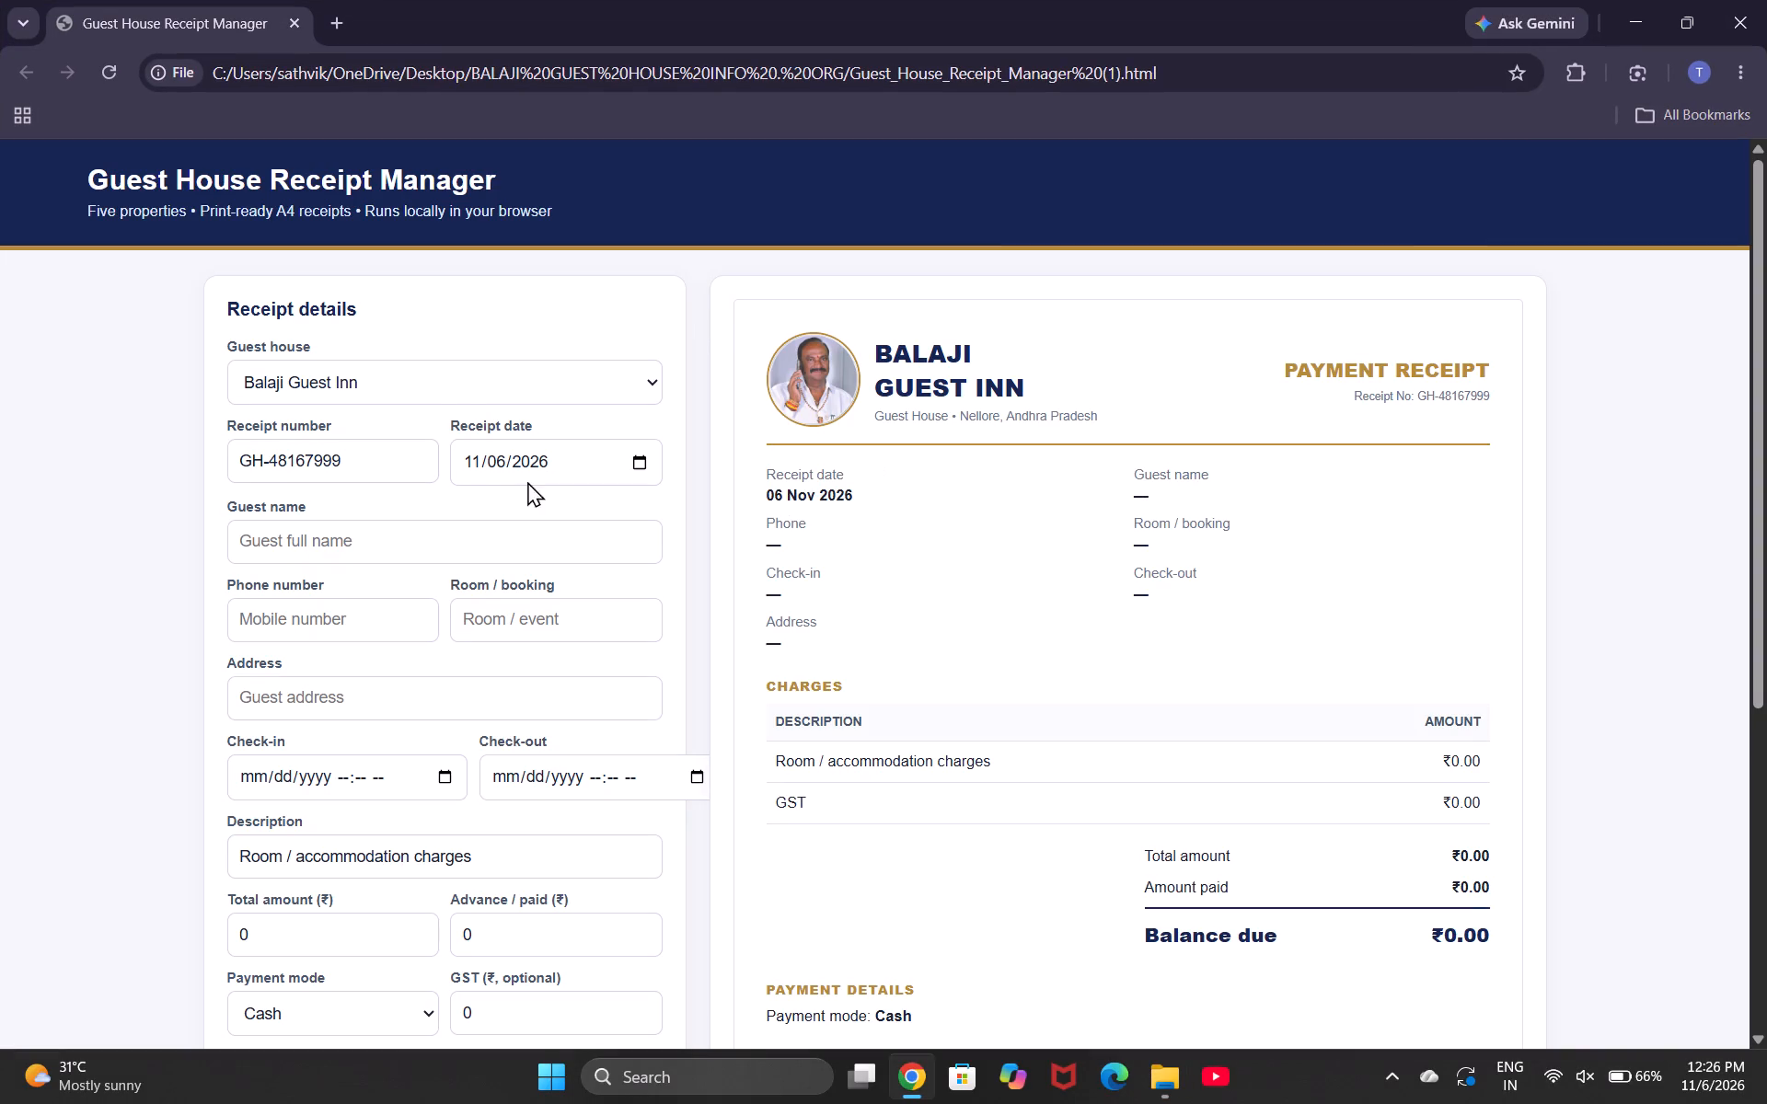
click(1618, 0)
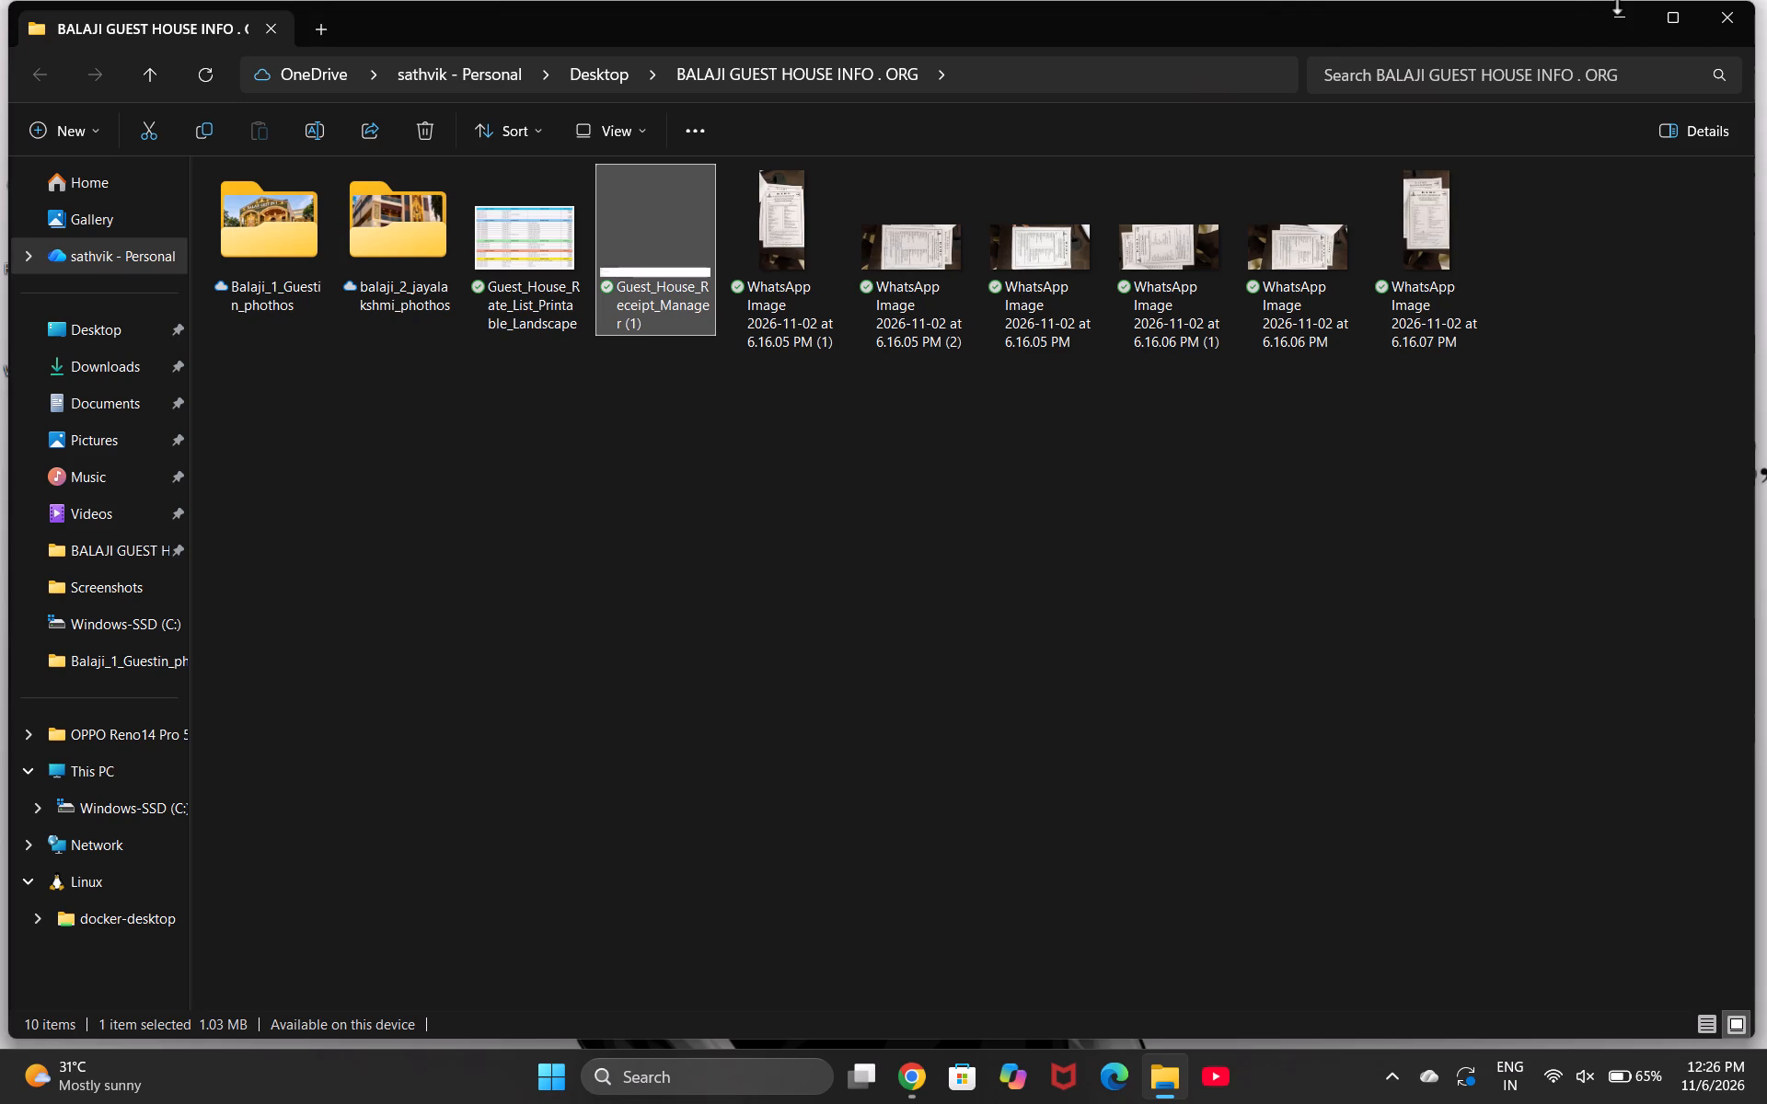
click(733, 297)
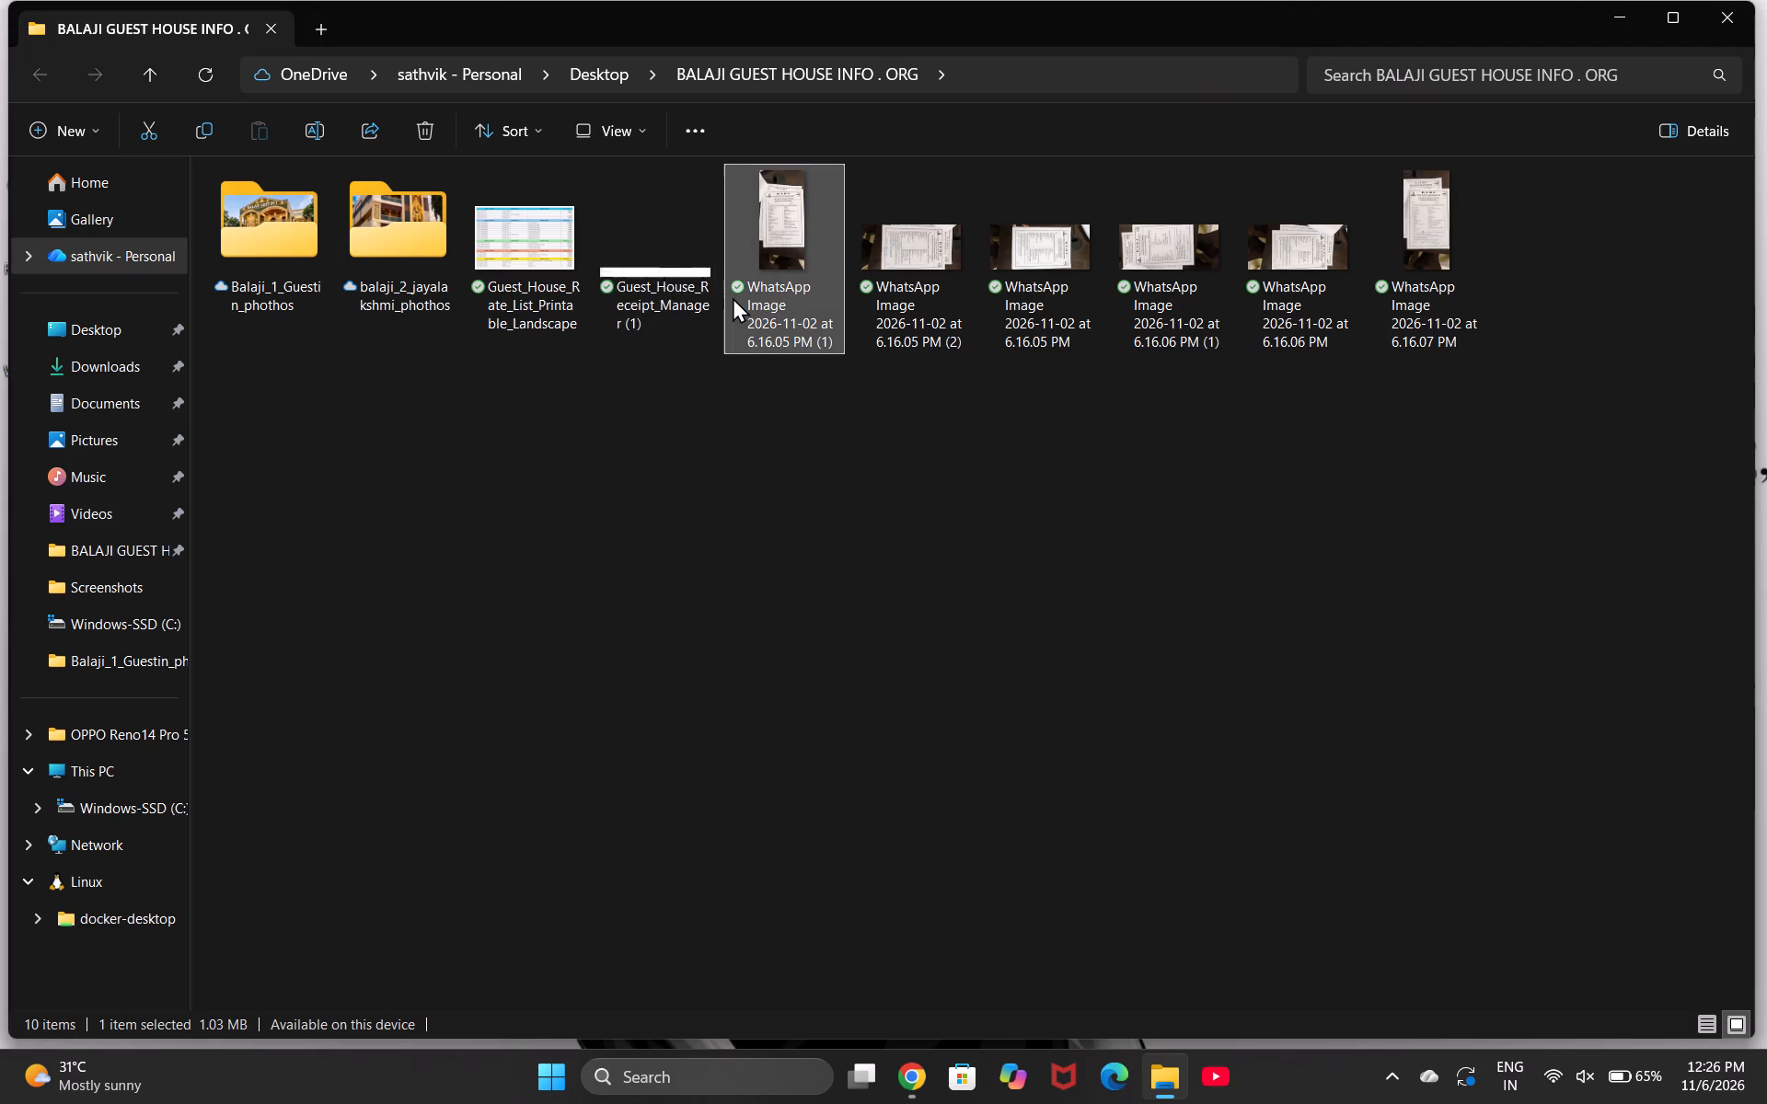
triple_click(670, 262)
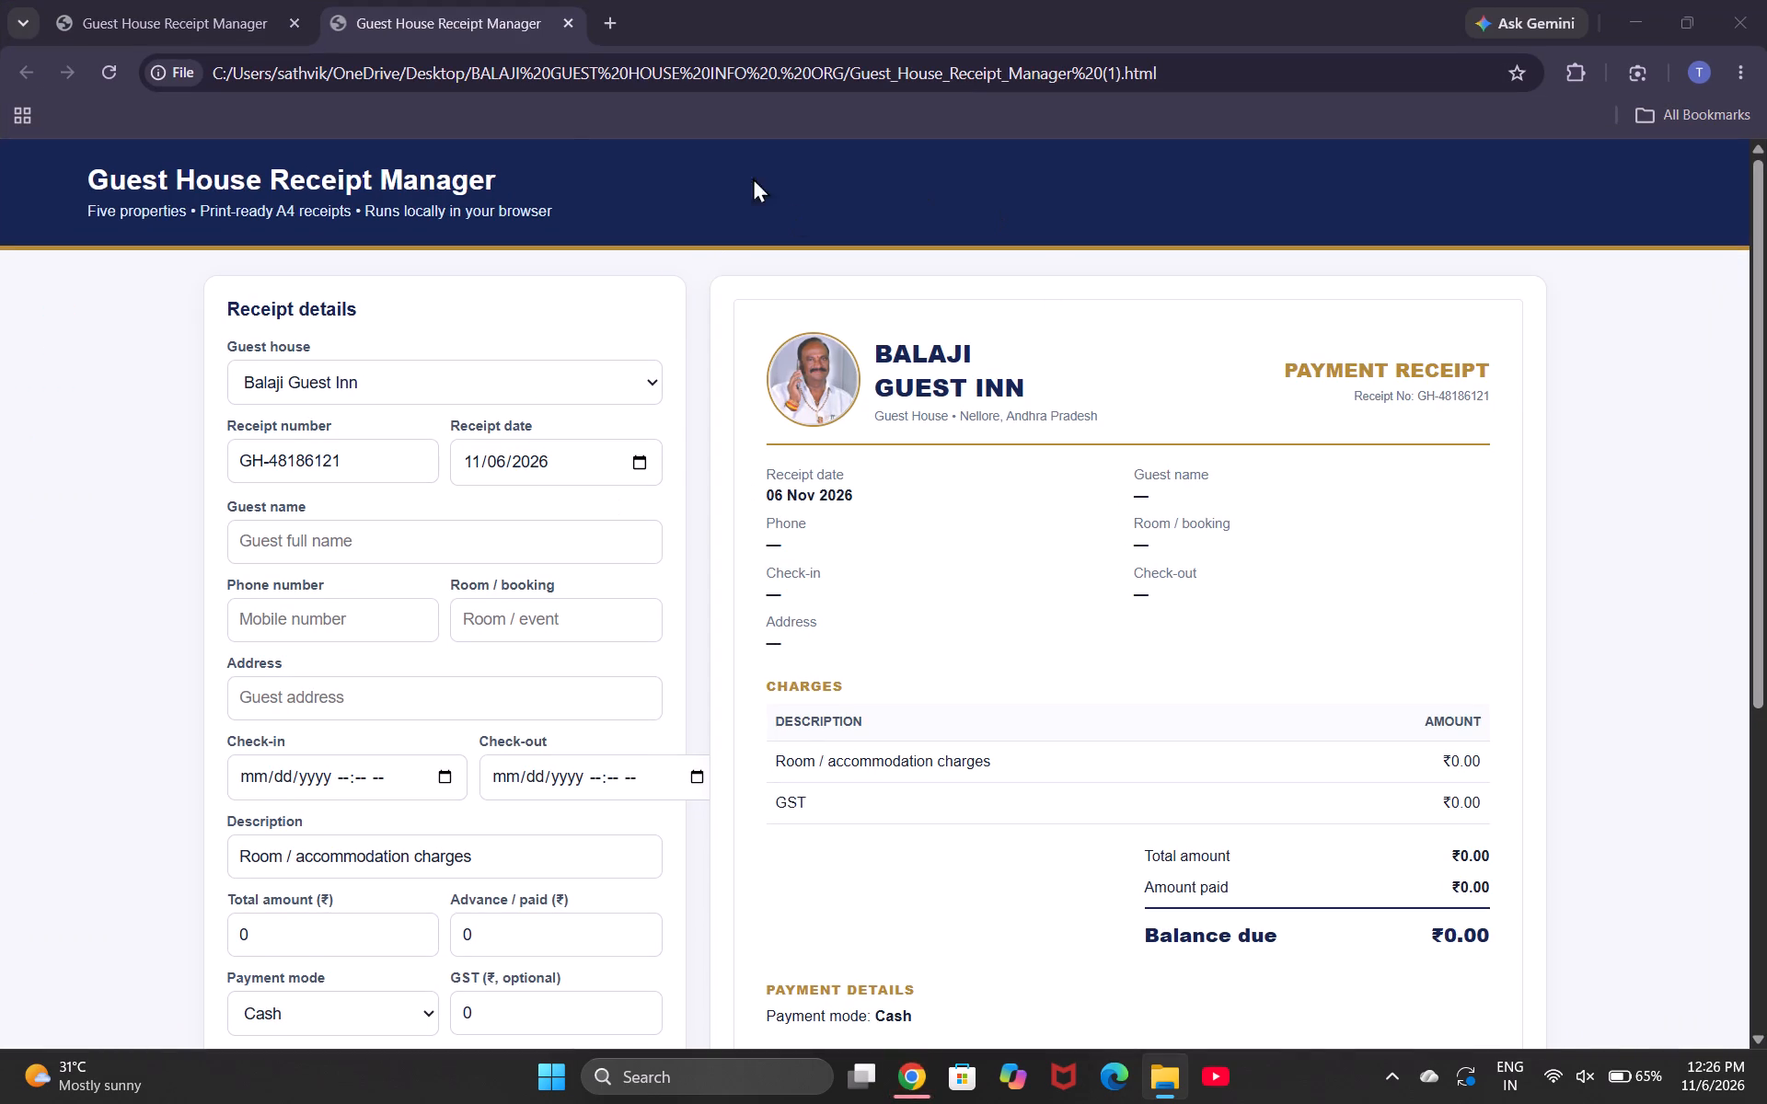
Set the receipt's guest house to Naidu Apartment Guest Inn and fill in the guest name.
click(539, 396)
click(473, 496)
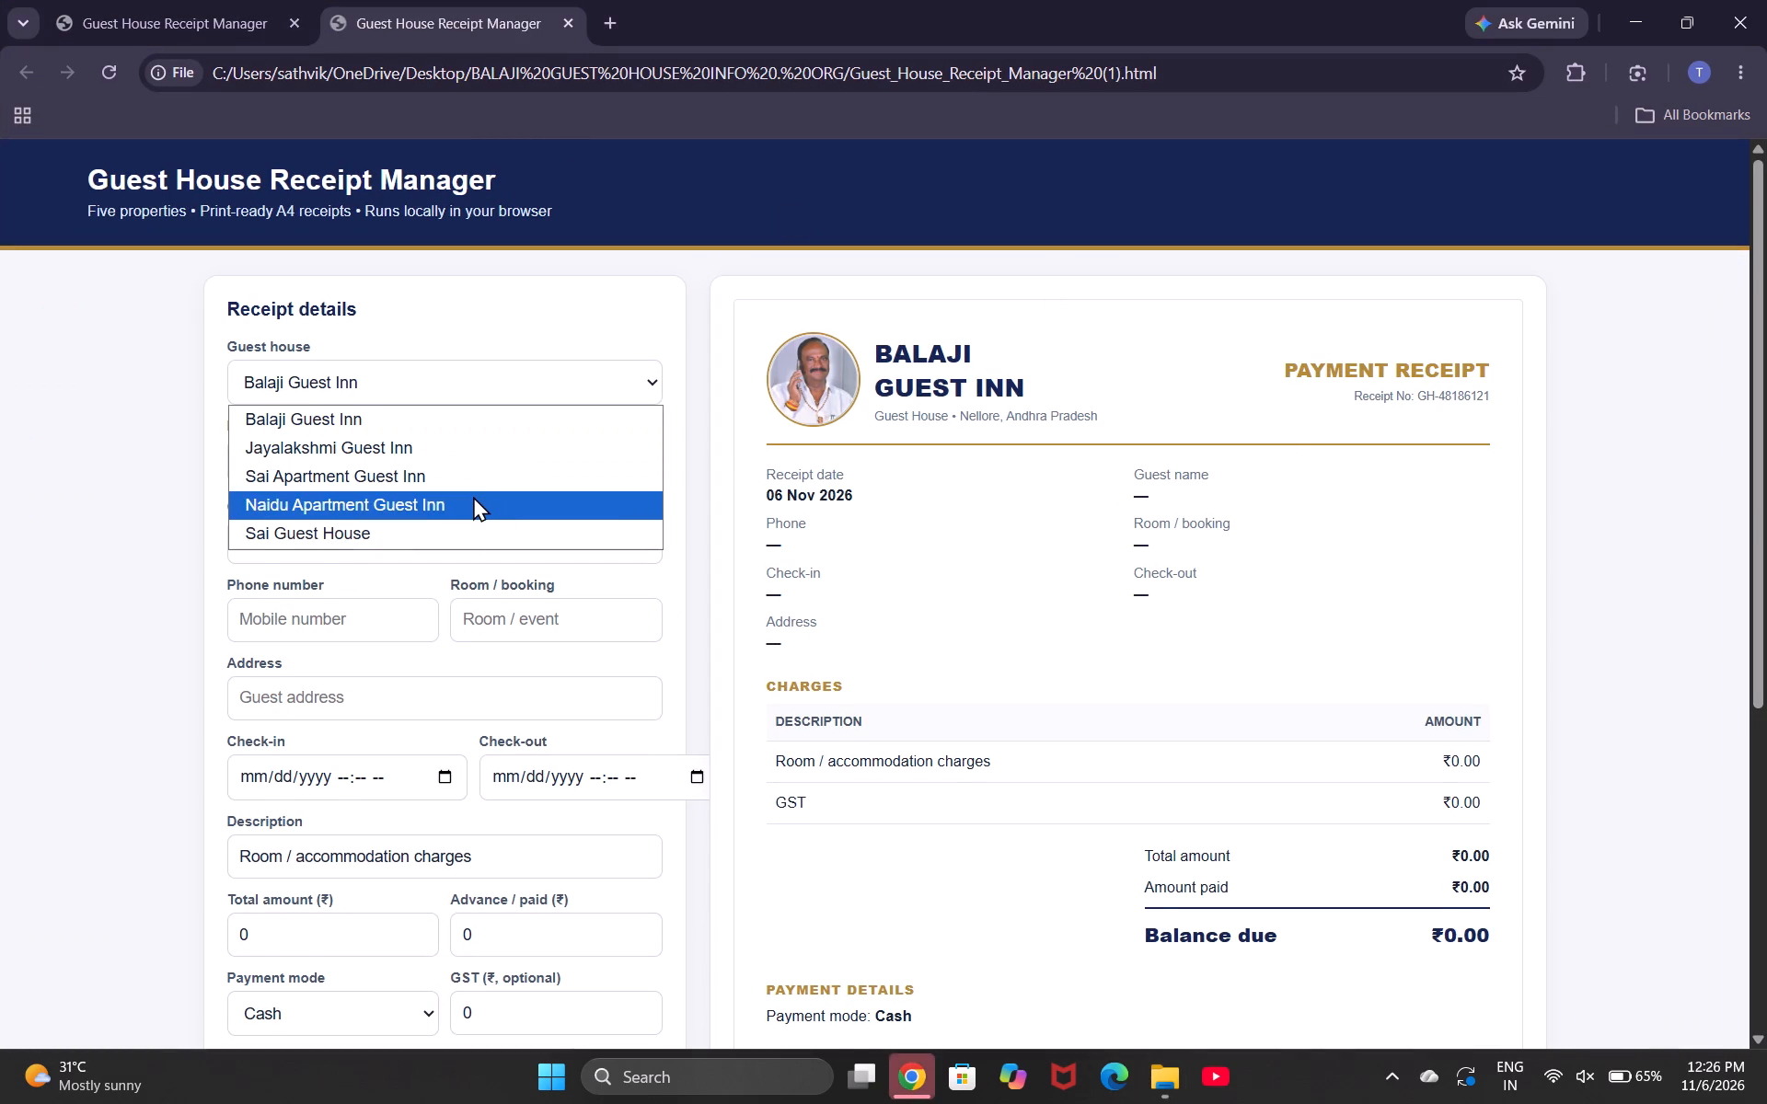
click(342, 558)
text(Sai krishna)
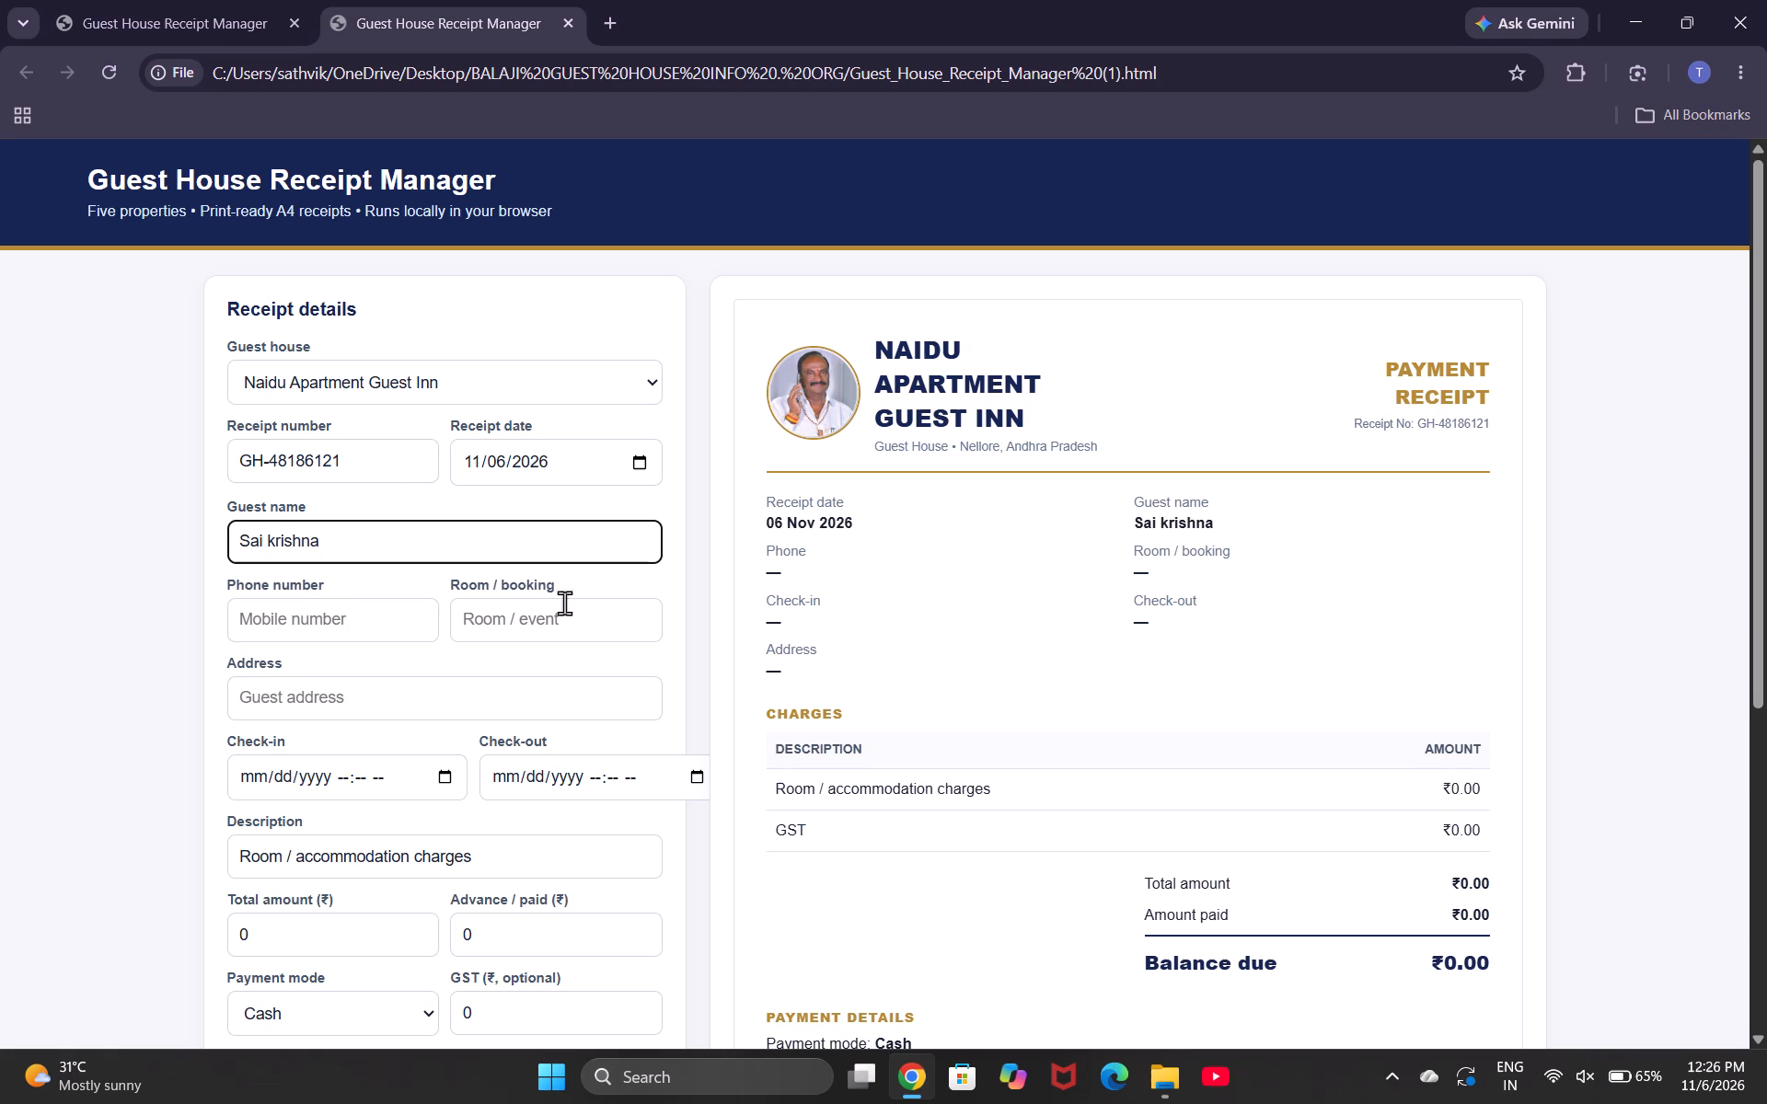
Fill in the Room / booking field with "Triple bed room".
click(550, 615)
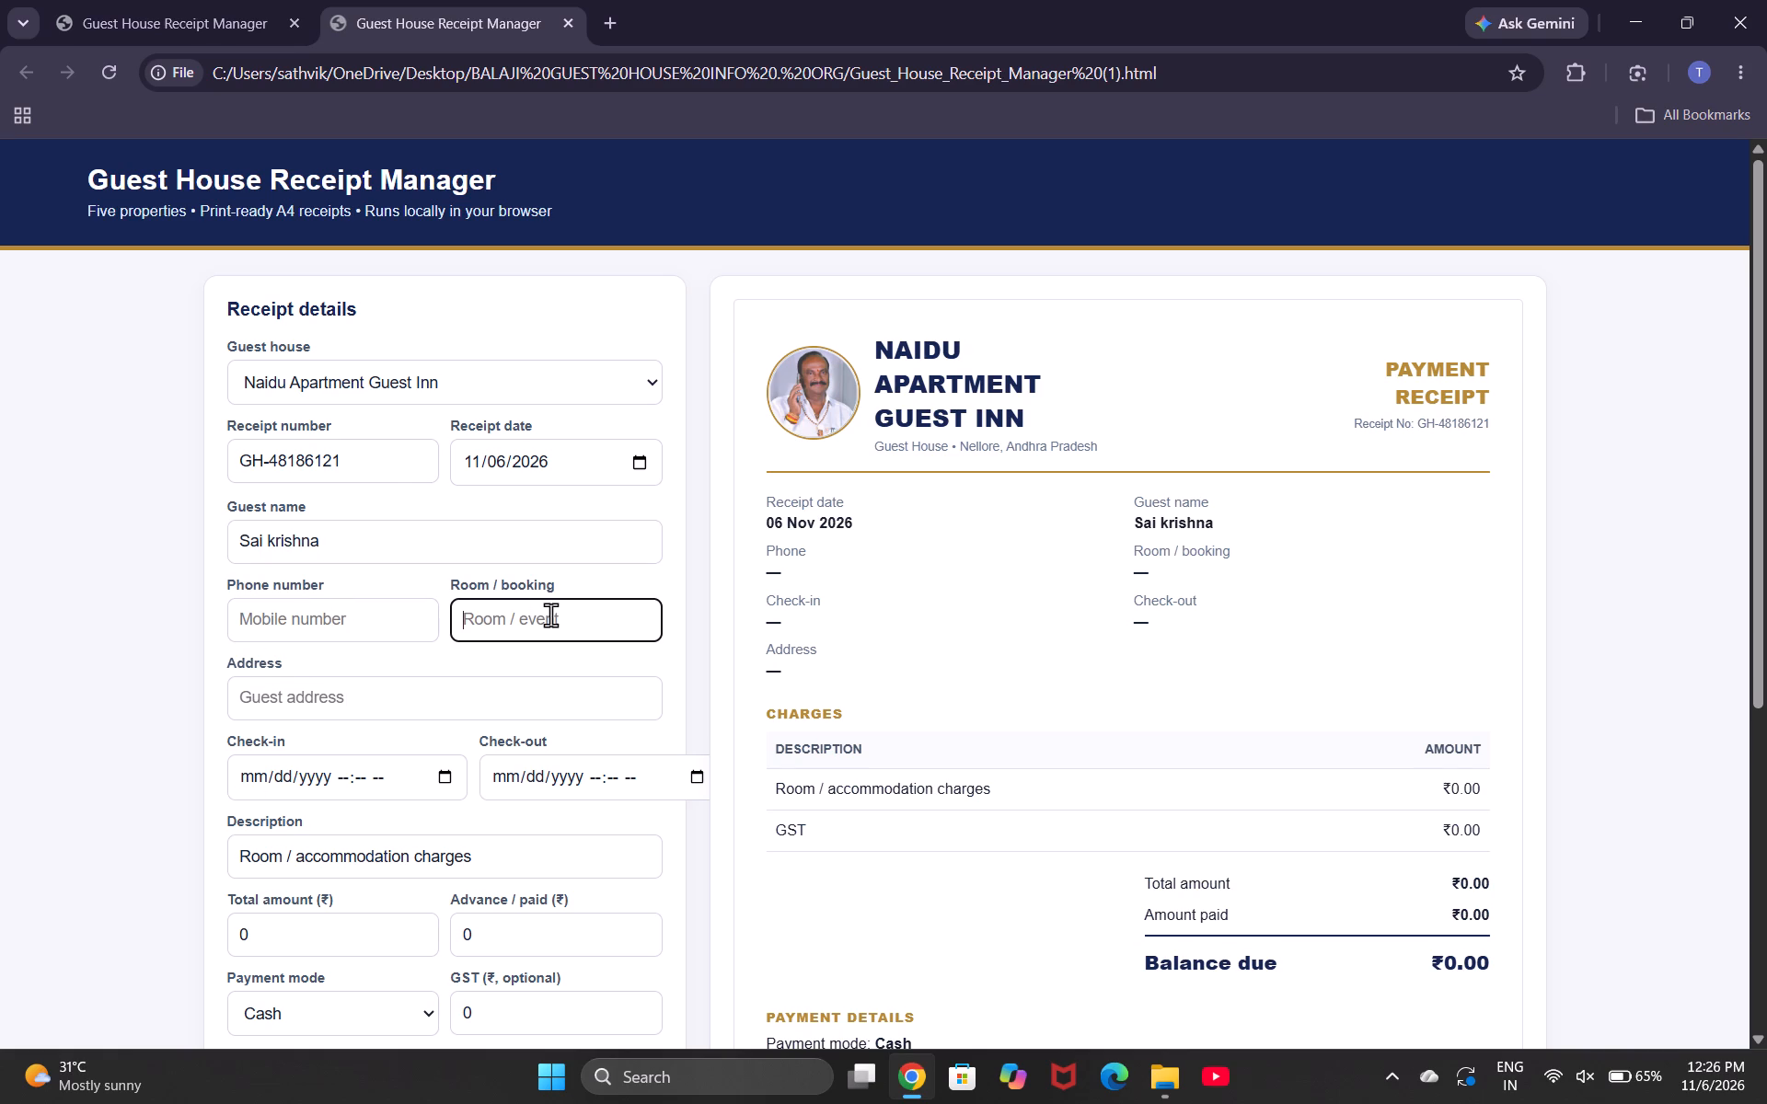
text(Triple bed room)
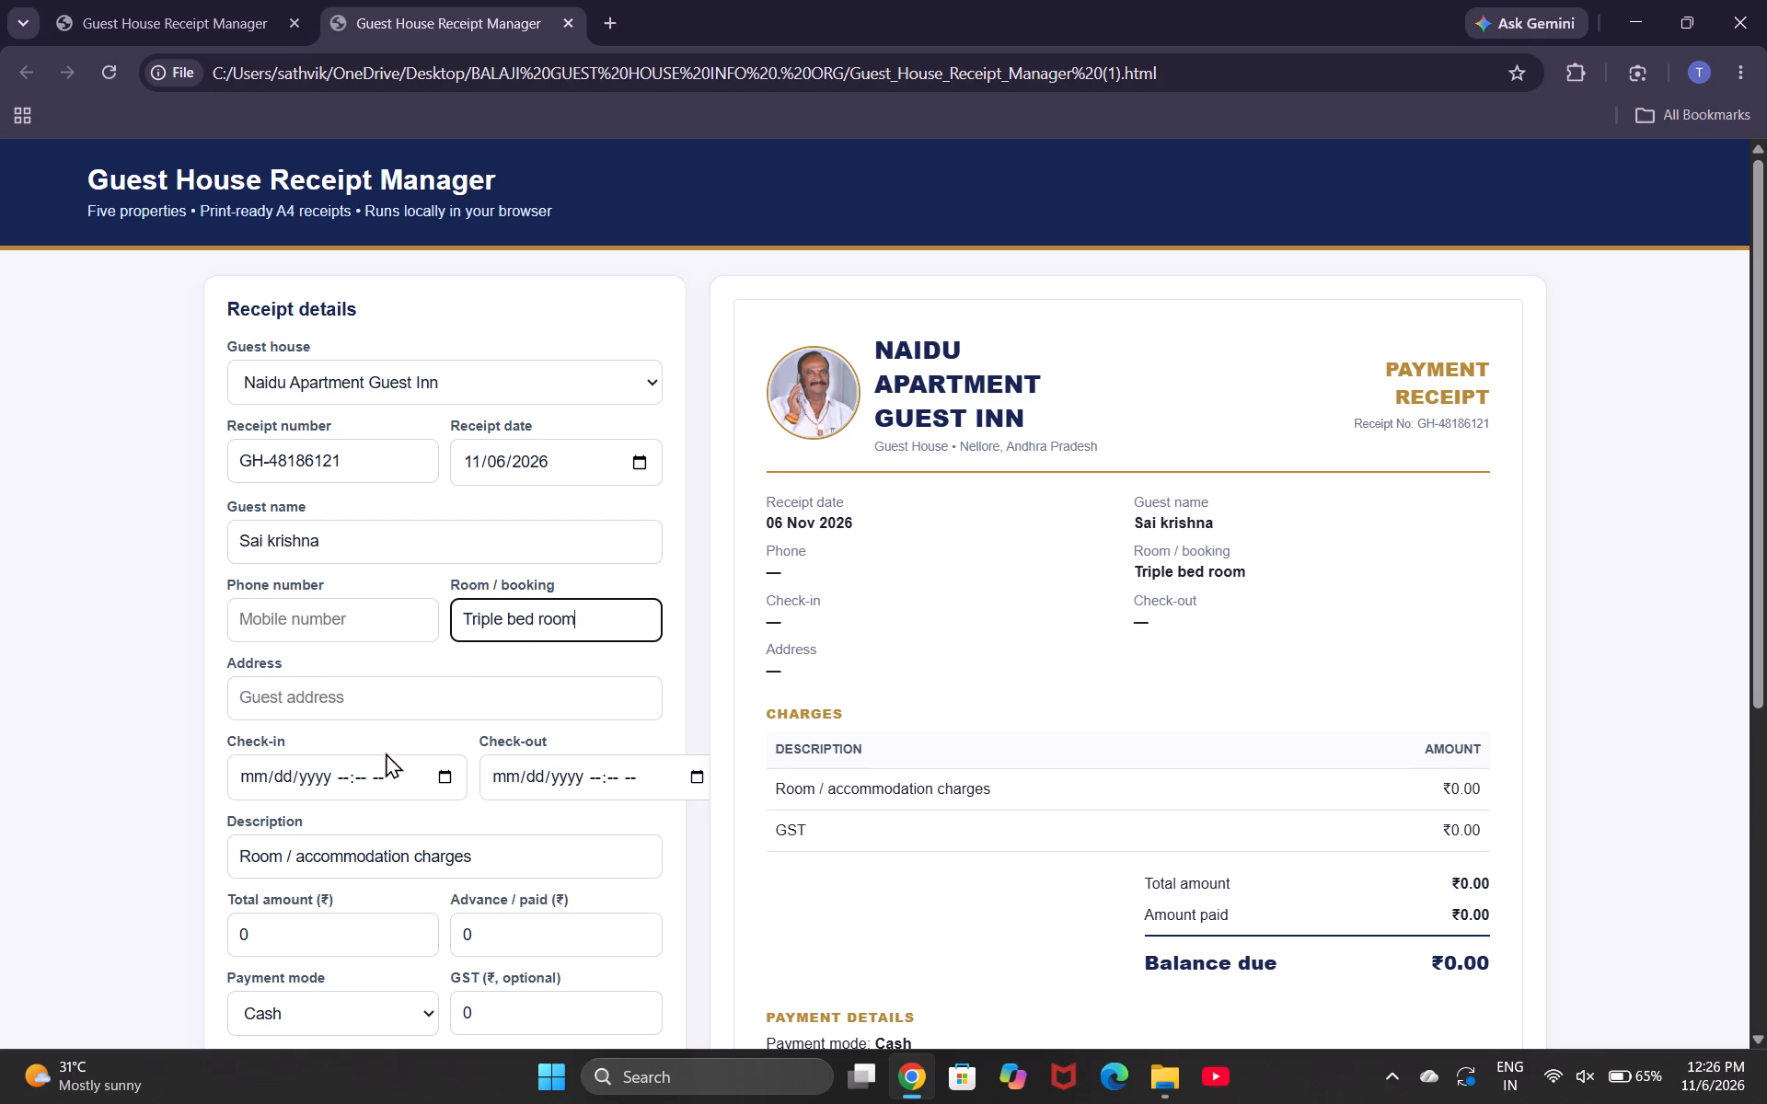
Set the Check-in date to 4 December 2026.
click(450, 778)
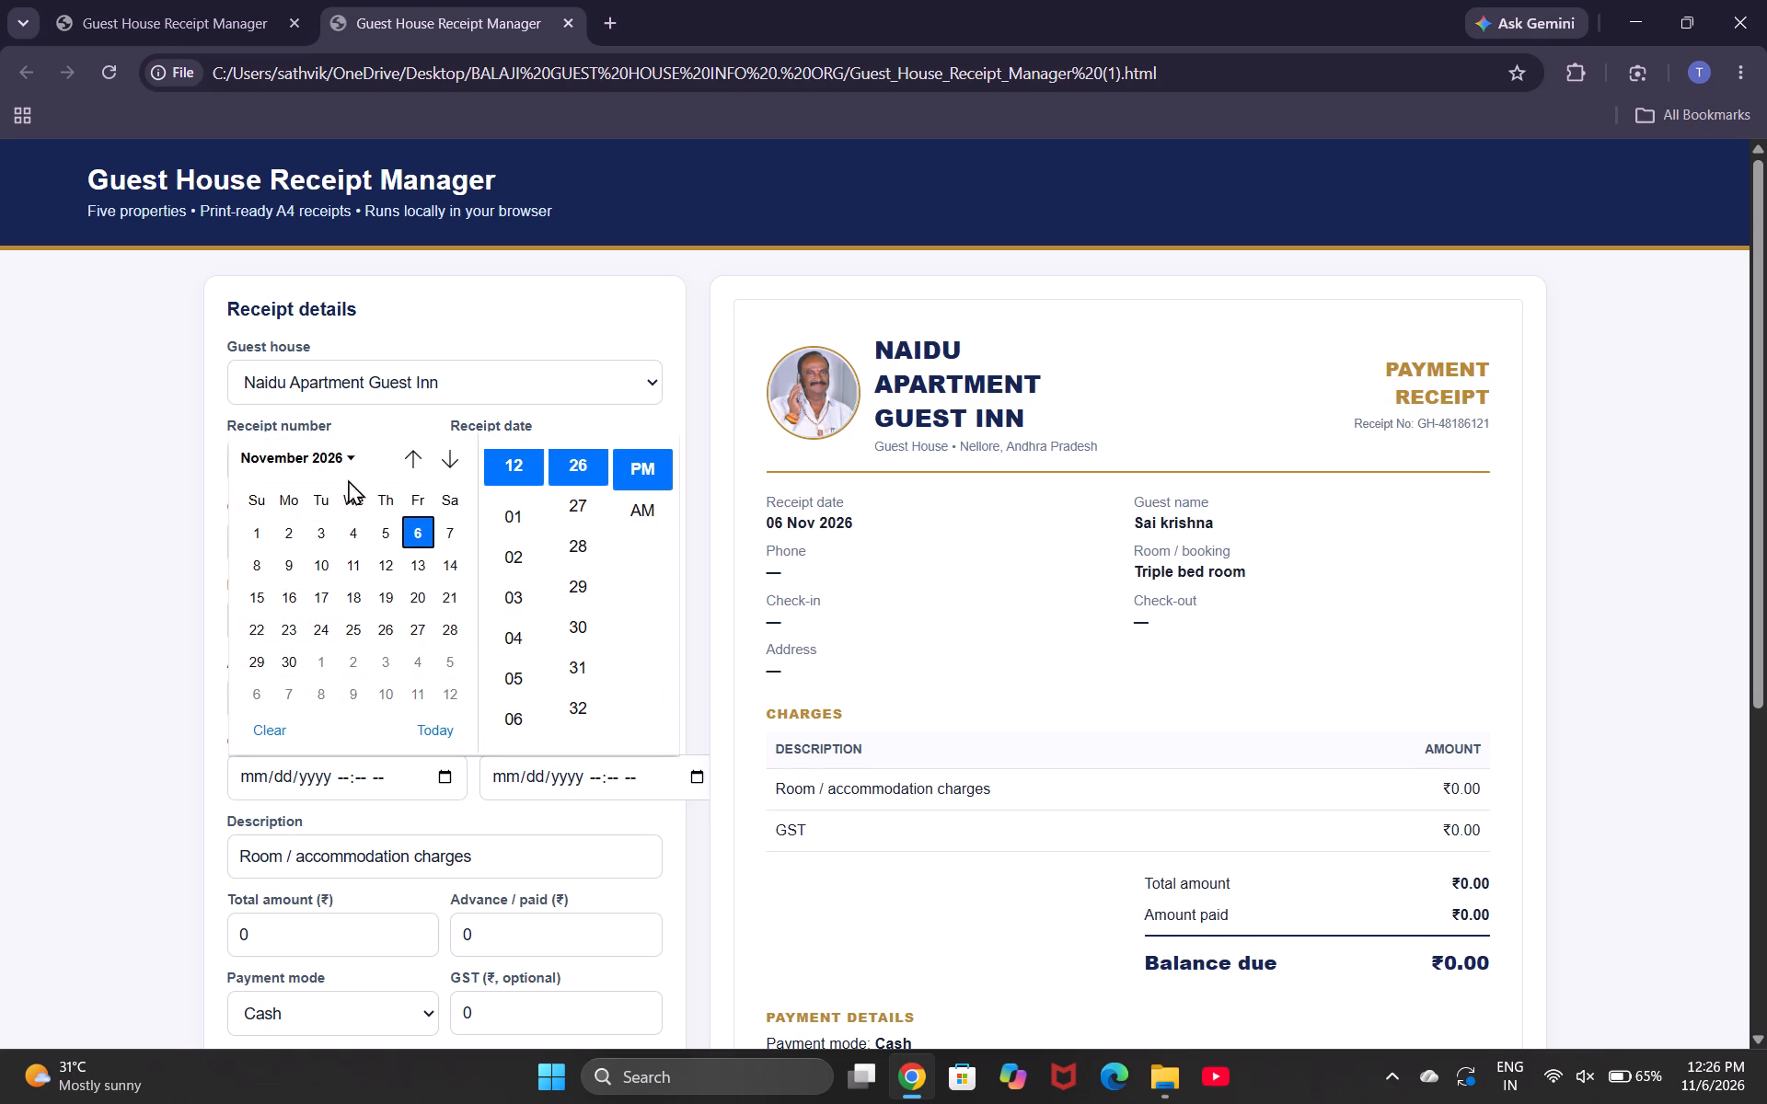
click(323, 464)
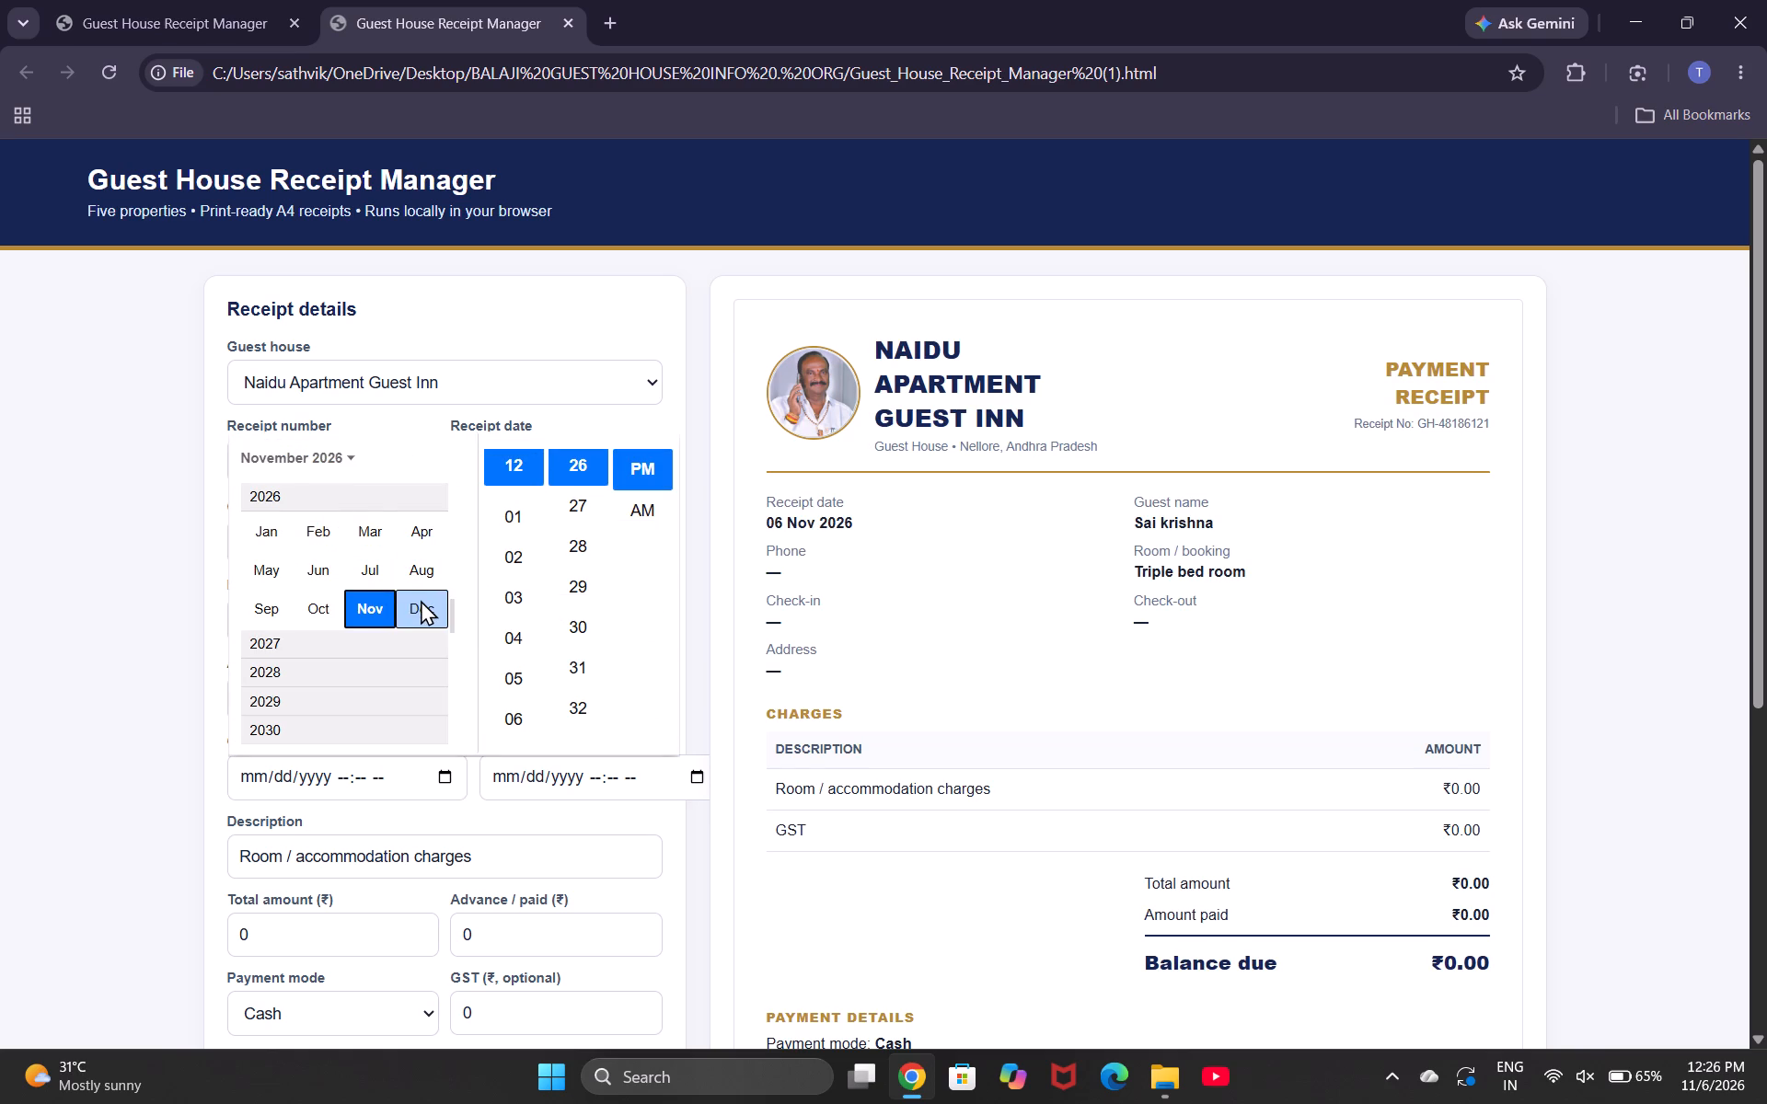
click(421, 600)
click(420, 537)
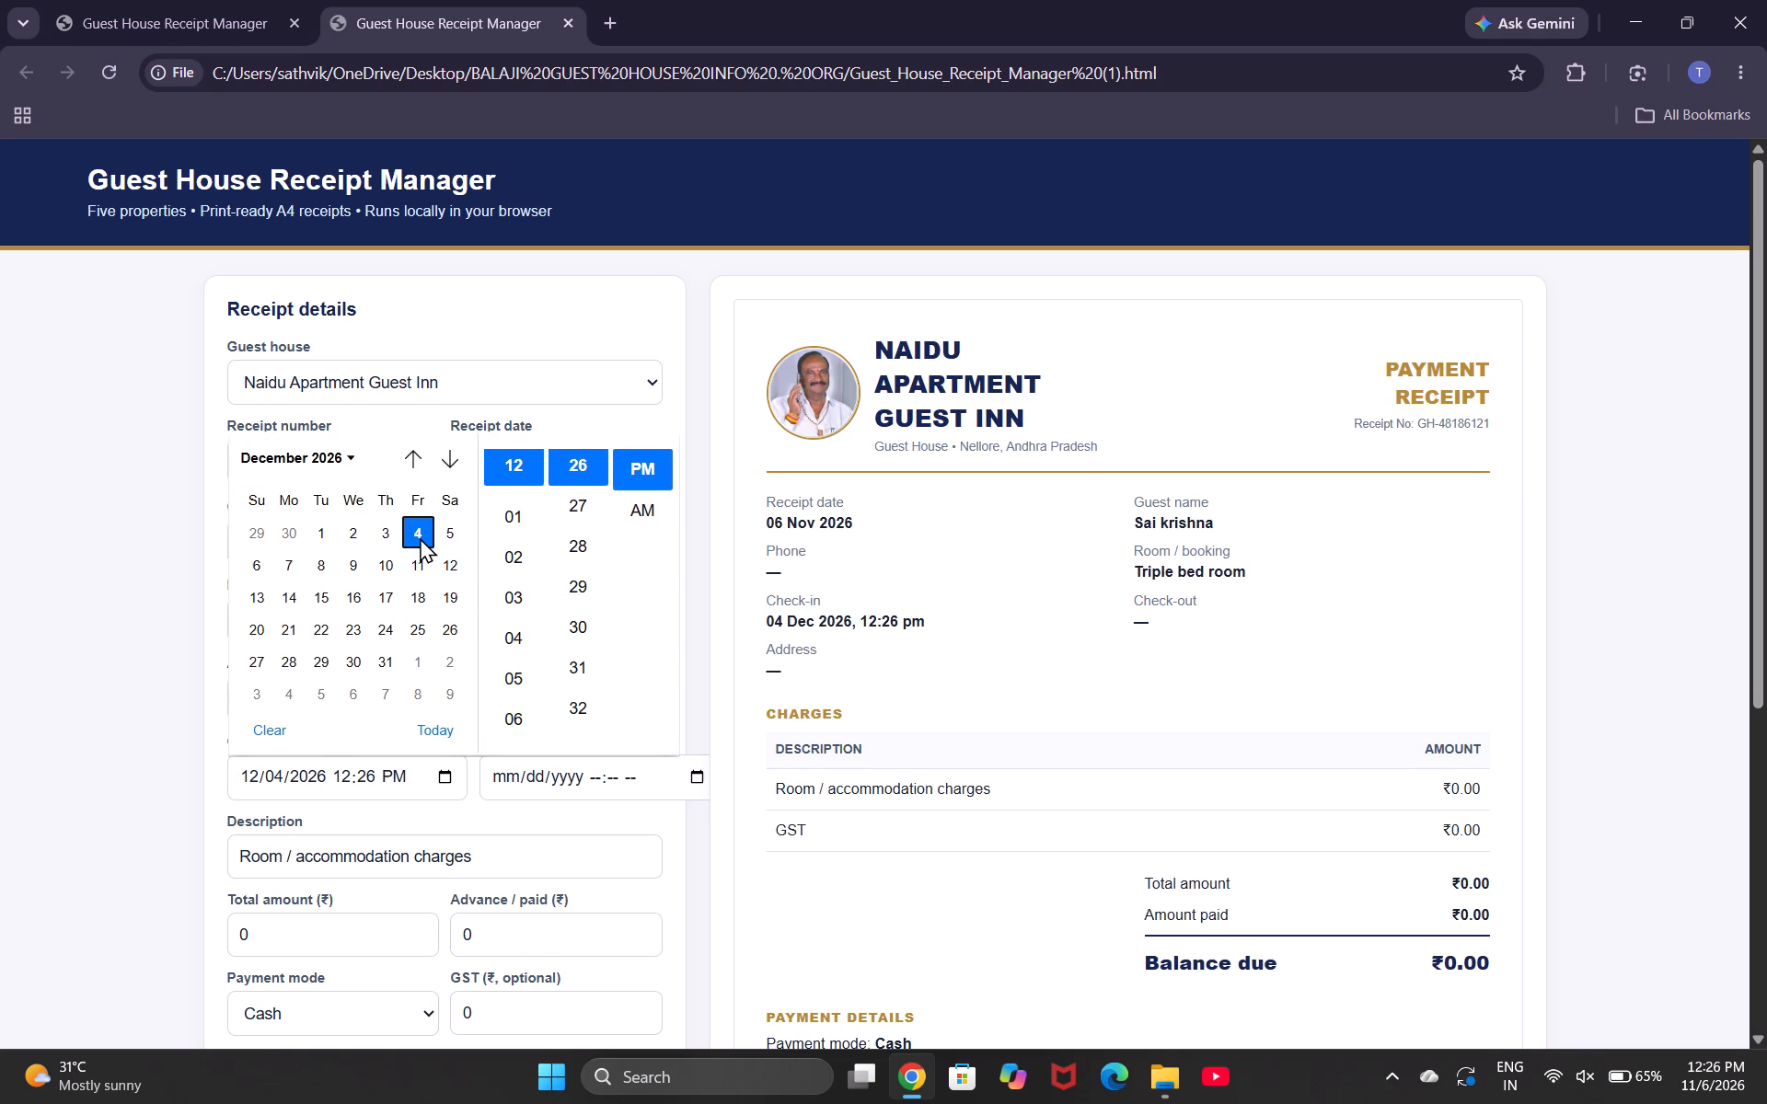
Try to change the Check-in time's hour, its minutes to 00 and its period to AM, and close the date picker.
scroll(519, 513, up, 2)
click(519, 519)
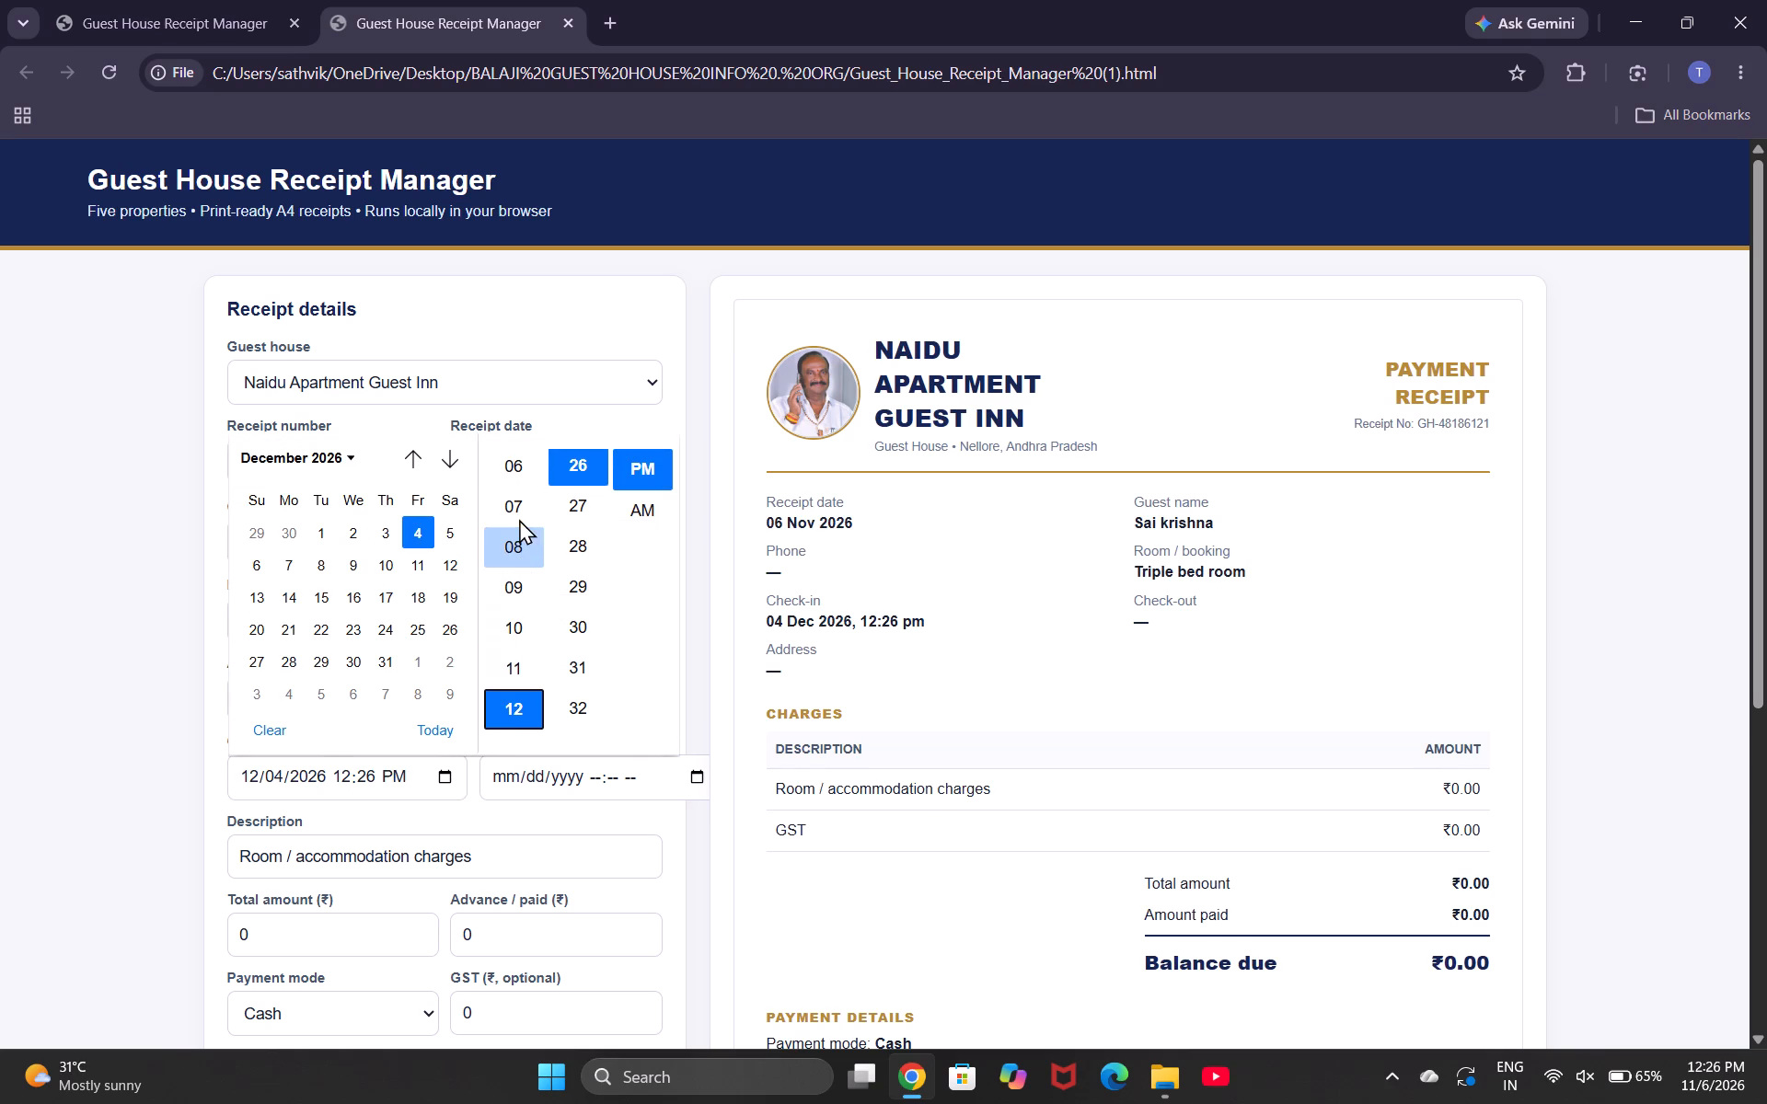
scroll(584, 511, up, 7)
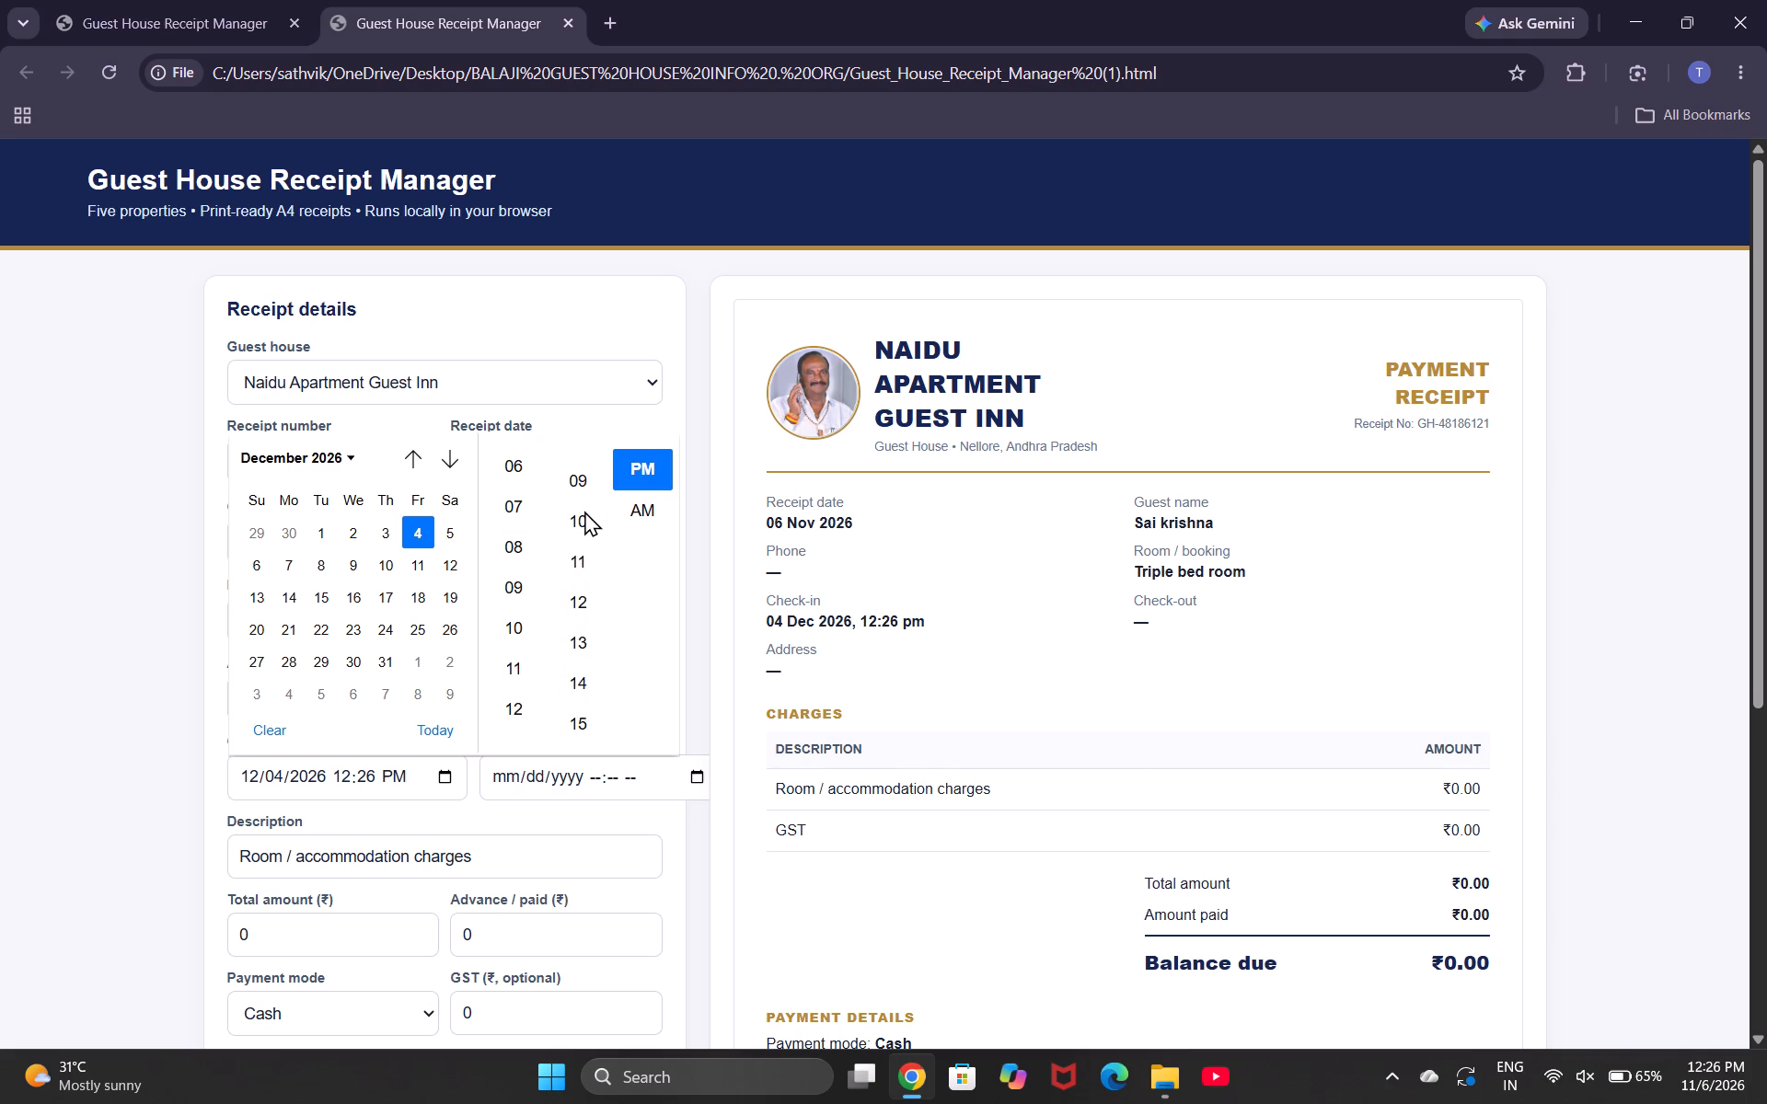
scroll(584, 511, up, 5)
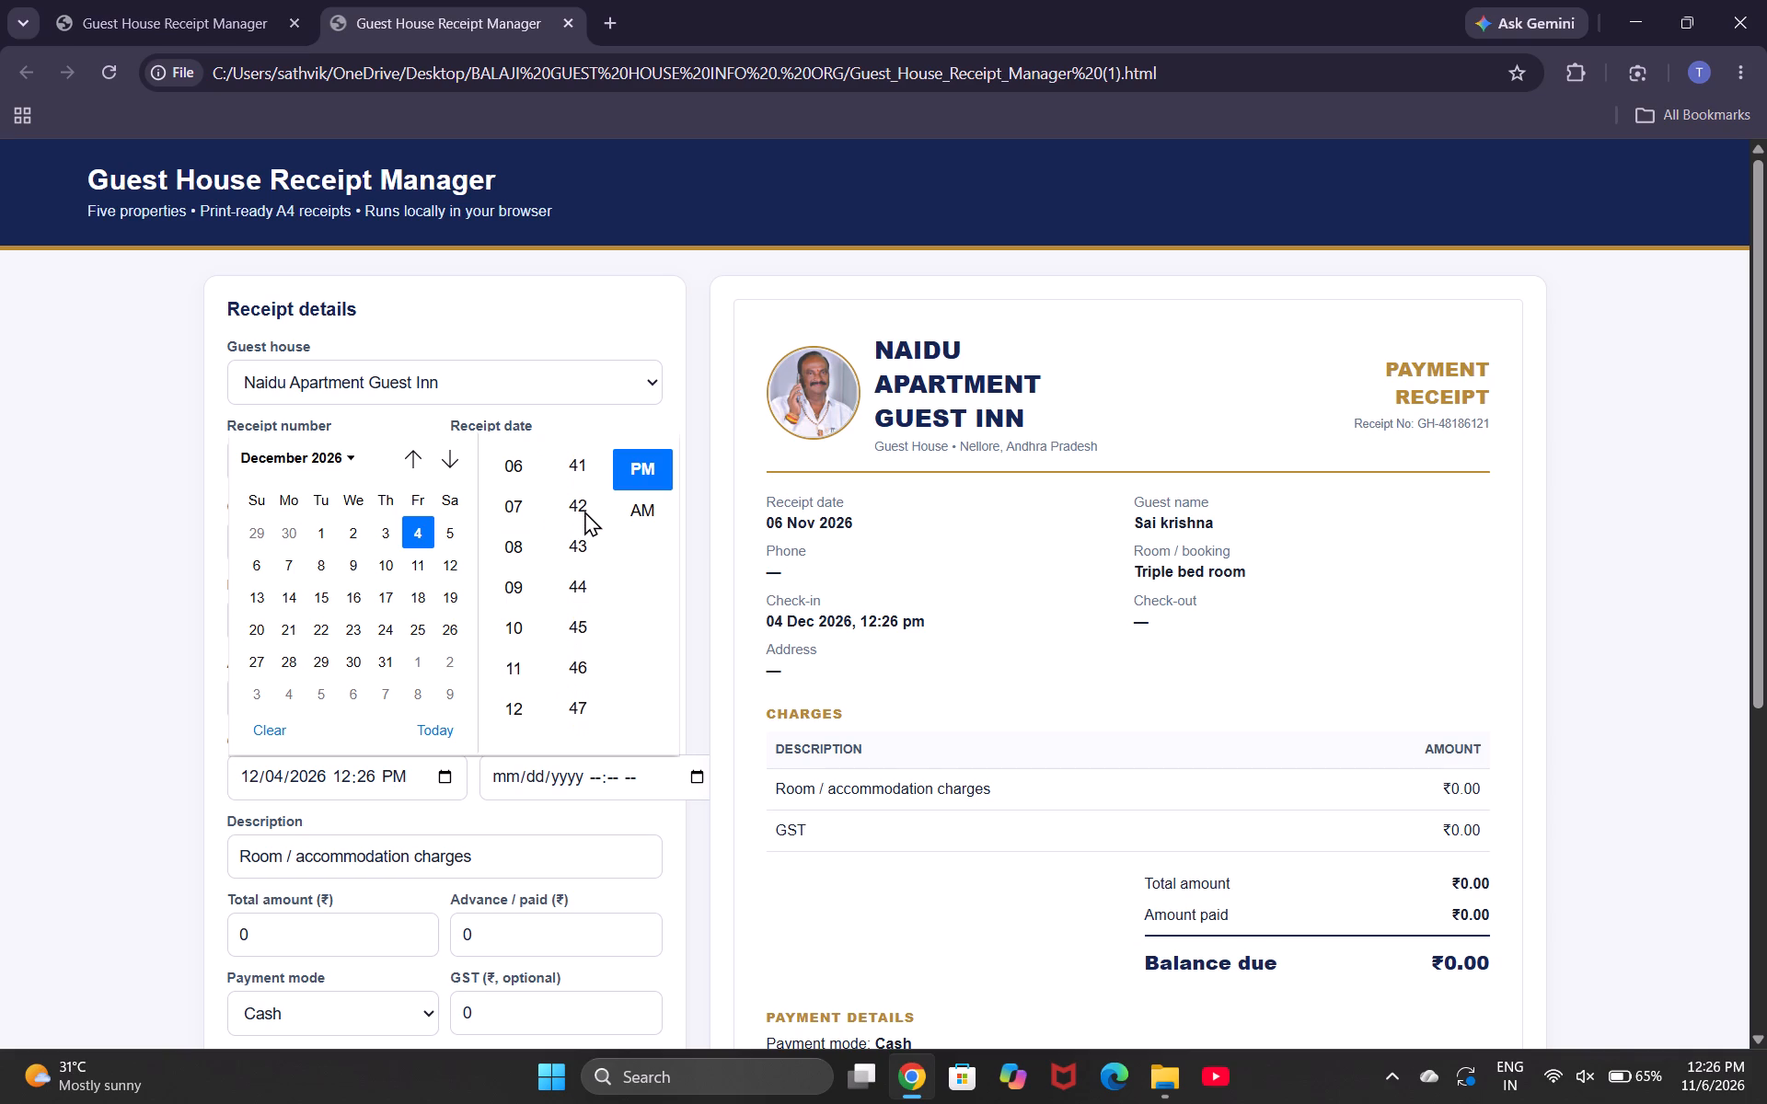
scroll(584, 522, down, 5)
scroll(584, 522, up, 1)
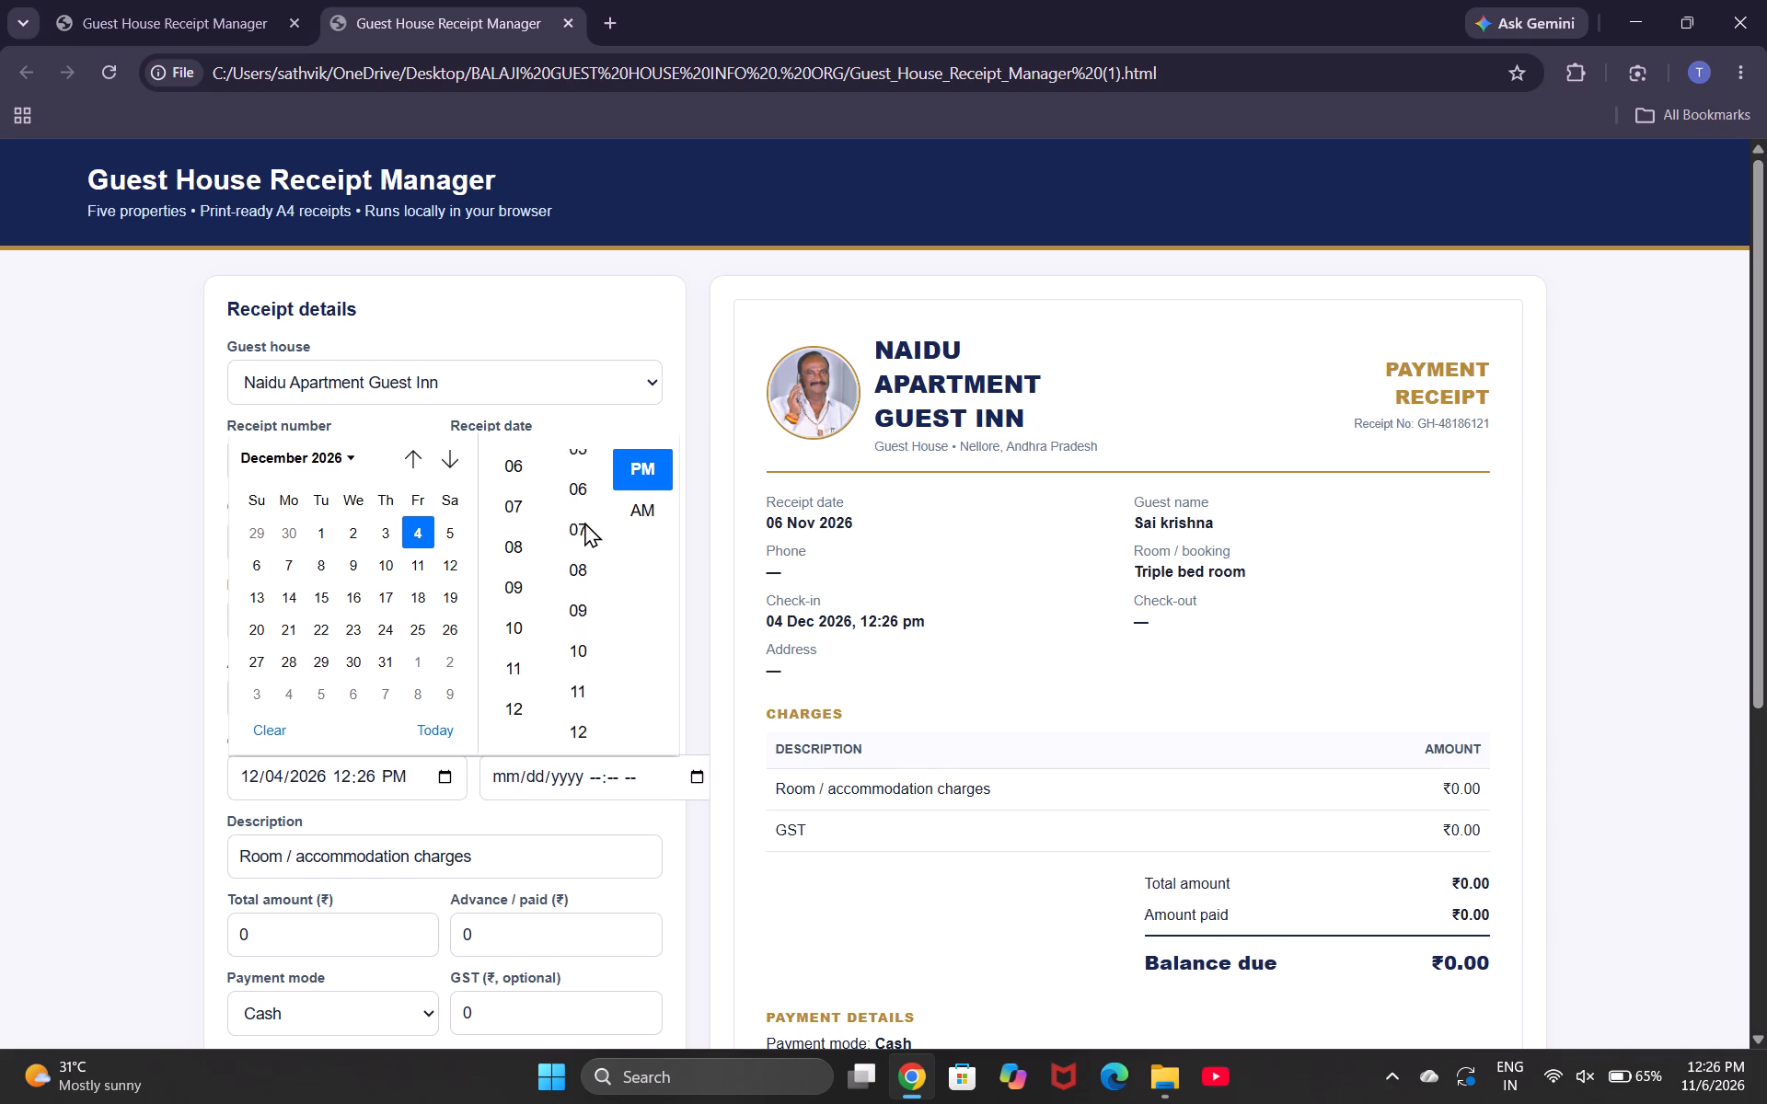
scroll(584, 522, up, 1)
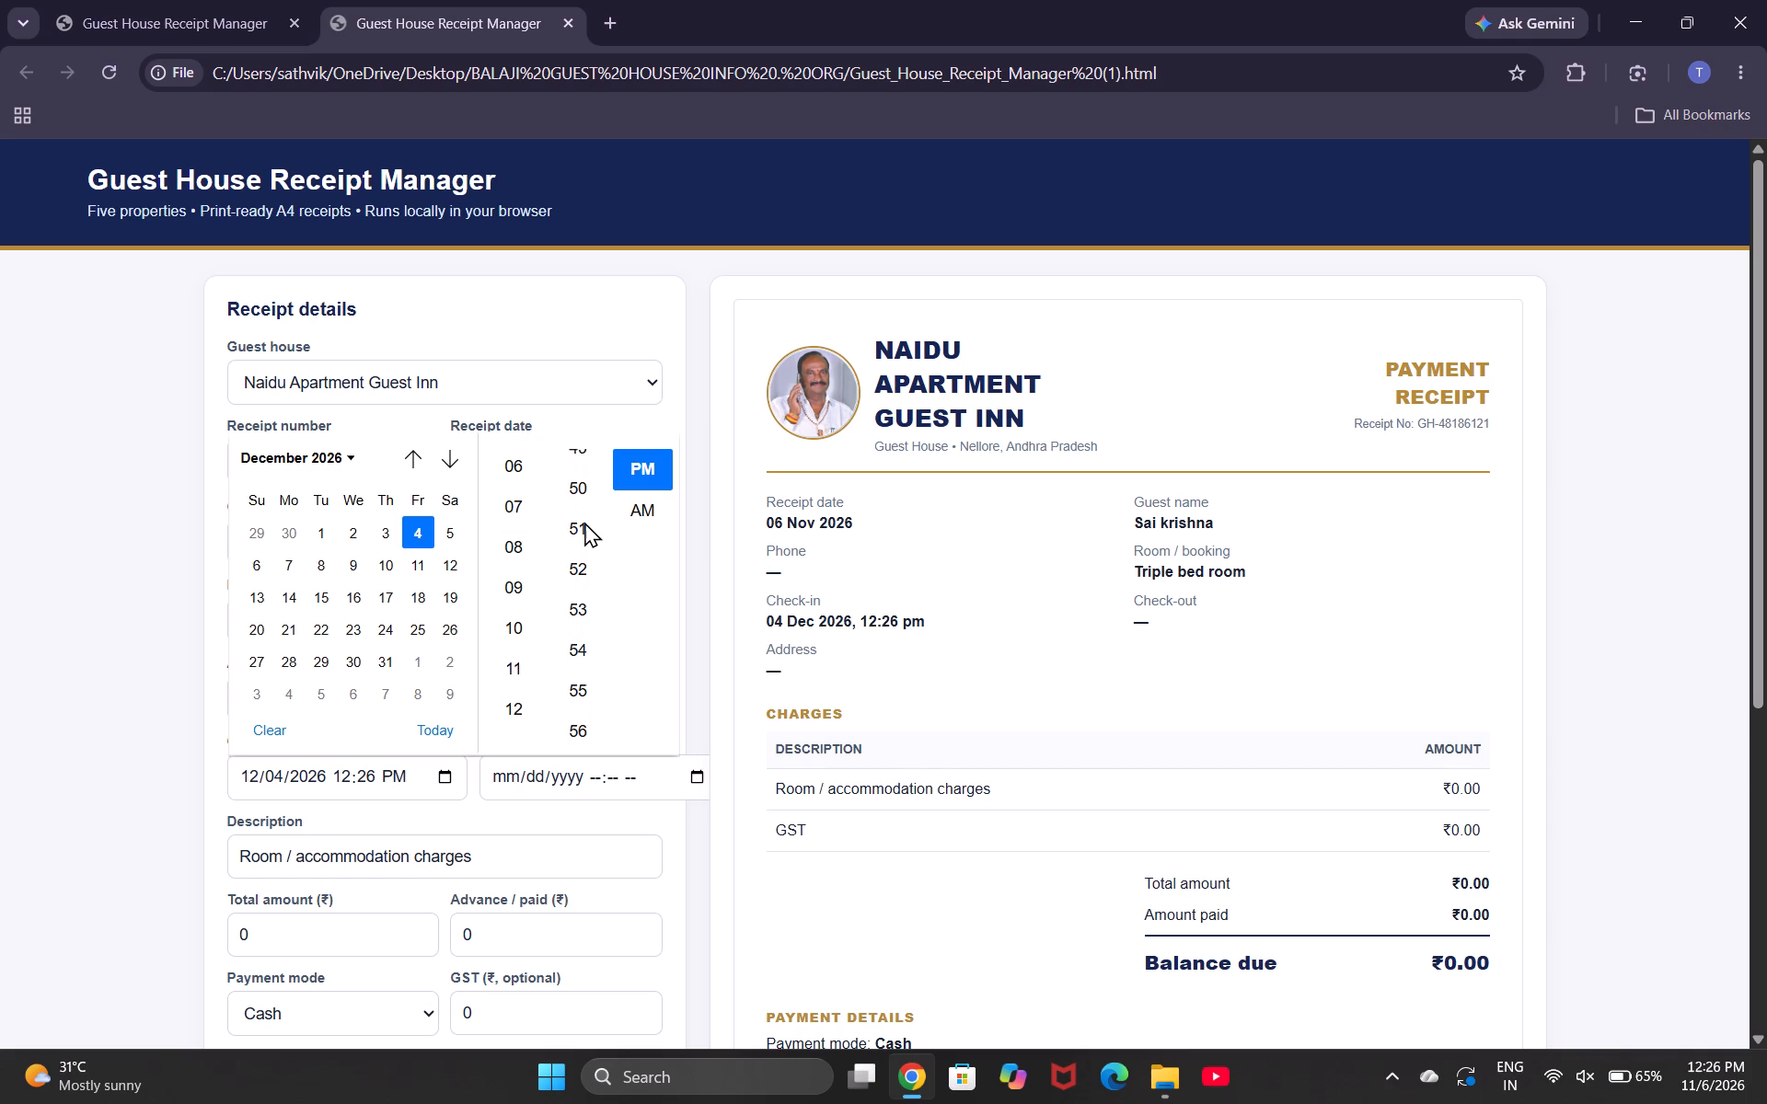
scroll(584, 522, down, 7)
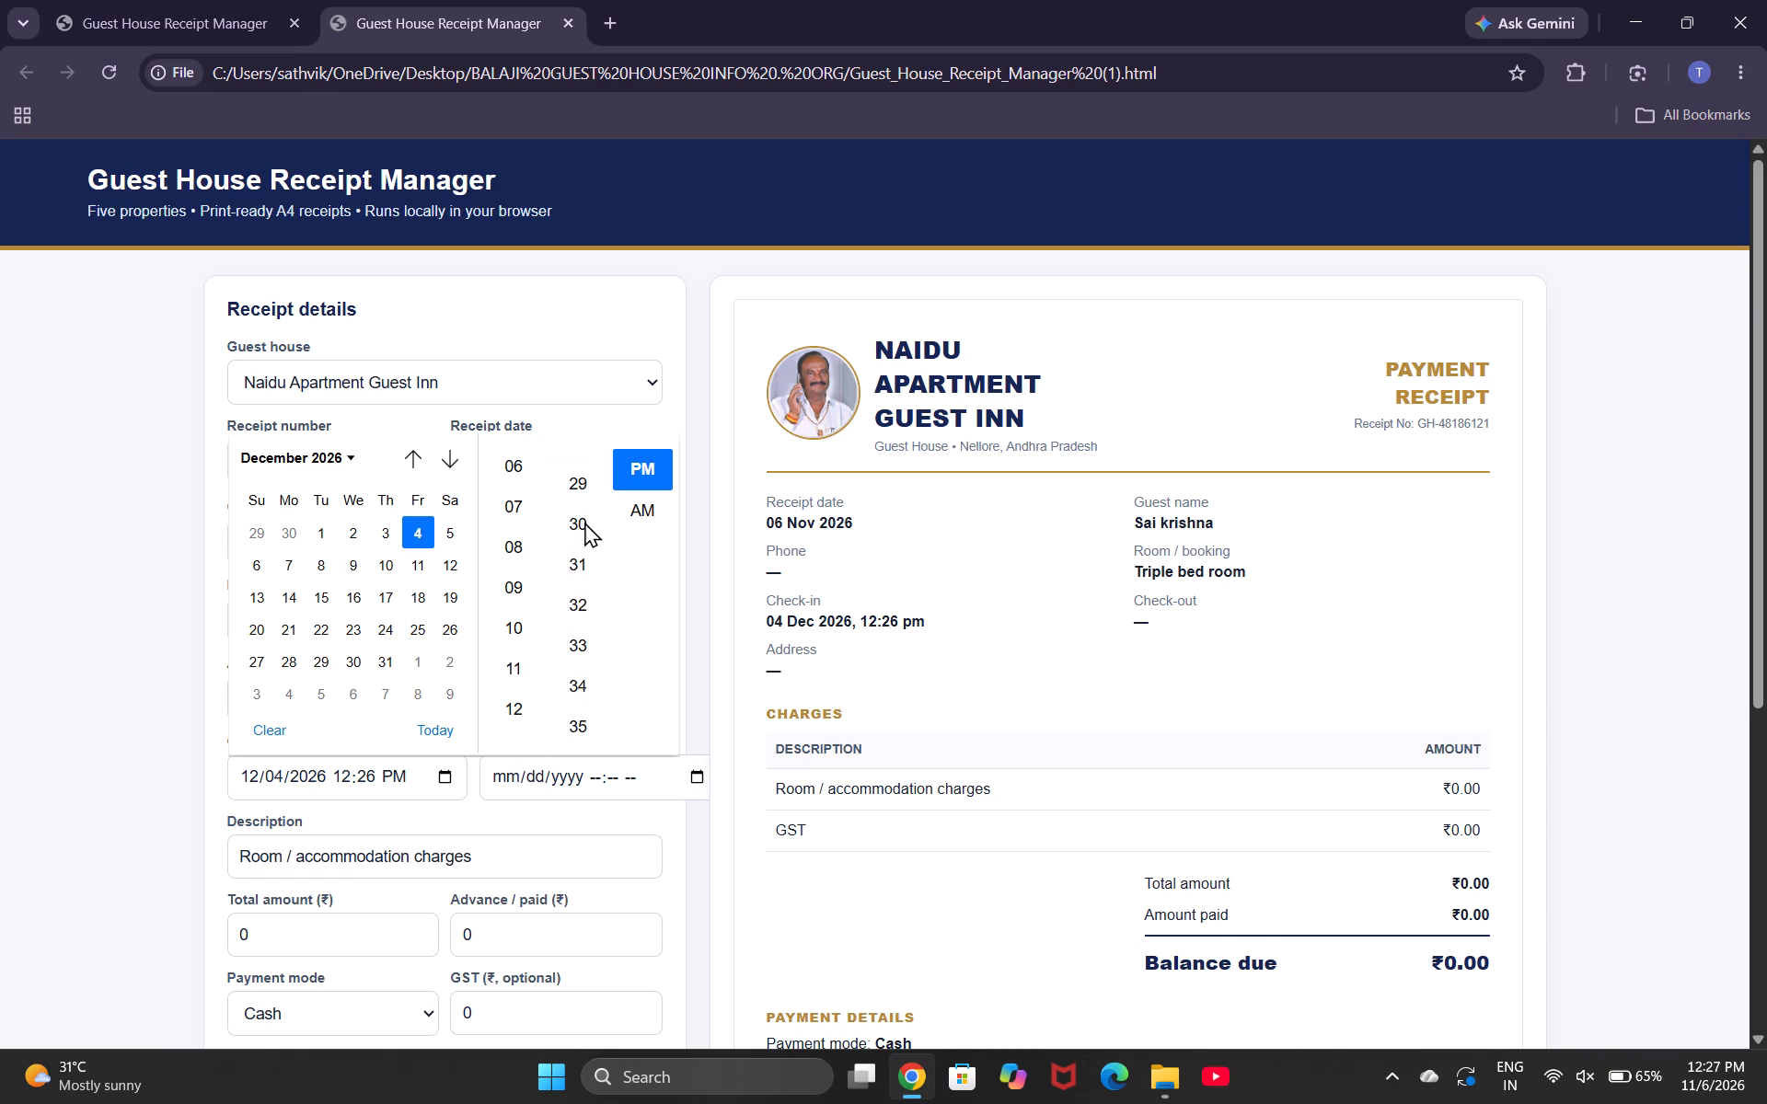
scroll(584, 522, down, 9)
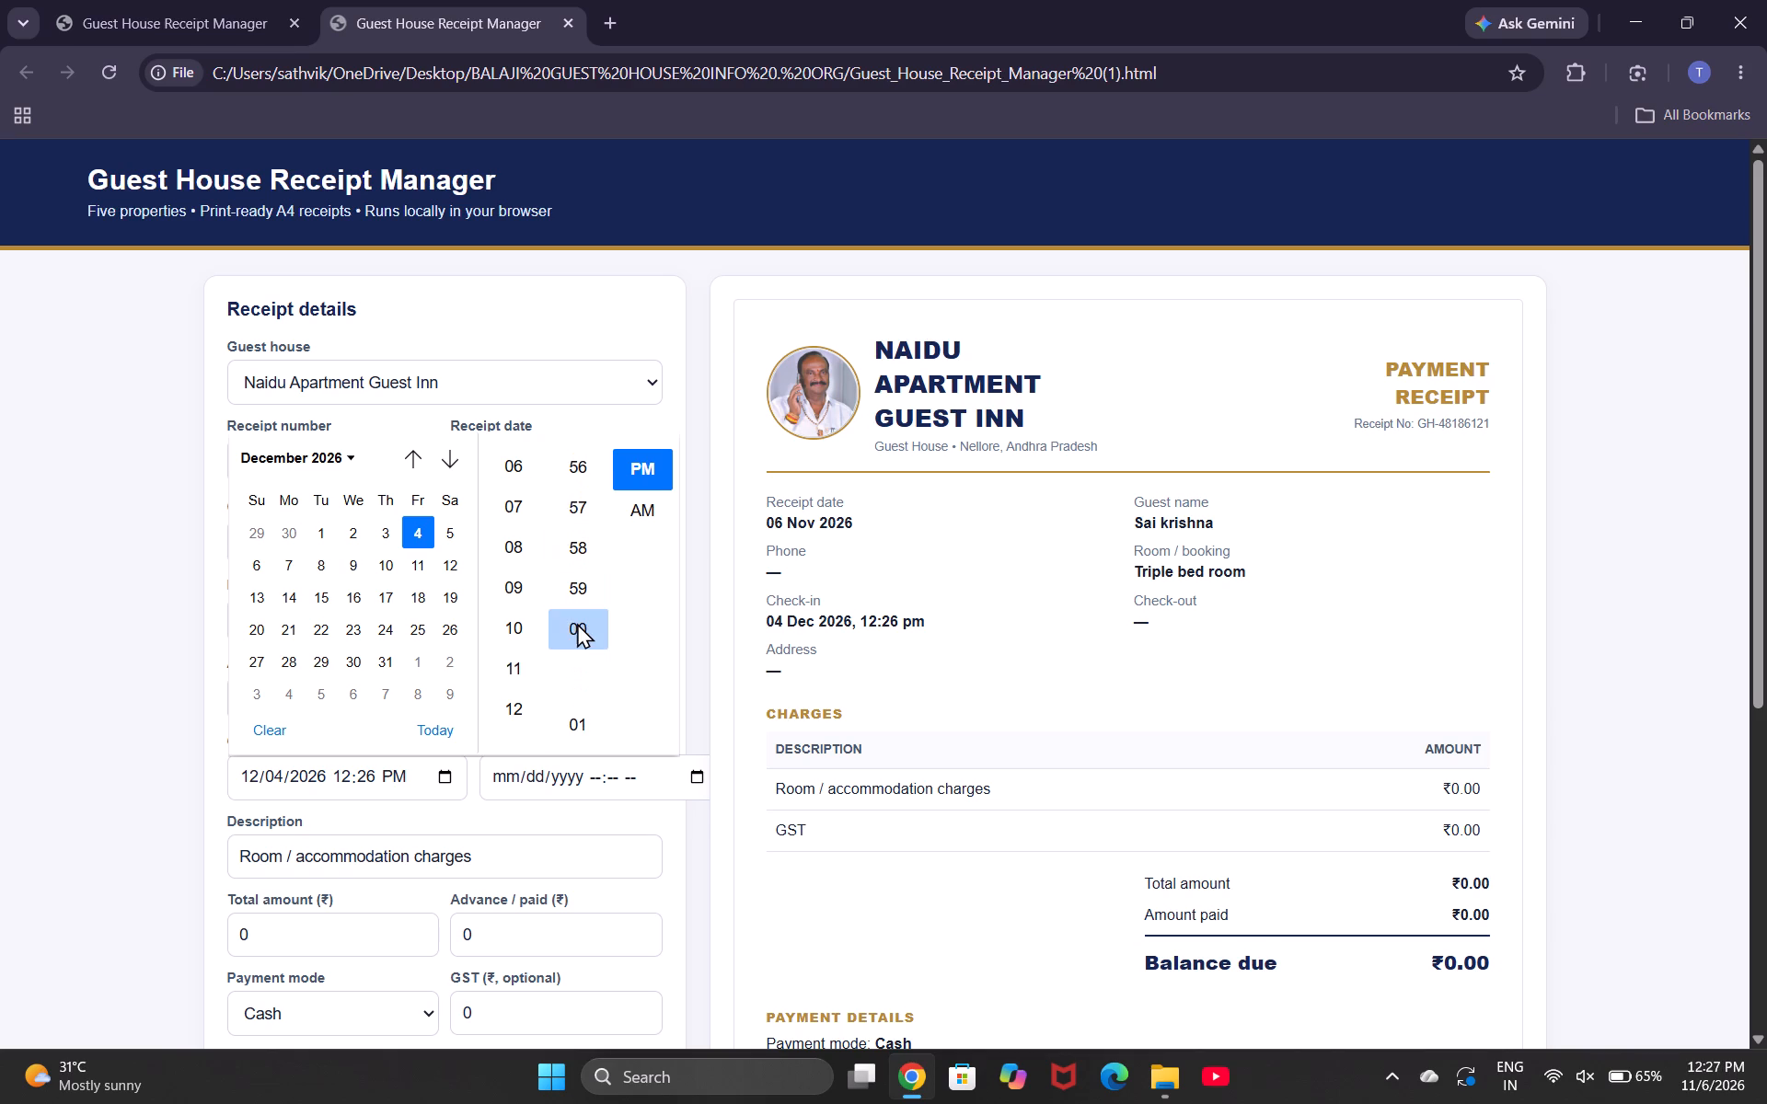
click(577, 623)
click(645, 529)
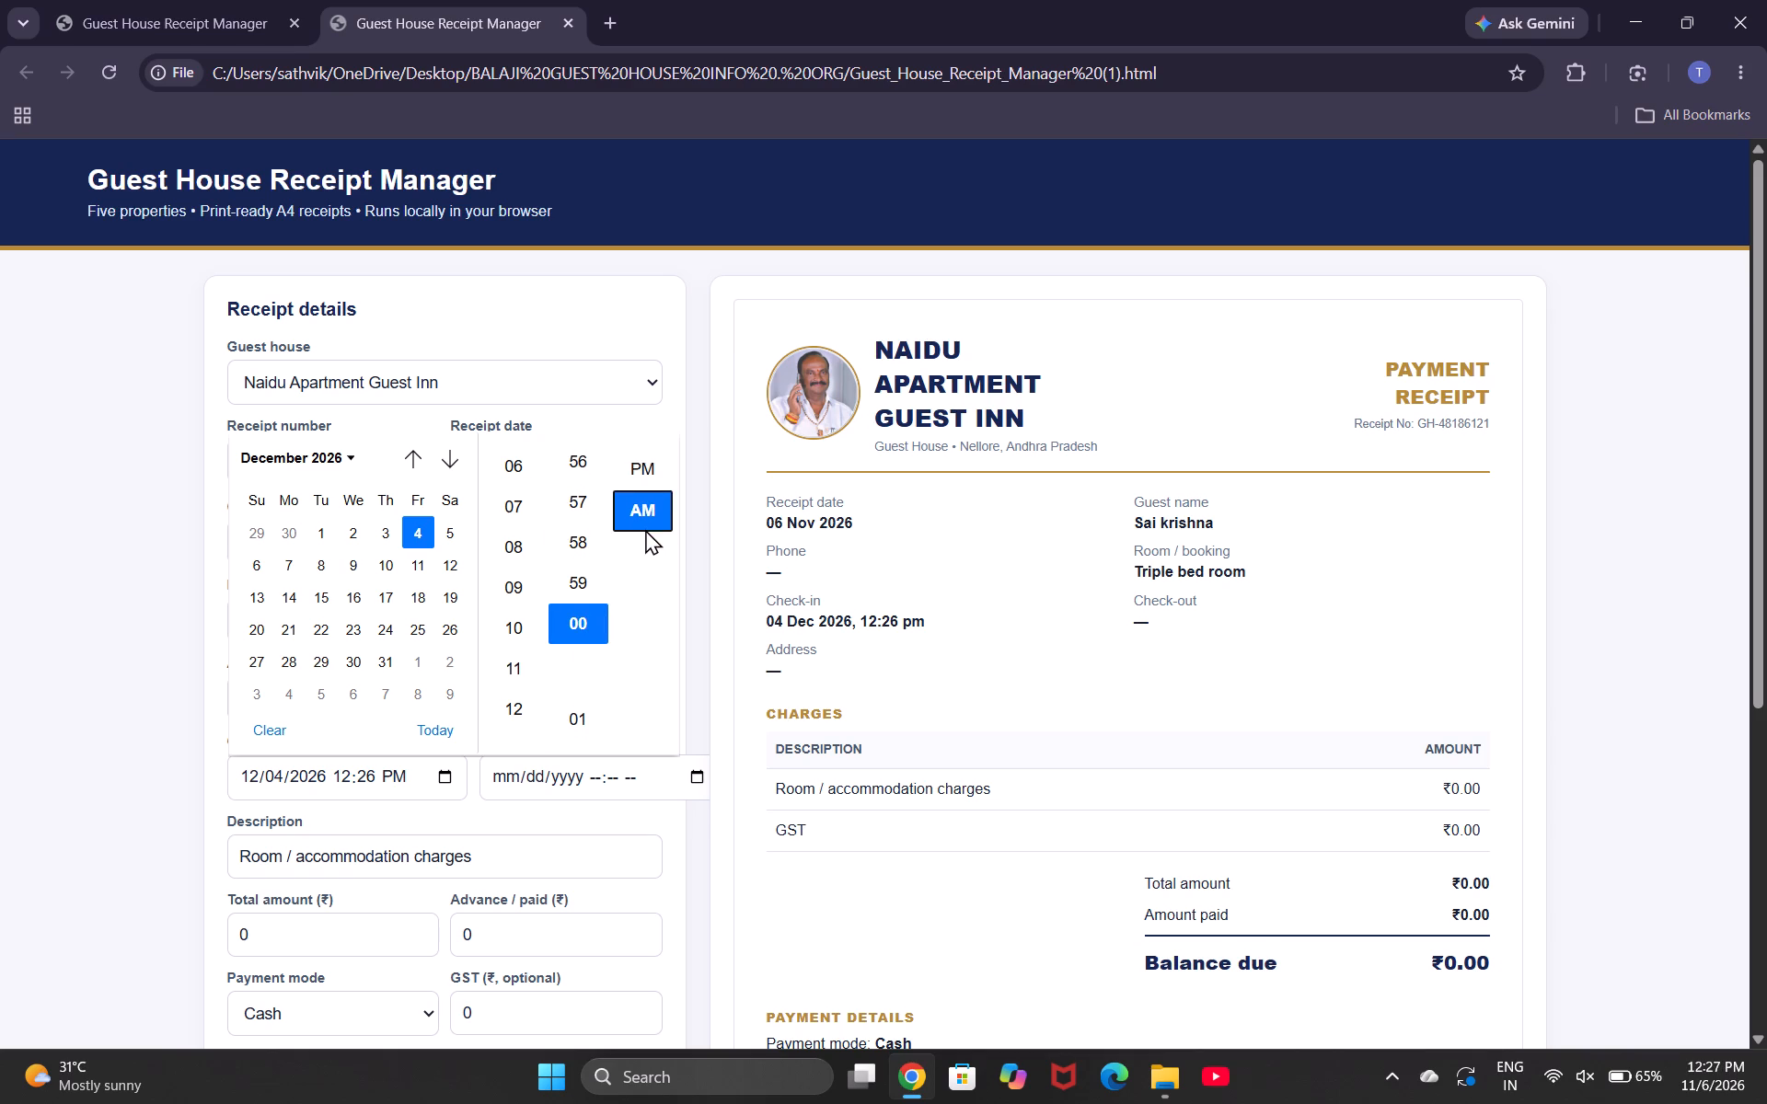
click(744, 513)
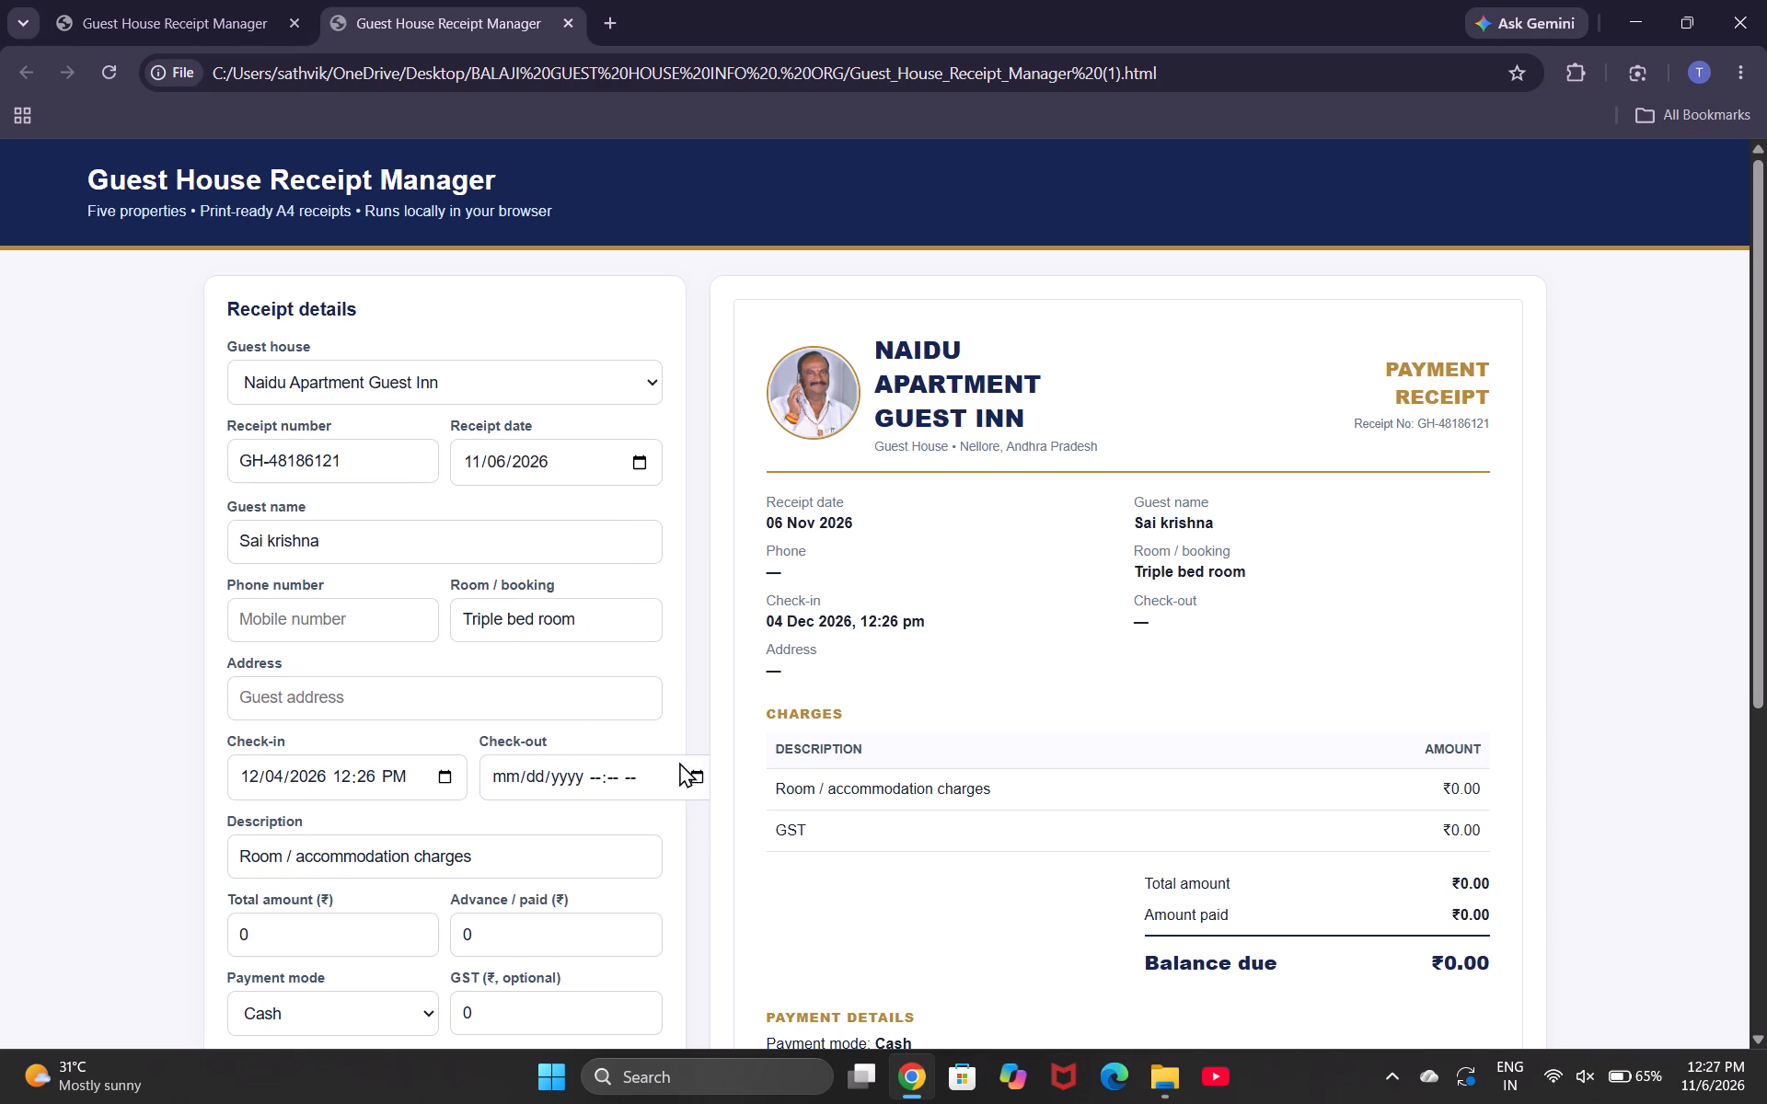
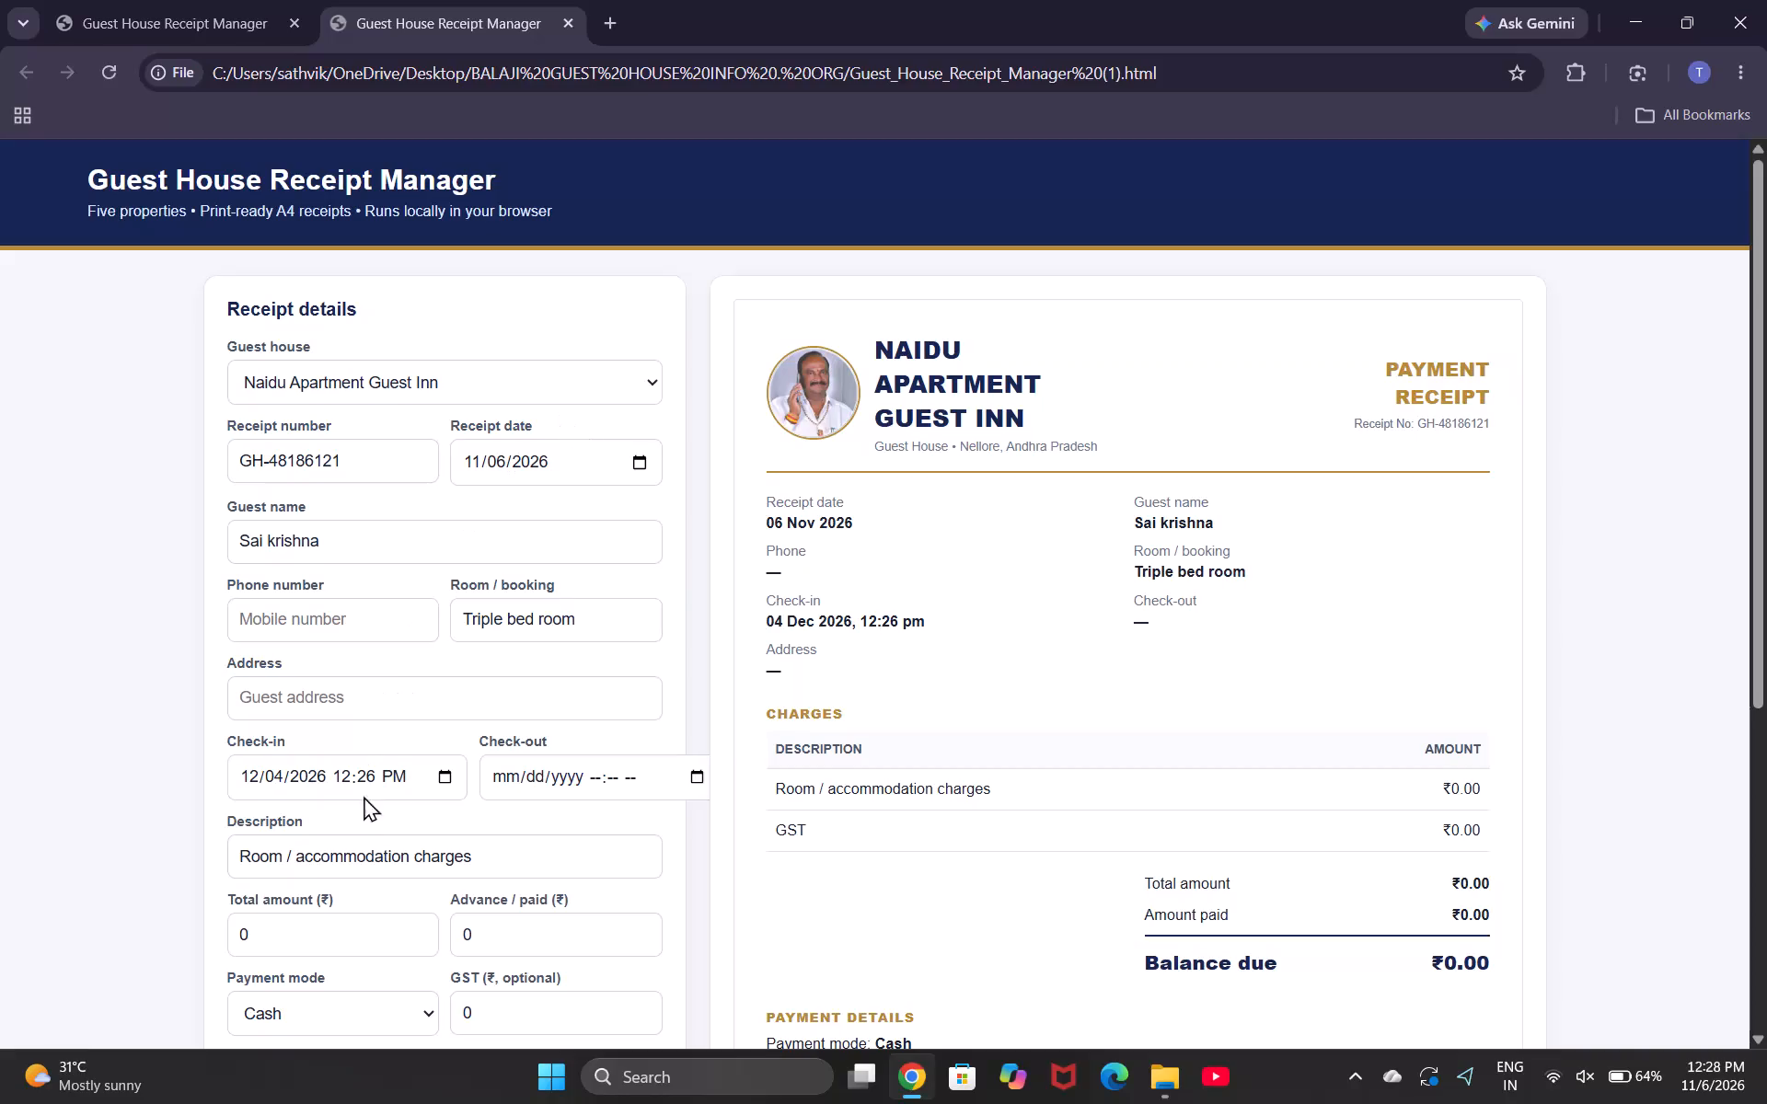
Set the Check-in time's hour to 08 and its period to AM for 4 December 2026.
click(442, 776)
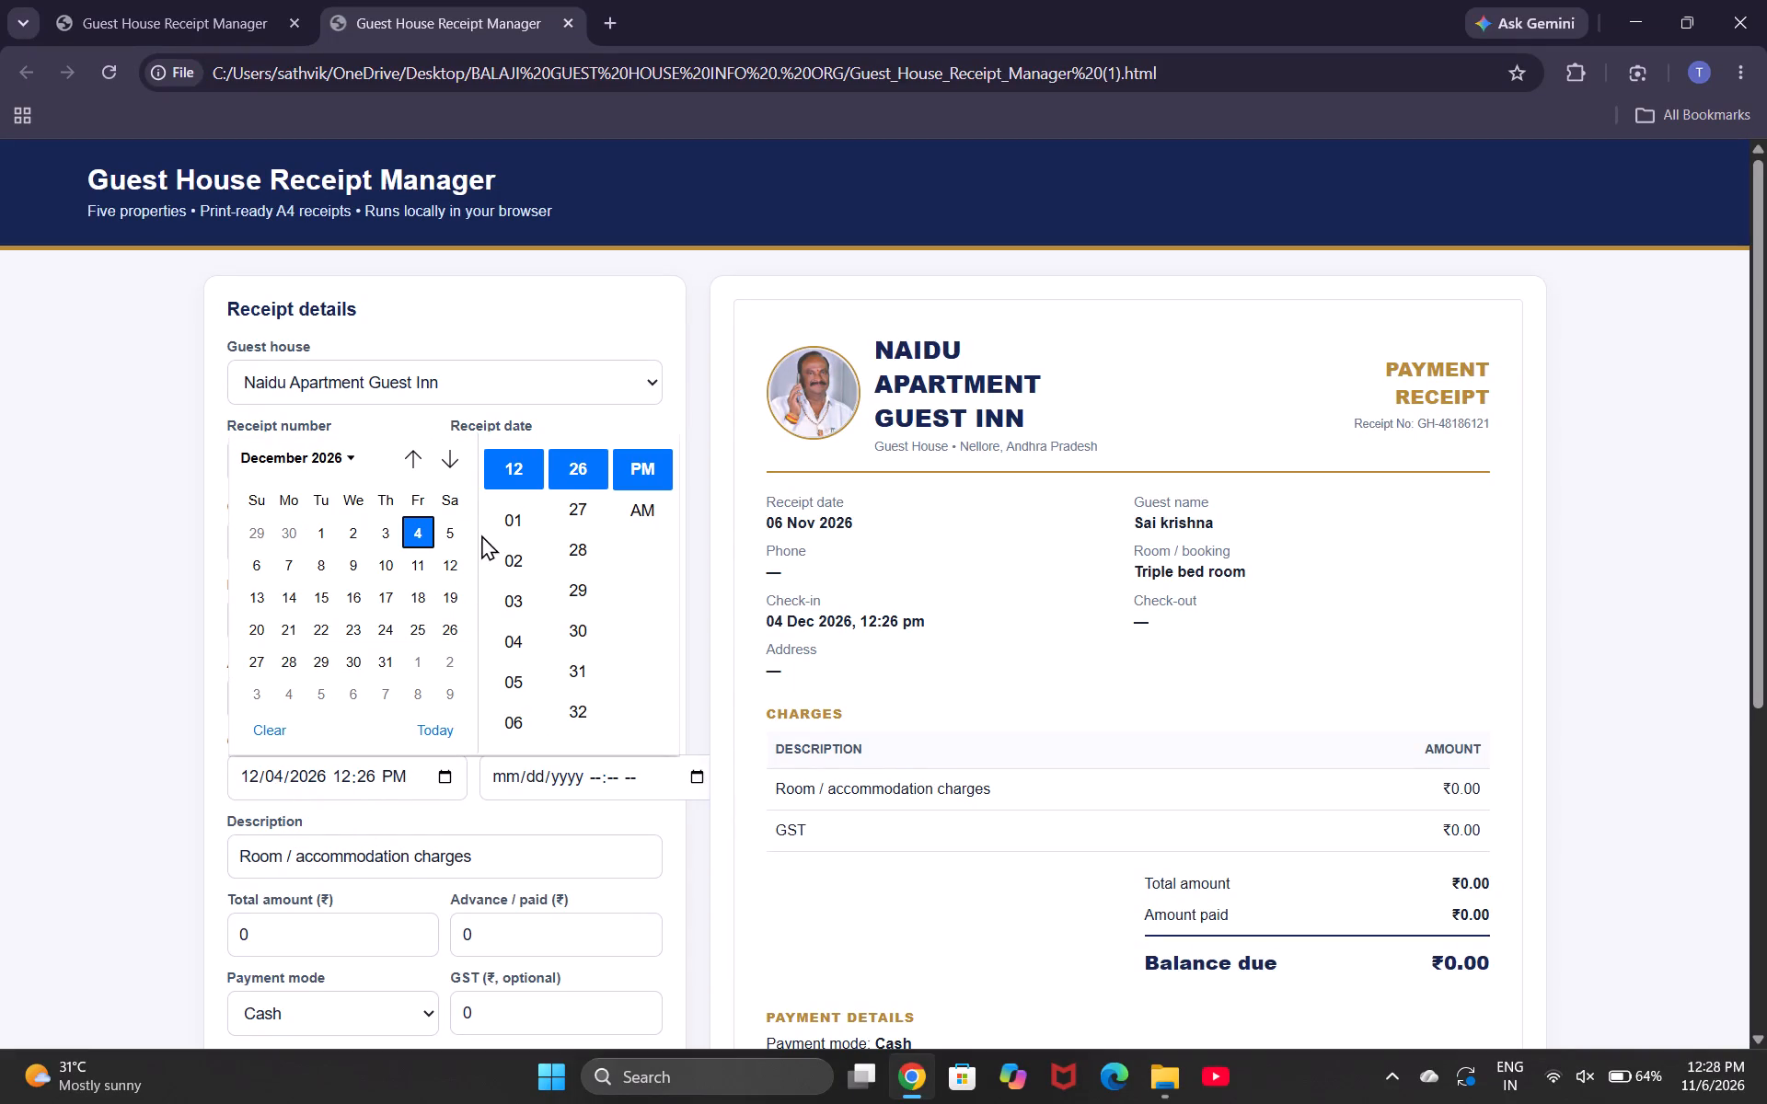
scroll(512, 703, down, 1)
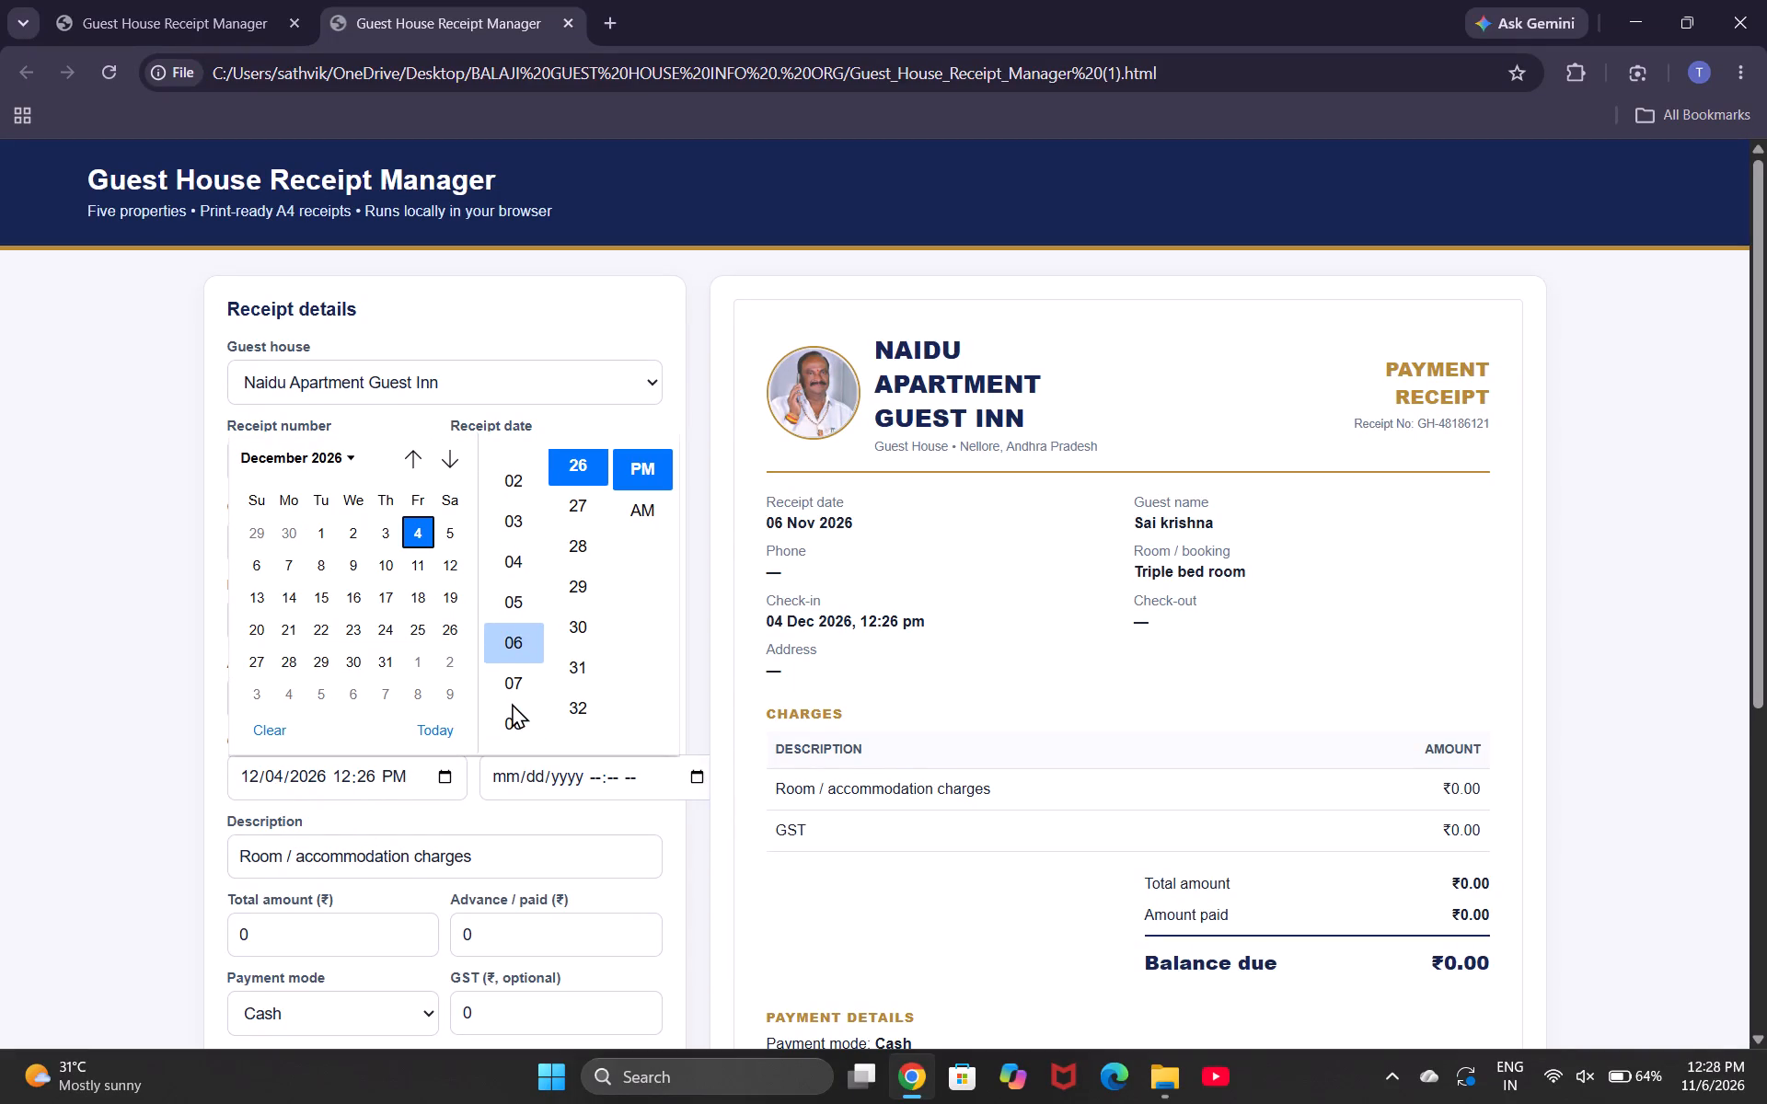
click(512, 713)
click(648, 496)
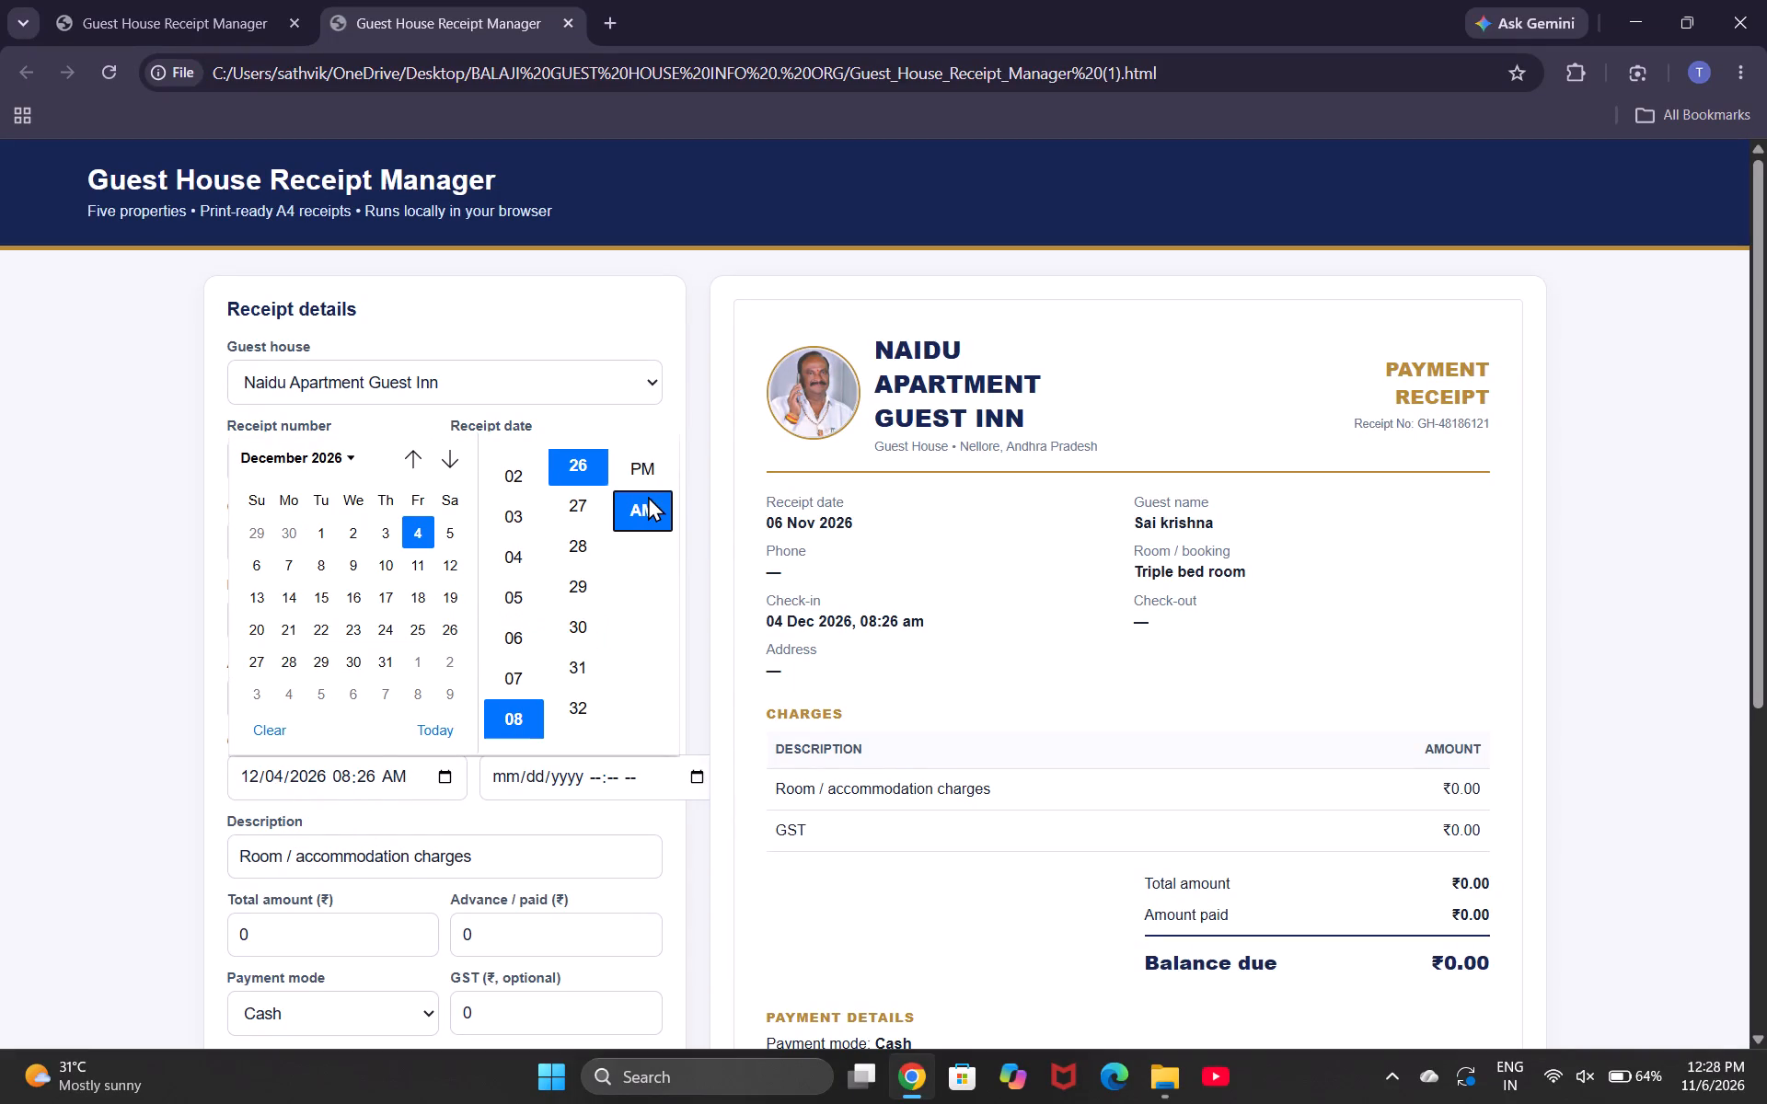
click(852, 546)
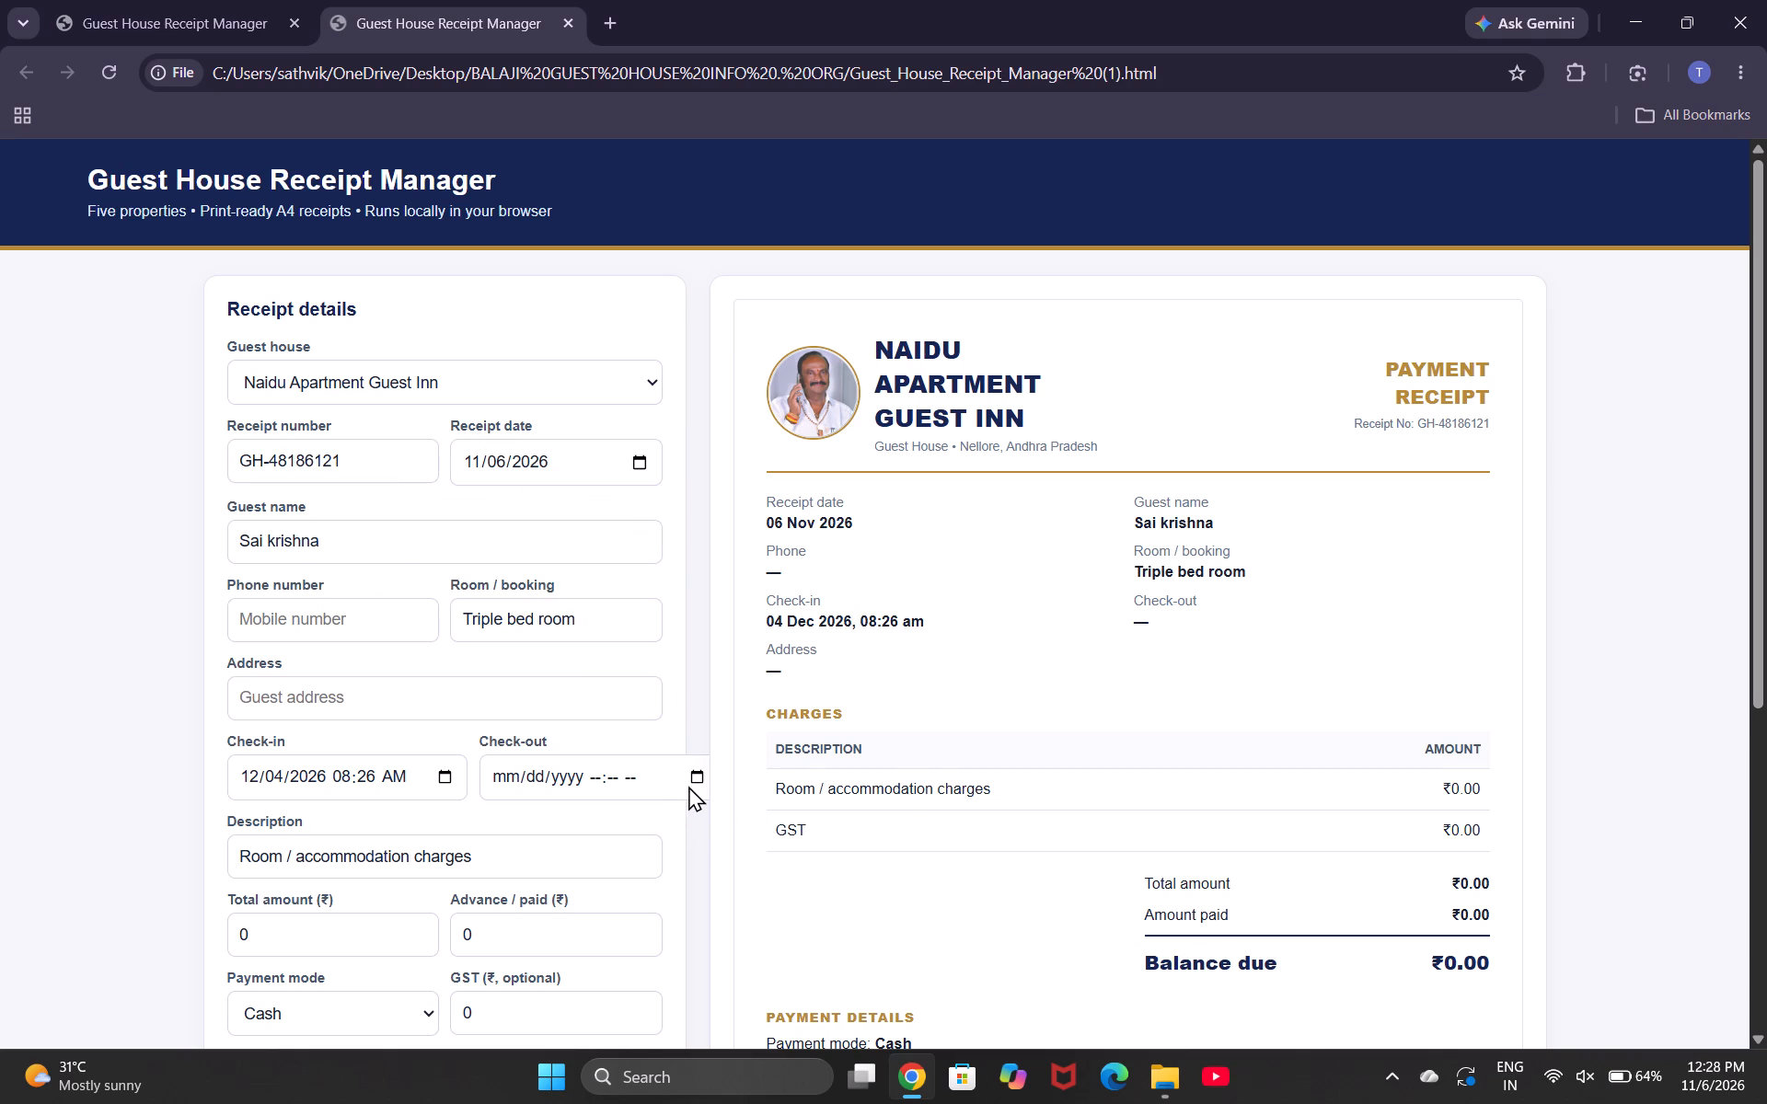
Set the Check-out date to 4 December 2026 with the time at 03:28 PM.
click(696, 780)
click(549, 461)
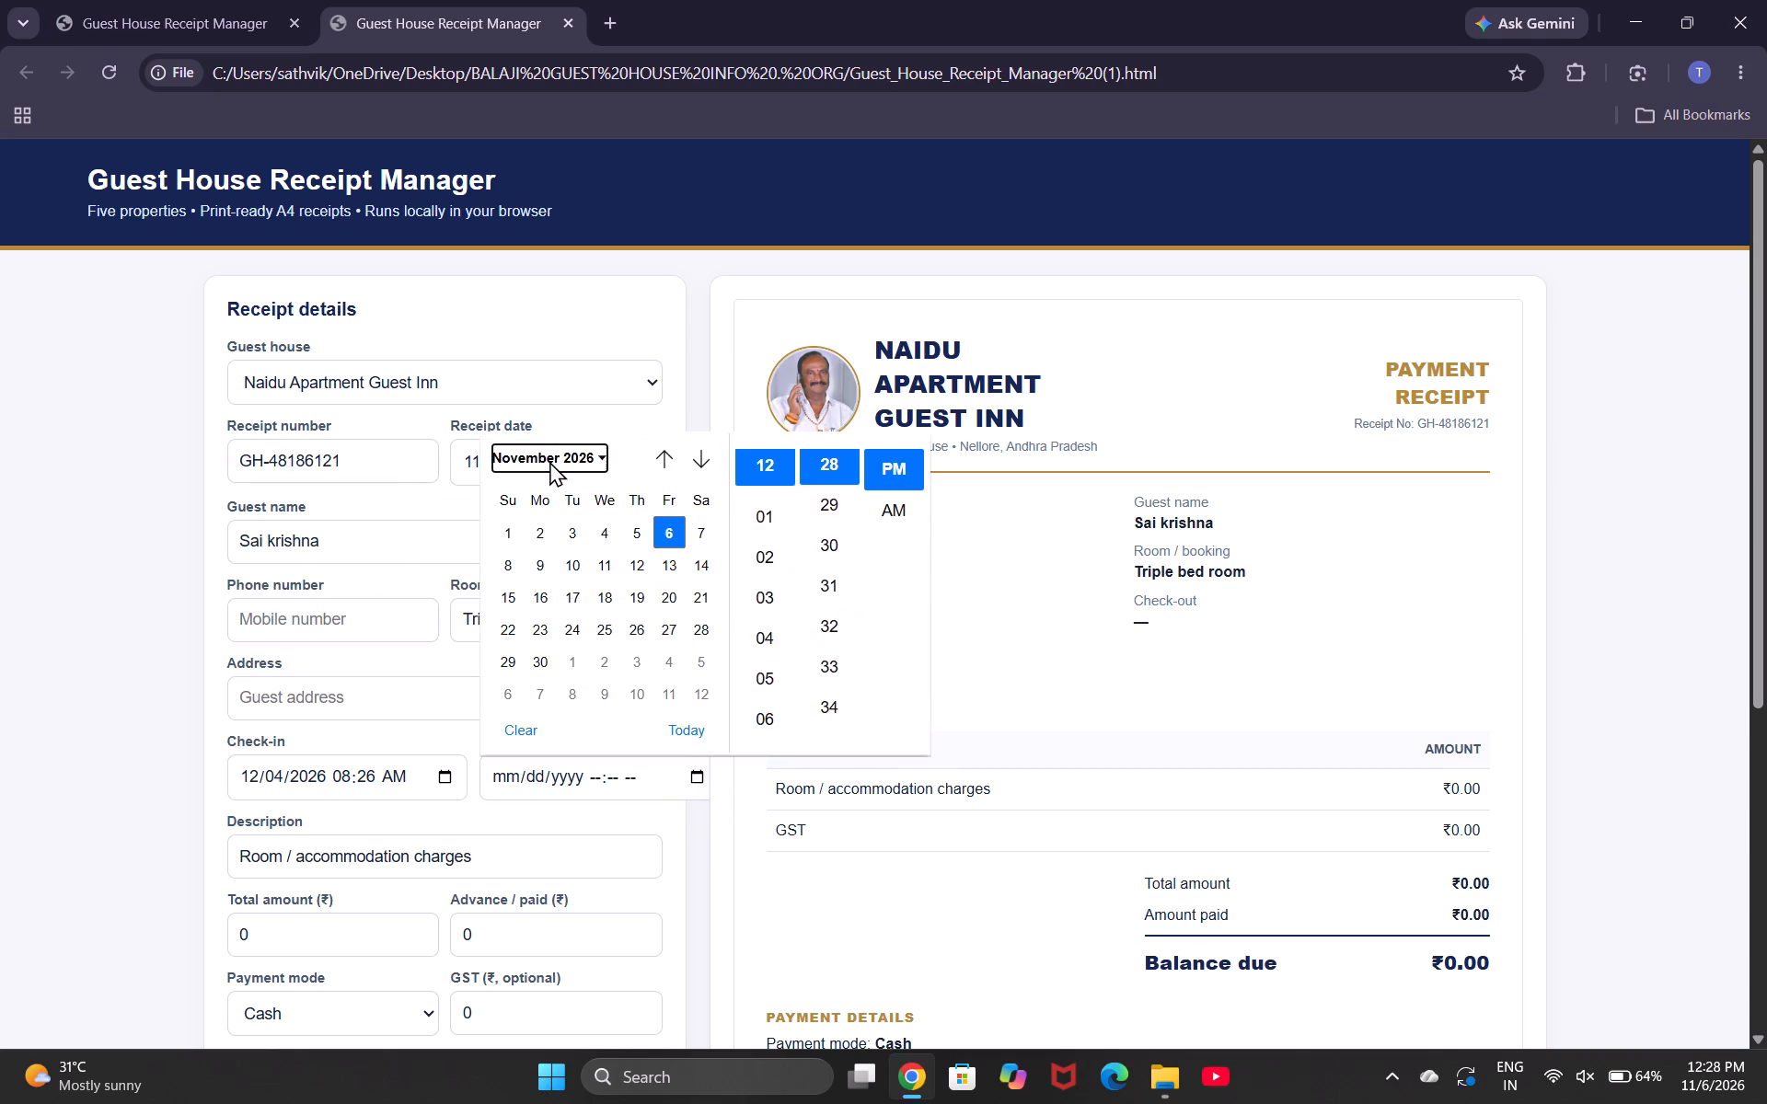
click(680, 615)
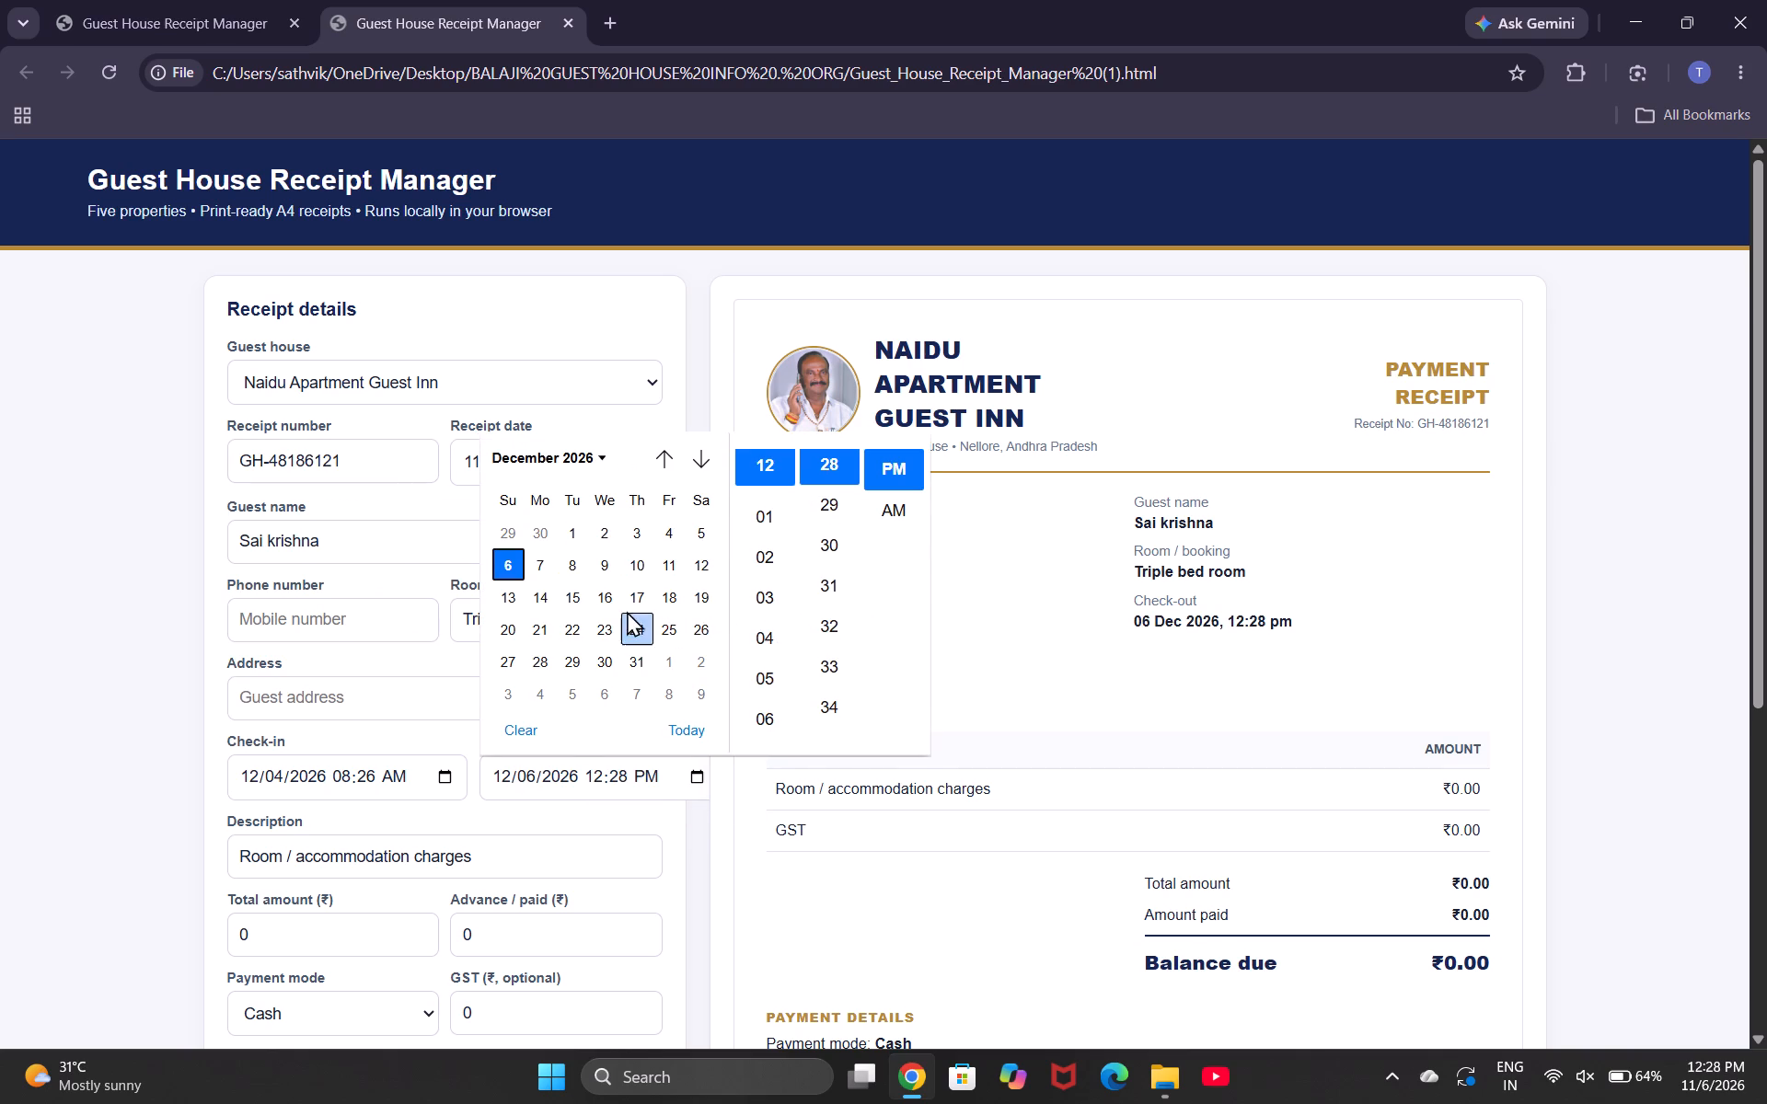
click(667, 535)
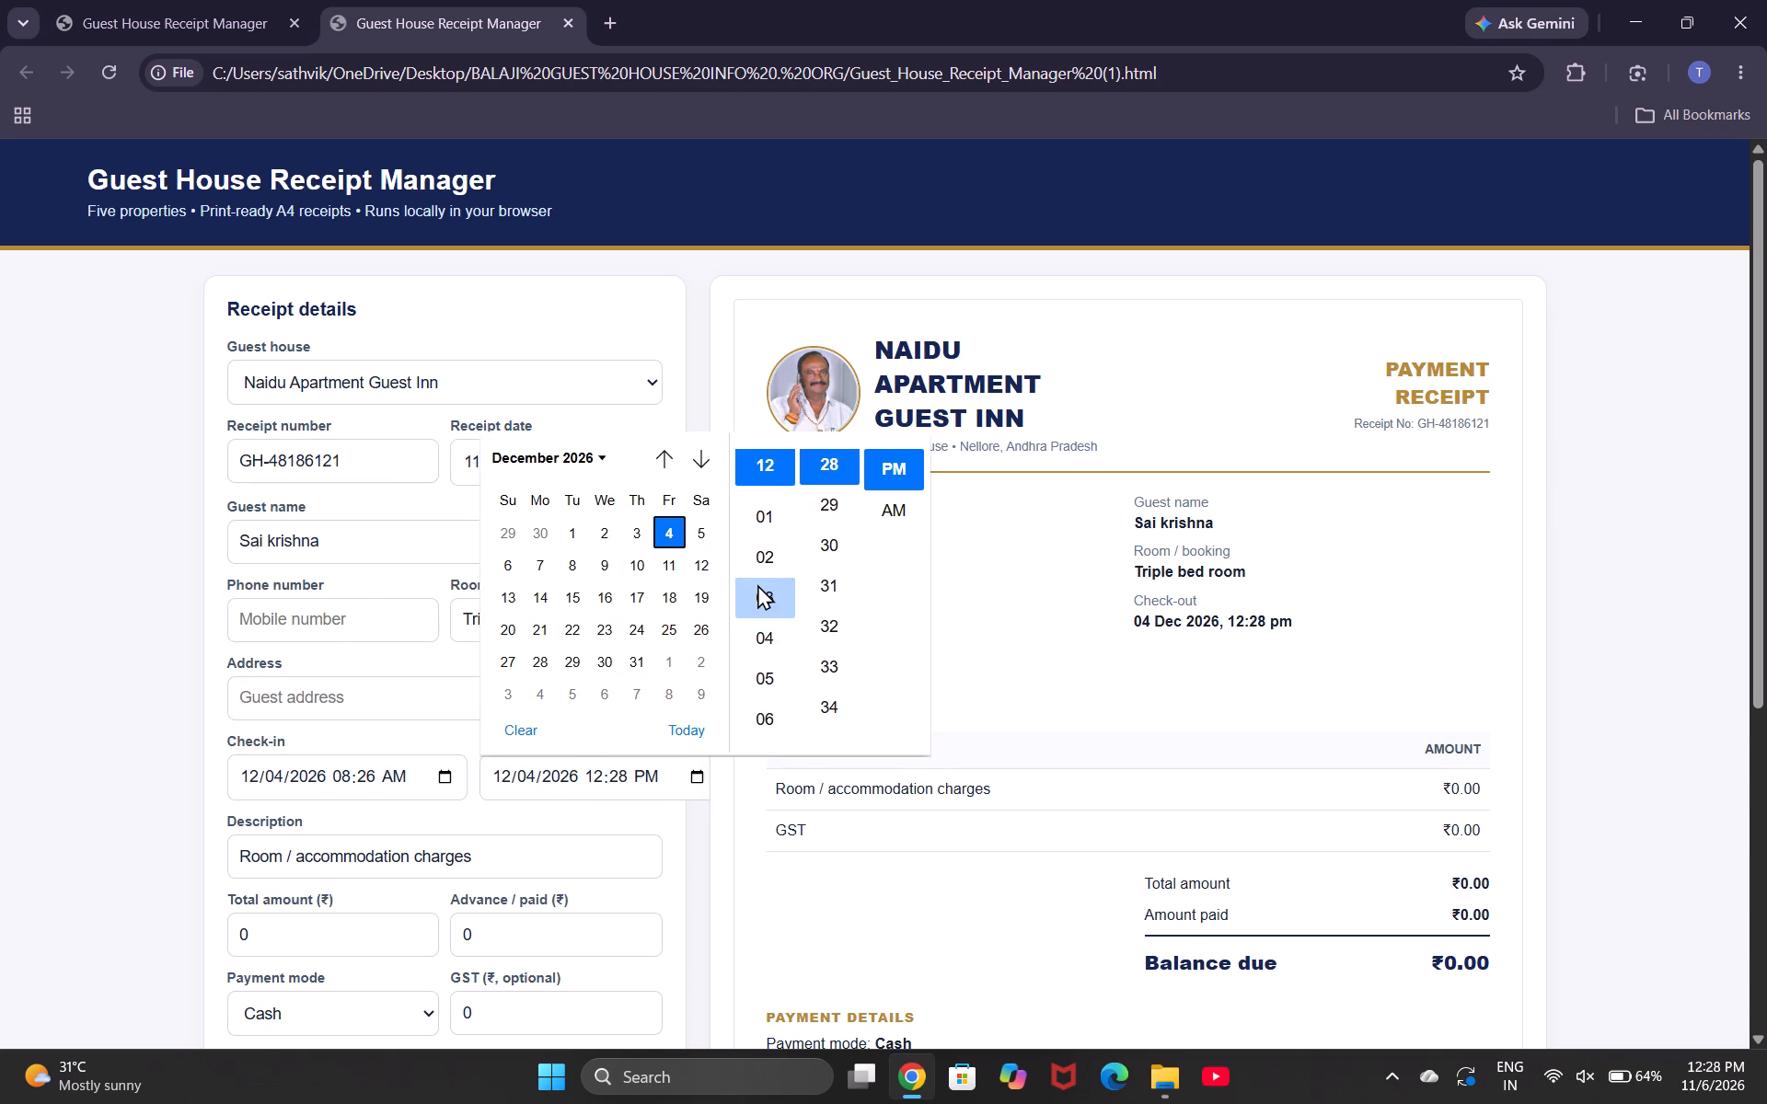
click(757, 589)
click(934, 495)
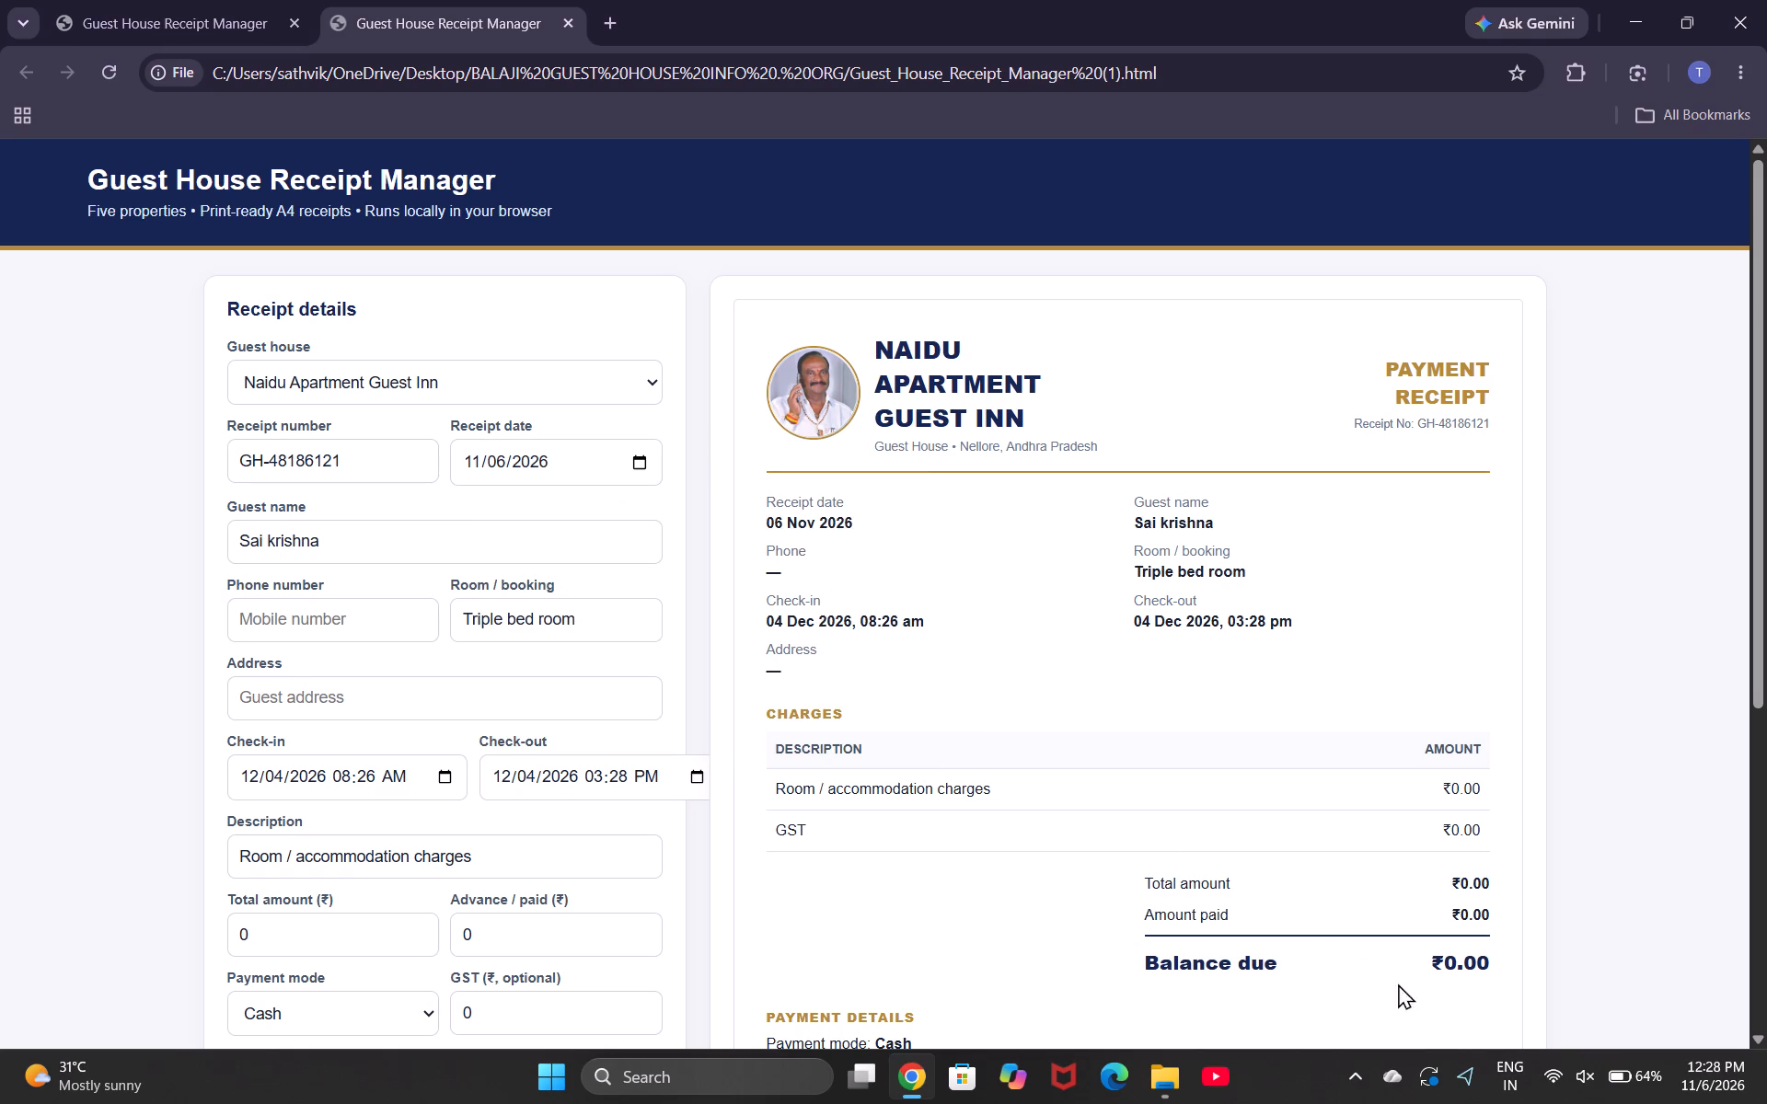
Check the Guest House Receipt Manager job in the HP Smart Tank 580-590 Print Queue and return to the receipt form in Chrome.
click(1336, 1060)
click(1349, 1071)
double_click(1306, 959)
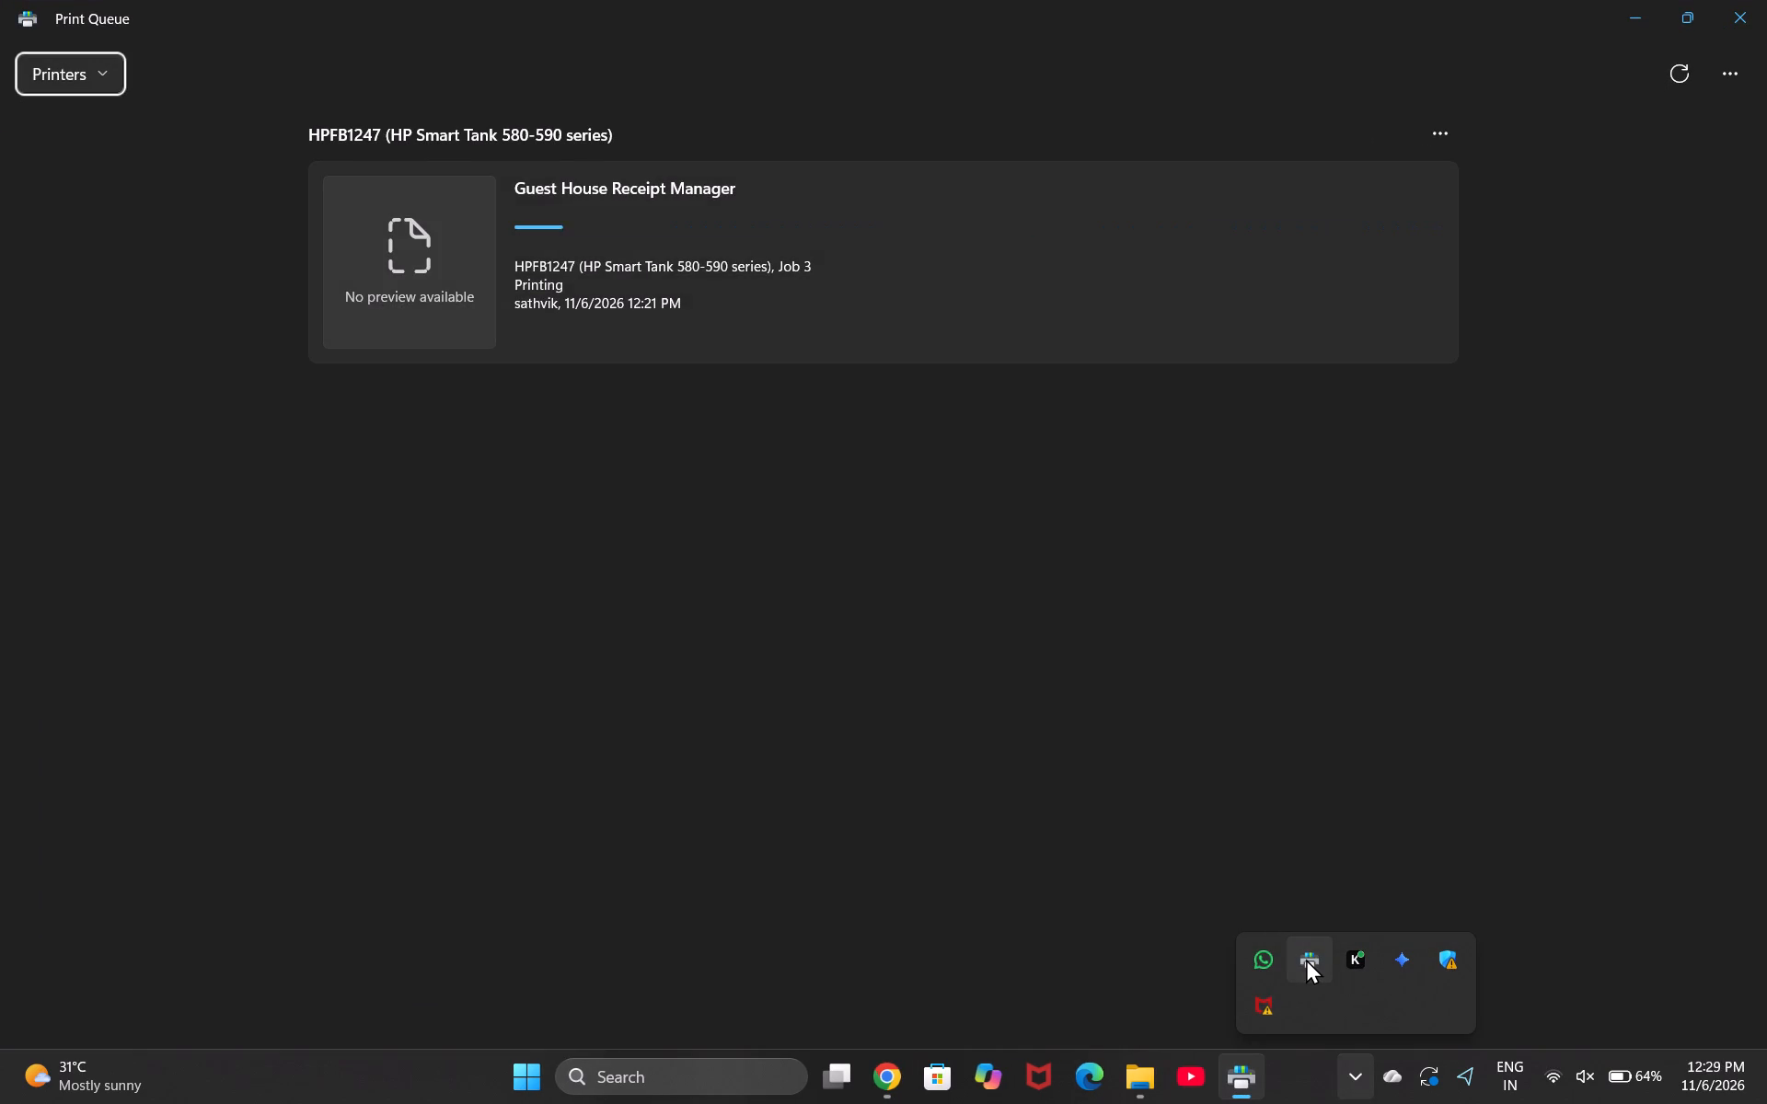
click(1152, 647)
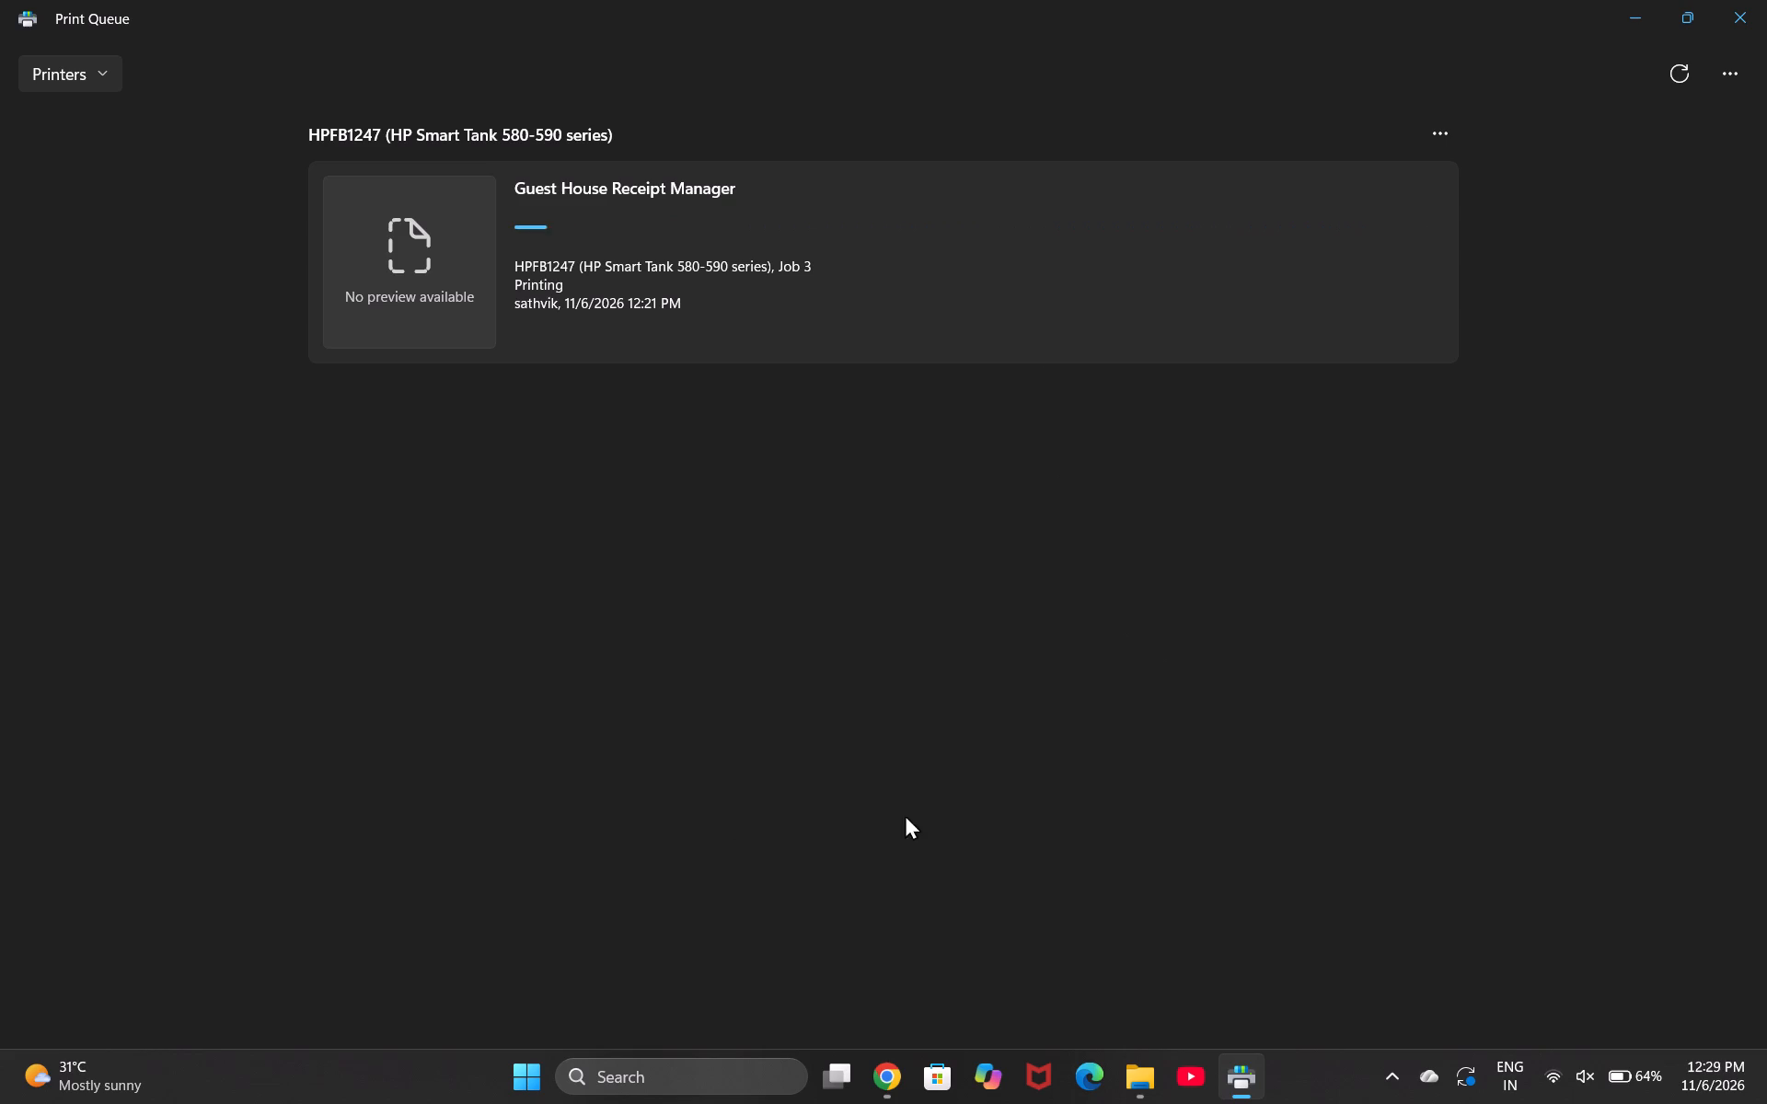
click(885, 1063)
Change the receipt's guest house to Sai Guest House.
click(329, 385)
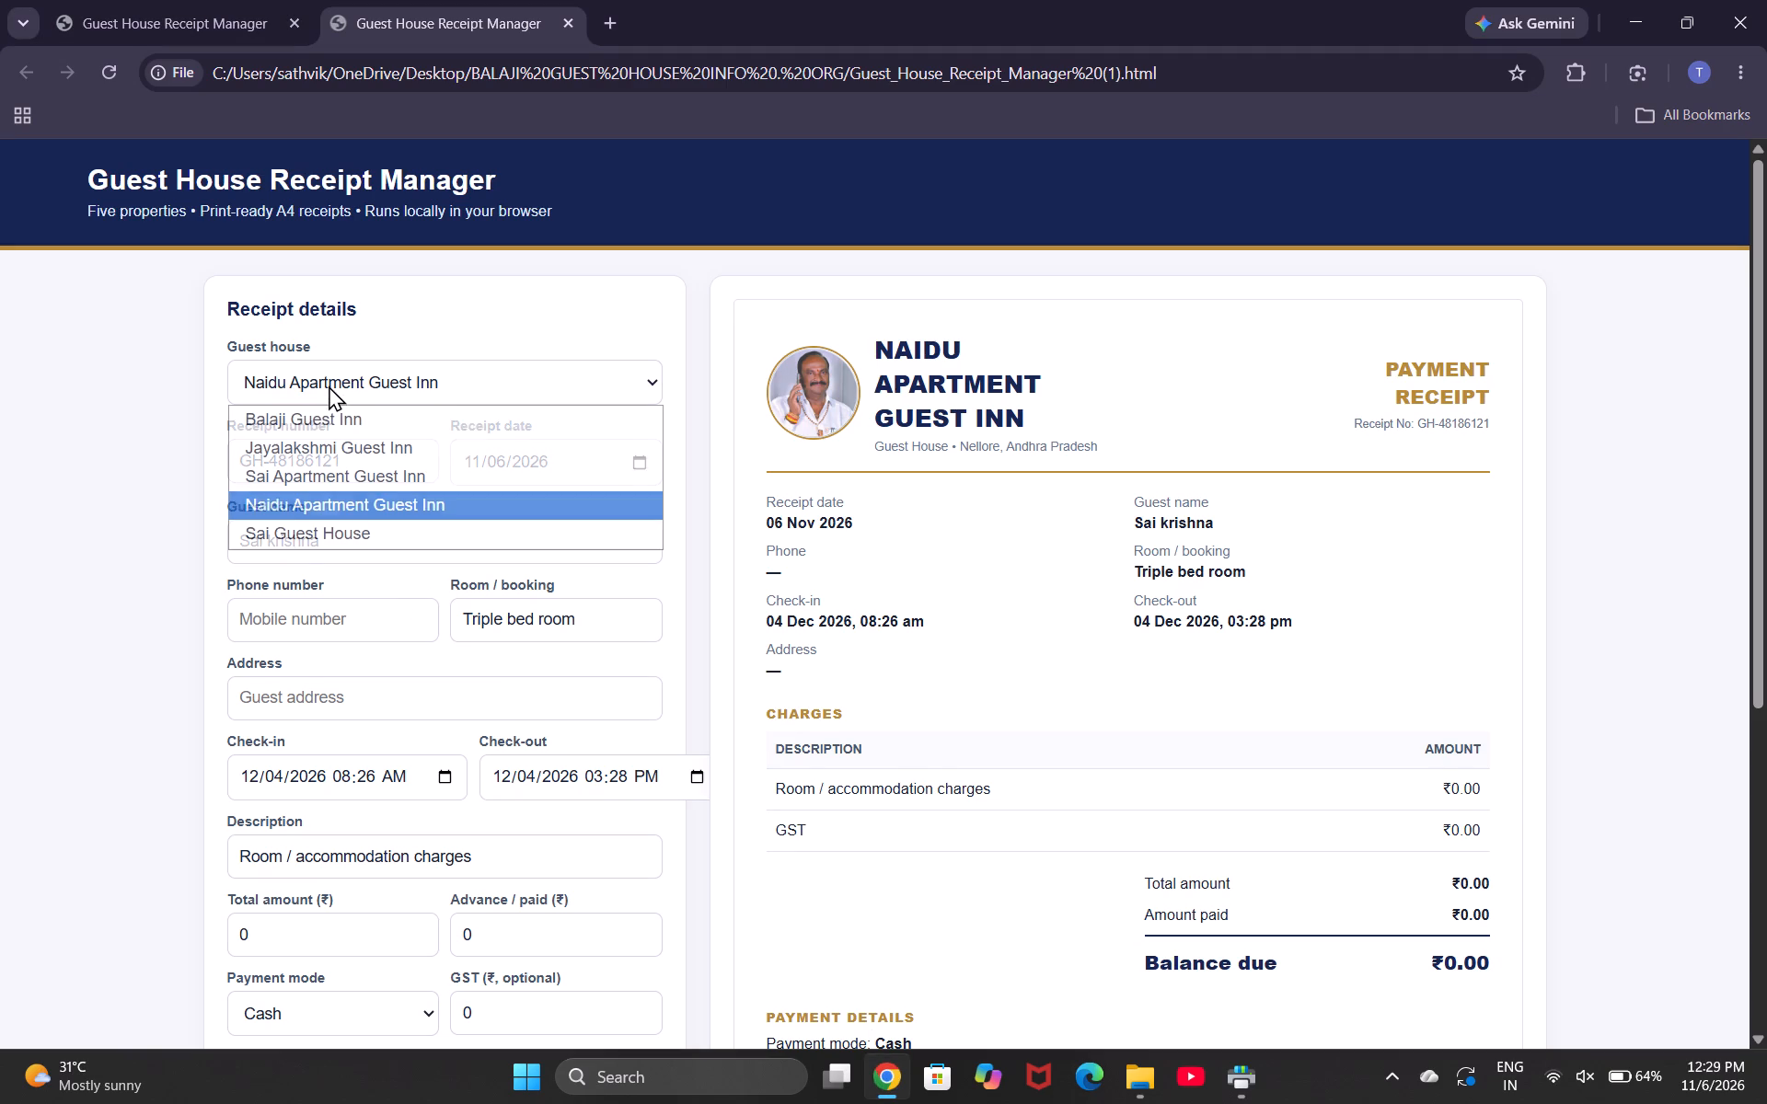
click(285, 528)
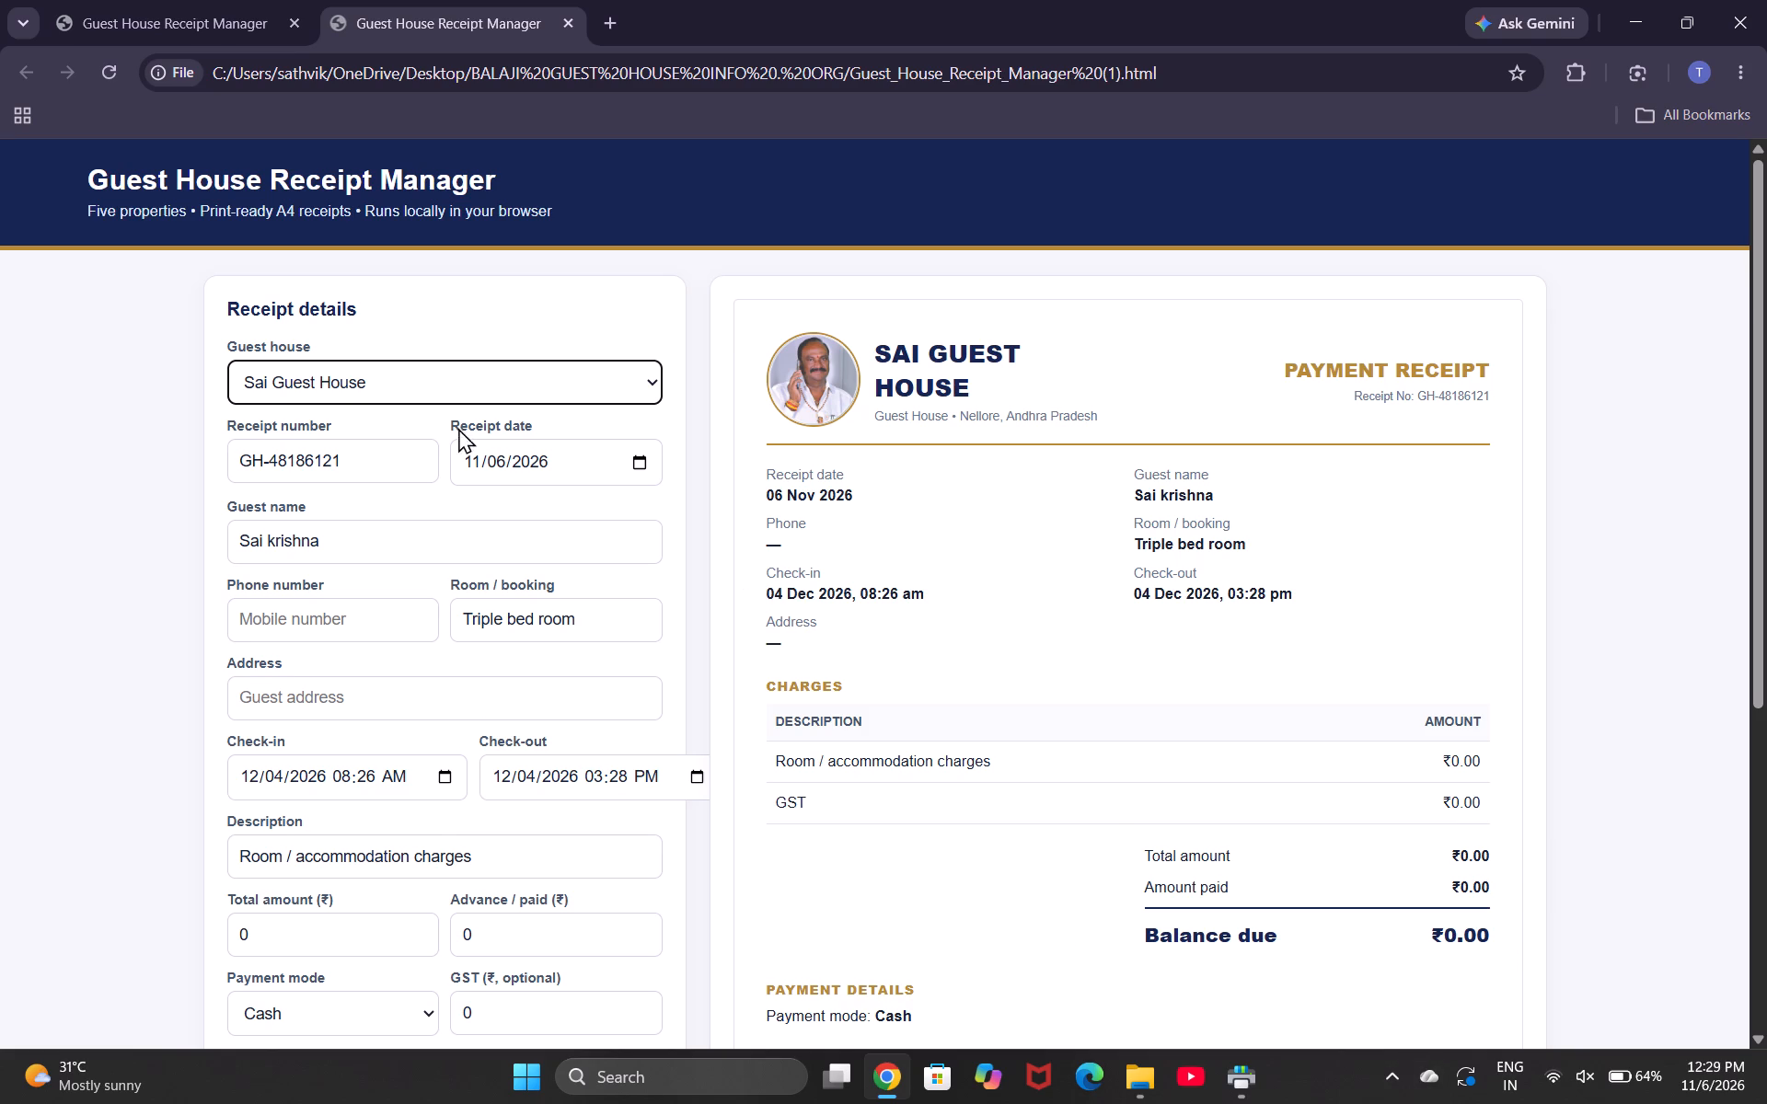
Clear the existing name from the Guest name field.
triple_click(373, 540)
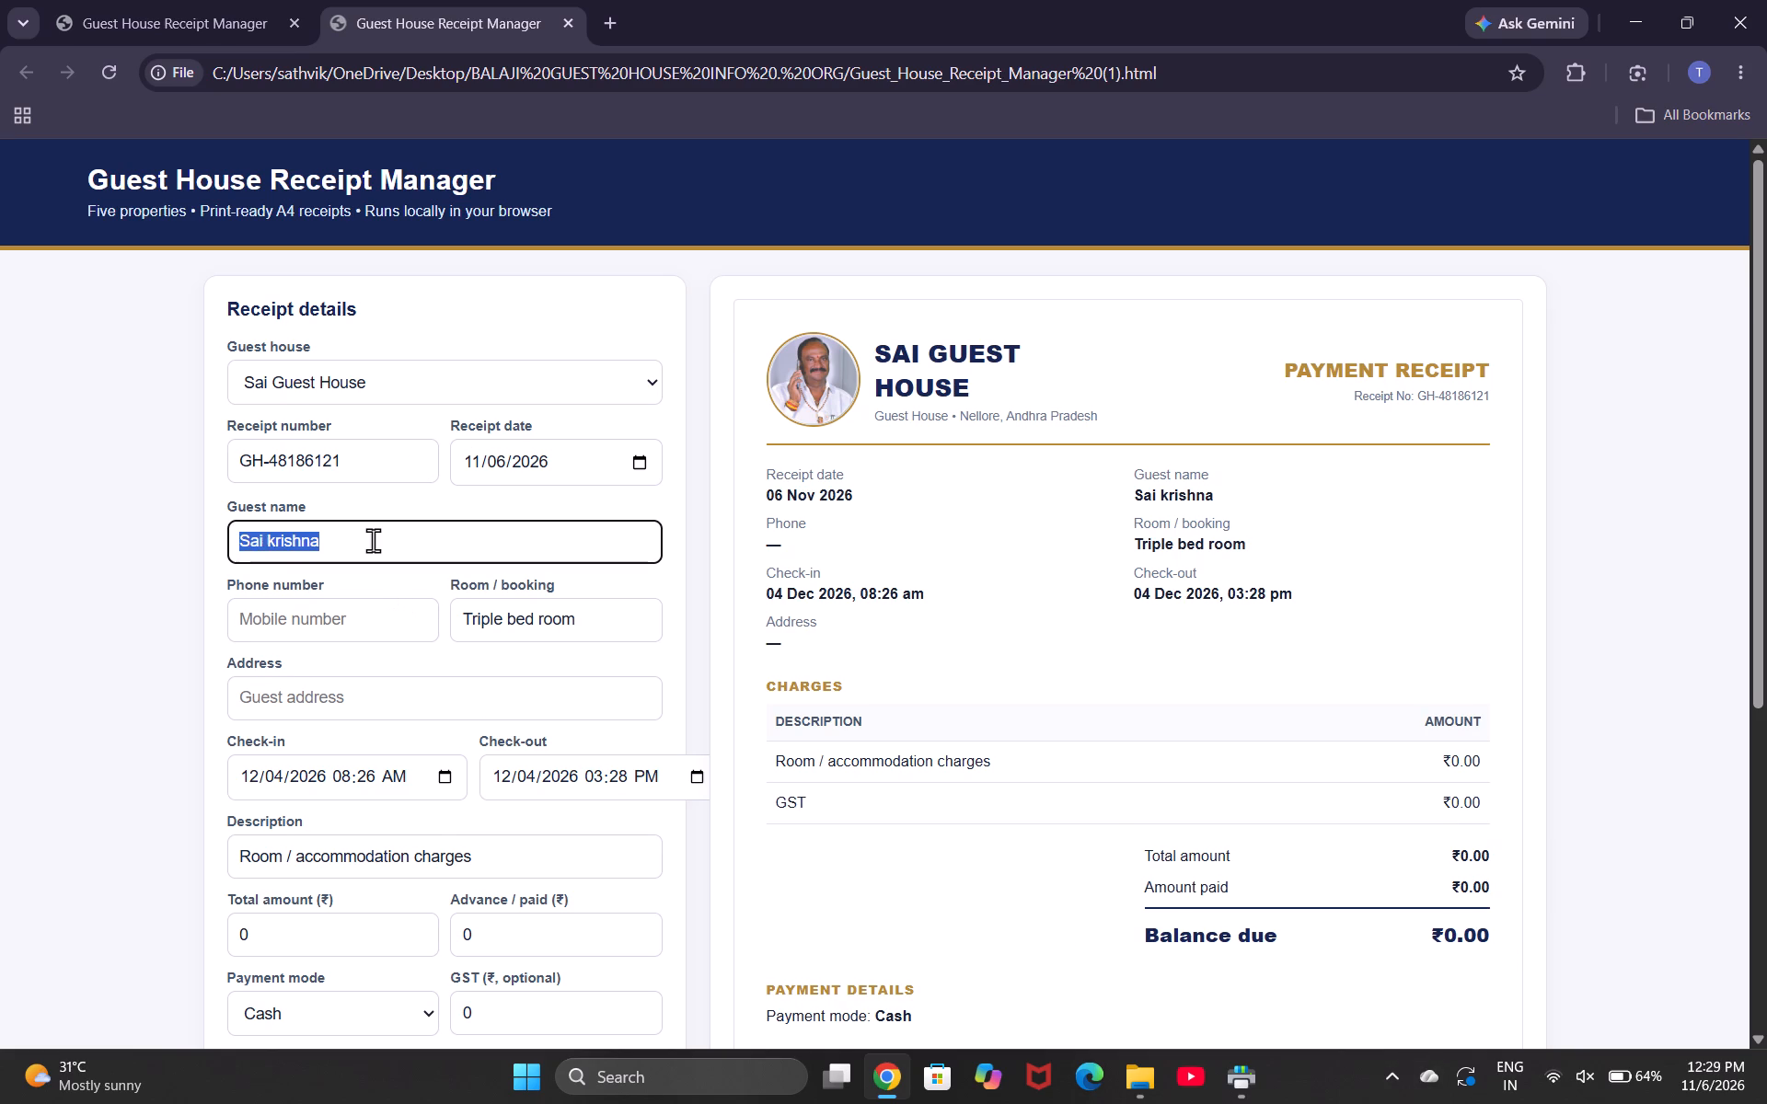
key(BackSpace)
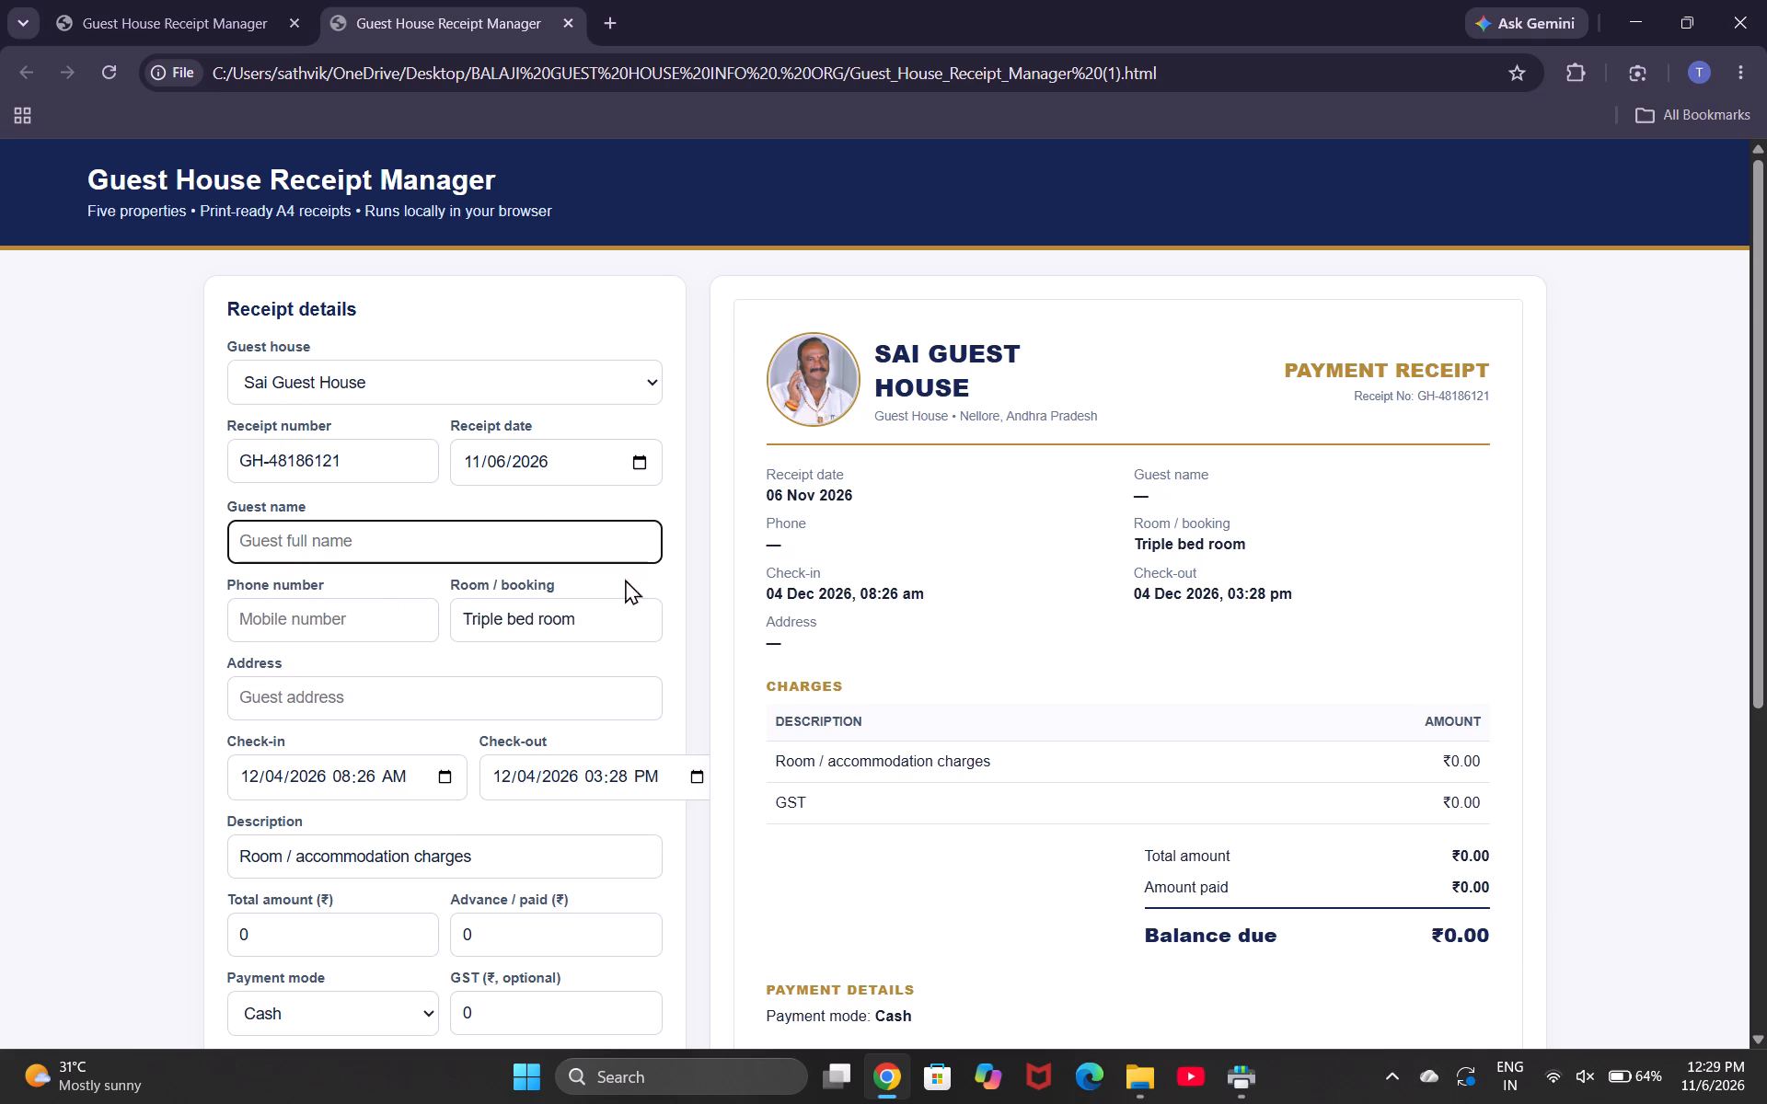
Check the print job's status again in the Print Queue and return to the receipt form in Chrome.
click(1375, 1096)
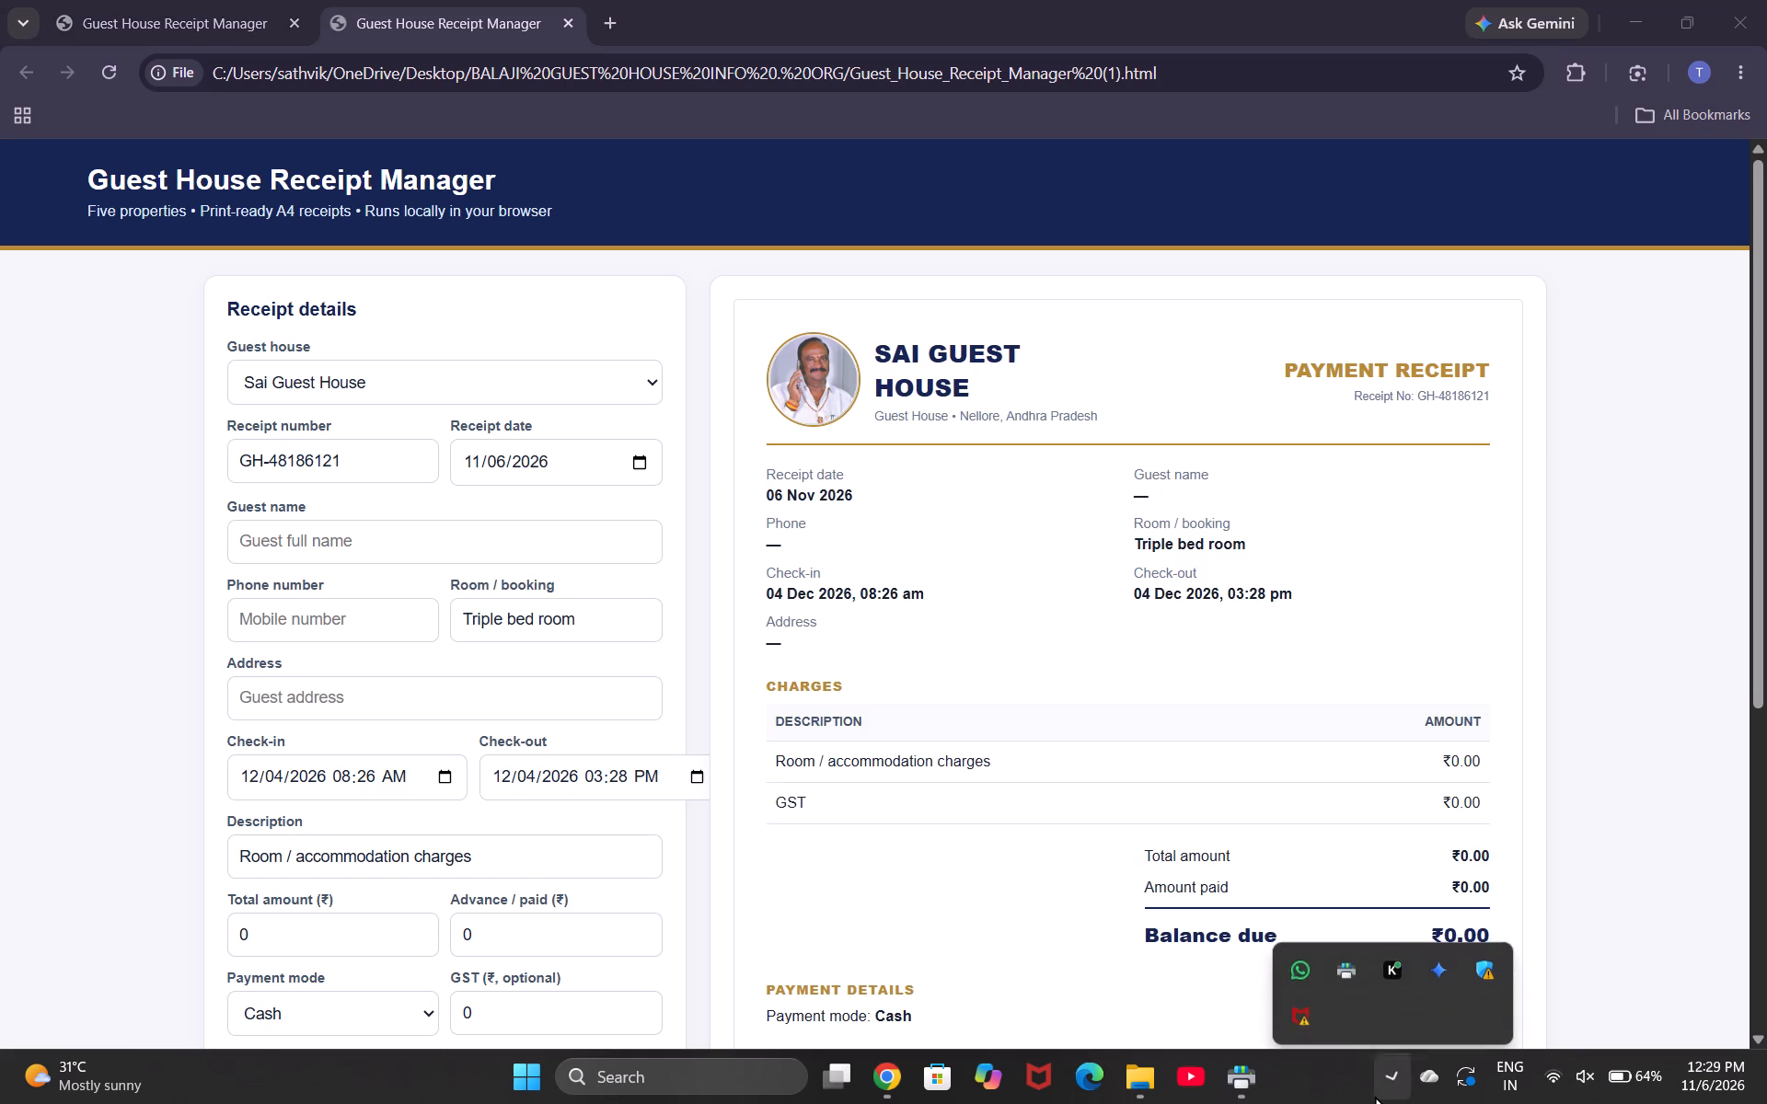
double_click(1348, 950)
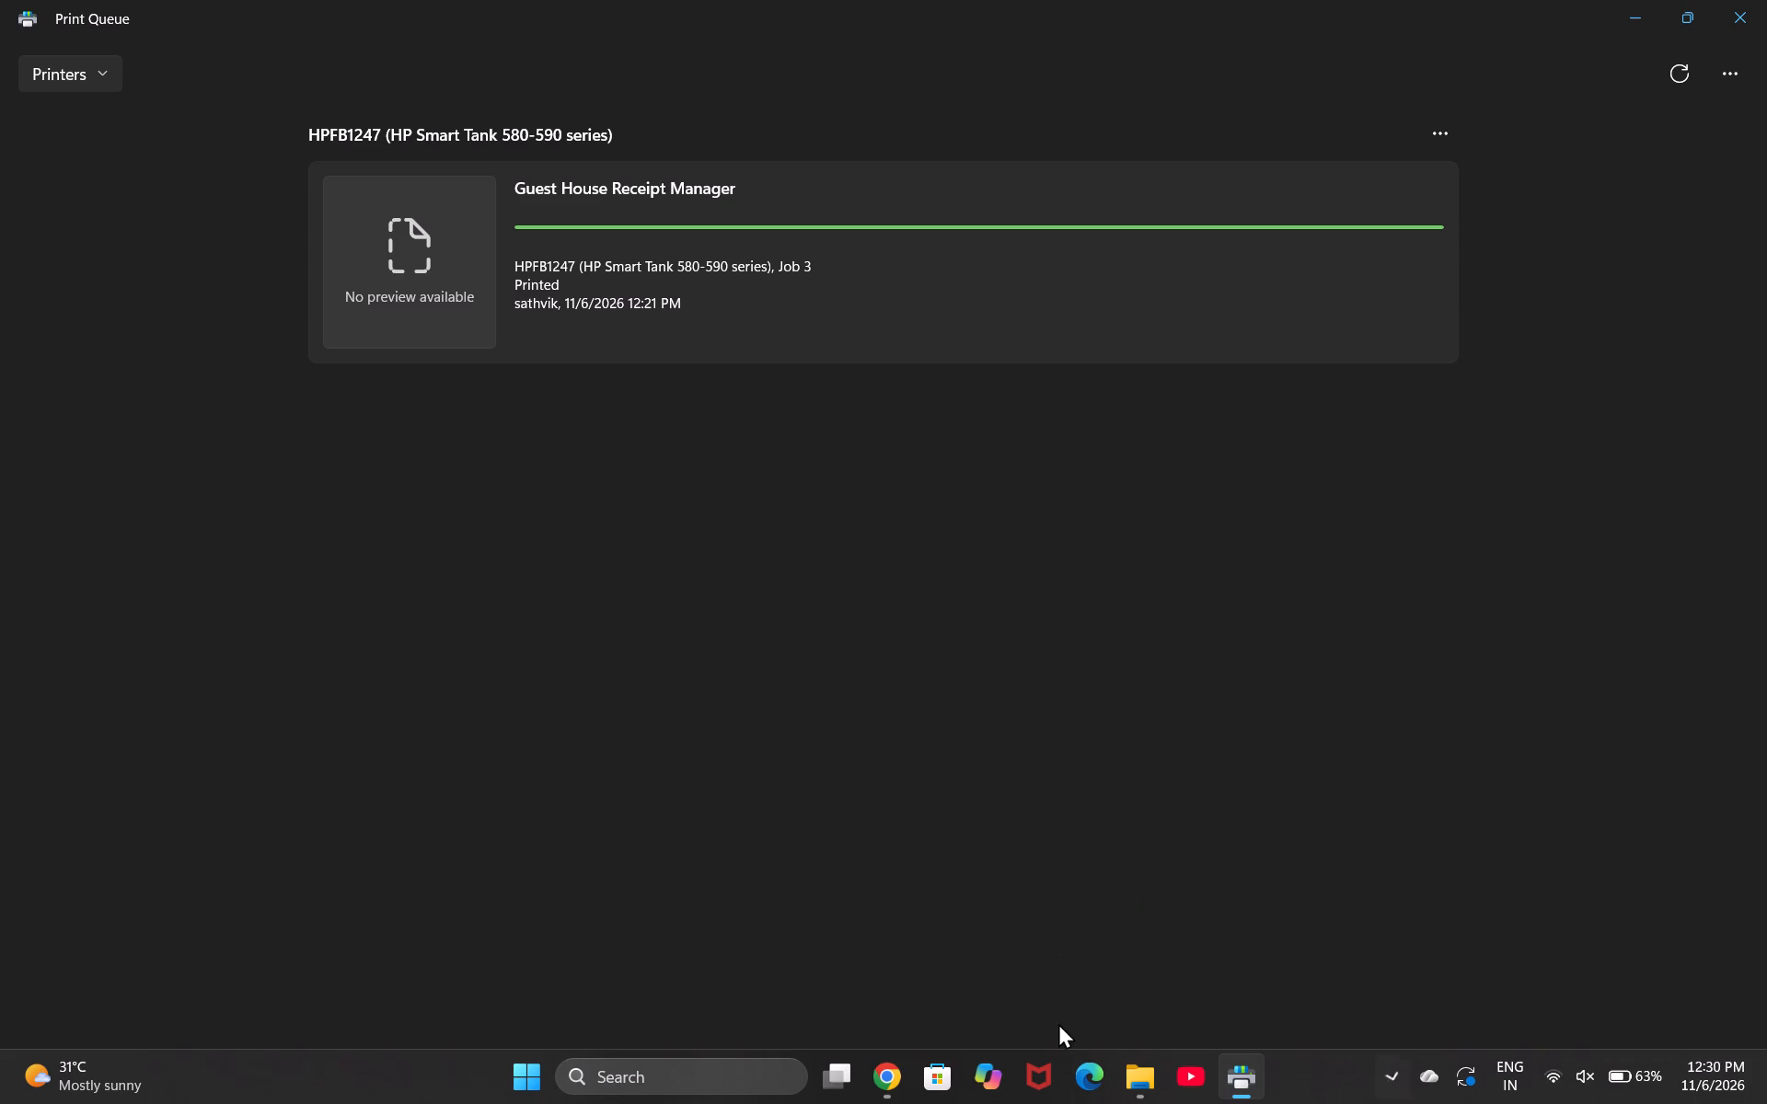
click(1144, 1076)
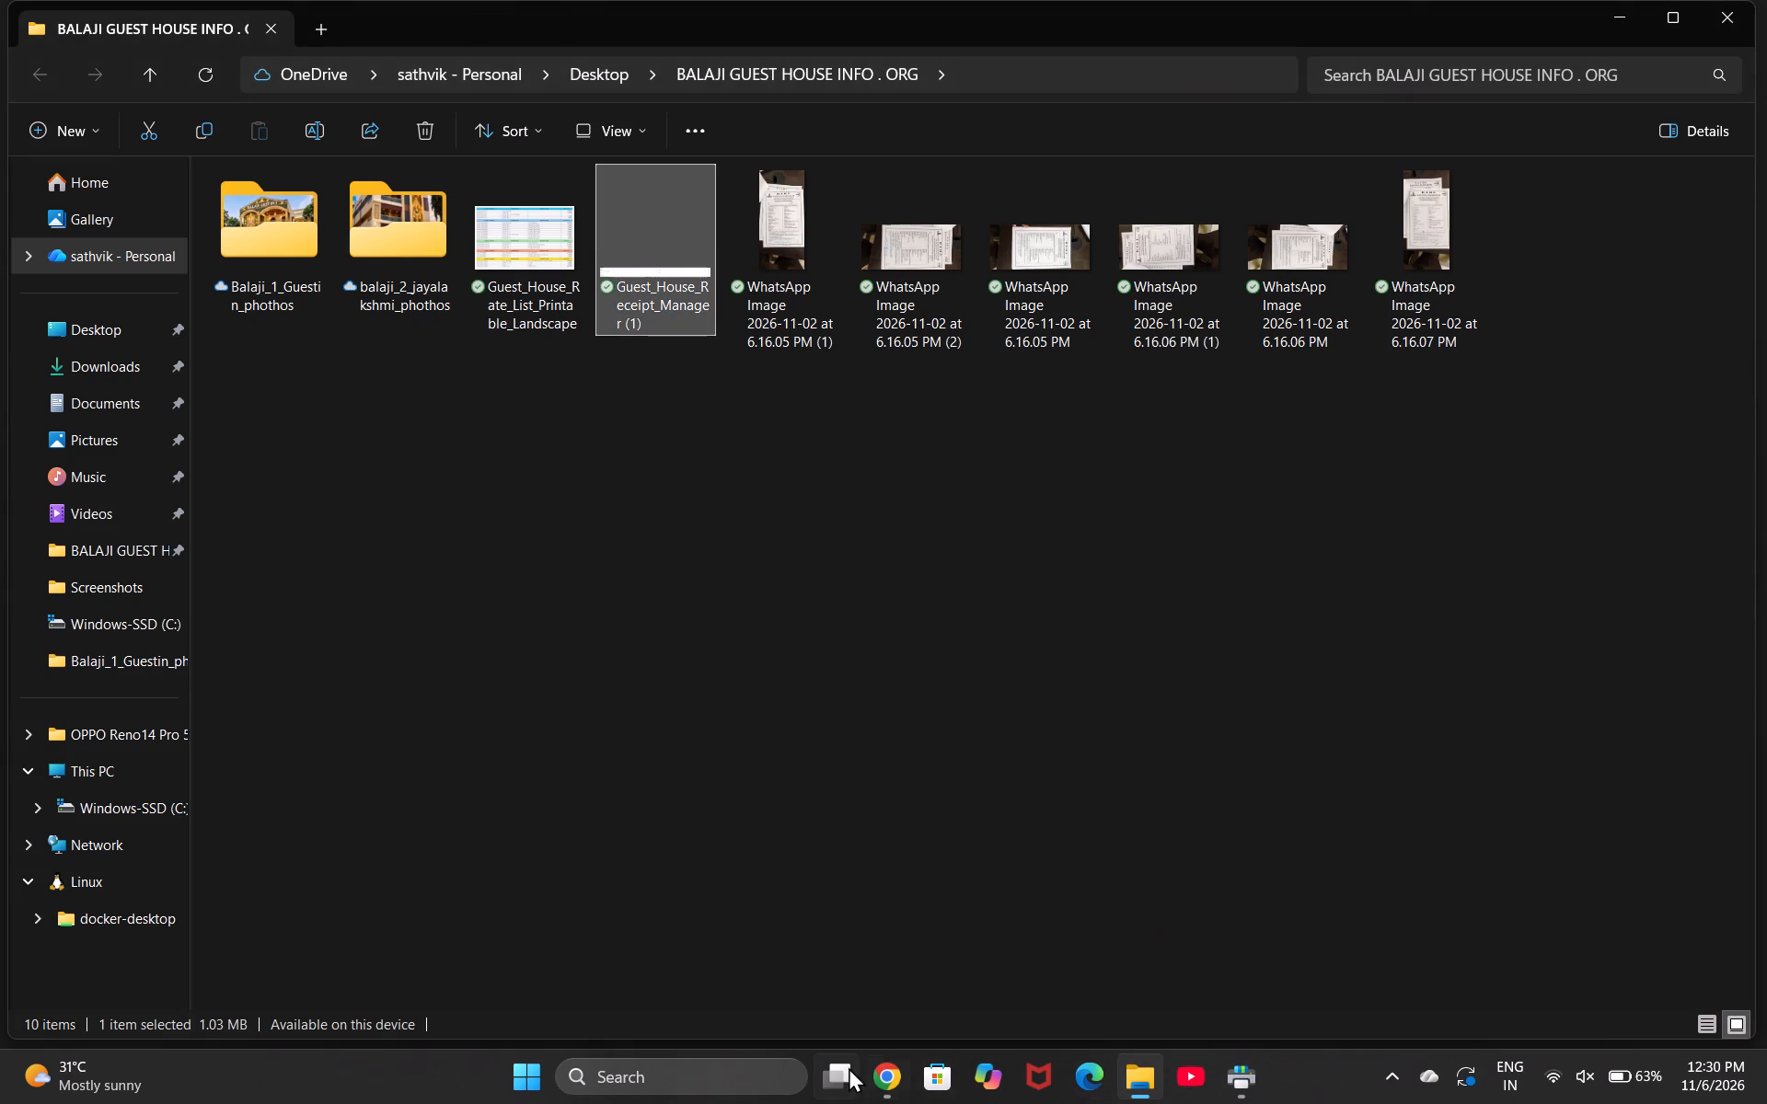
click(905, 1086)
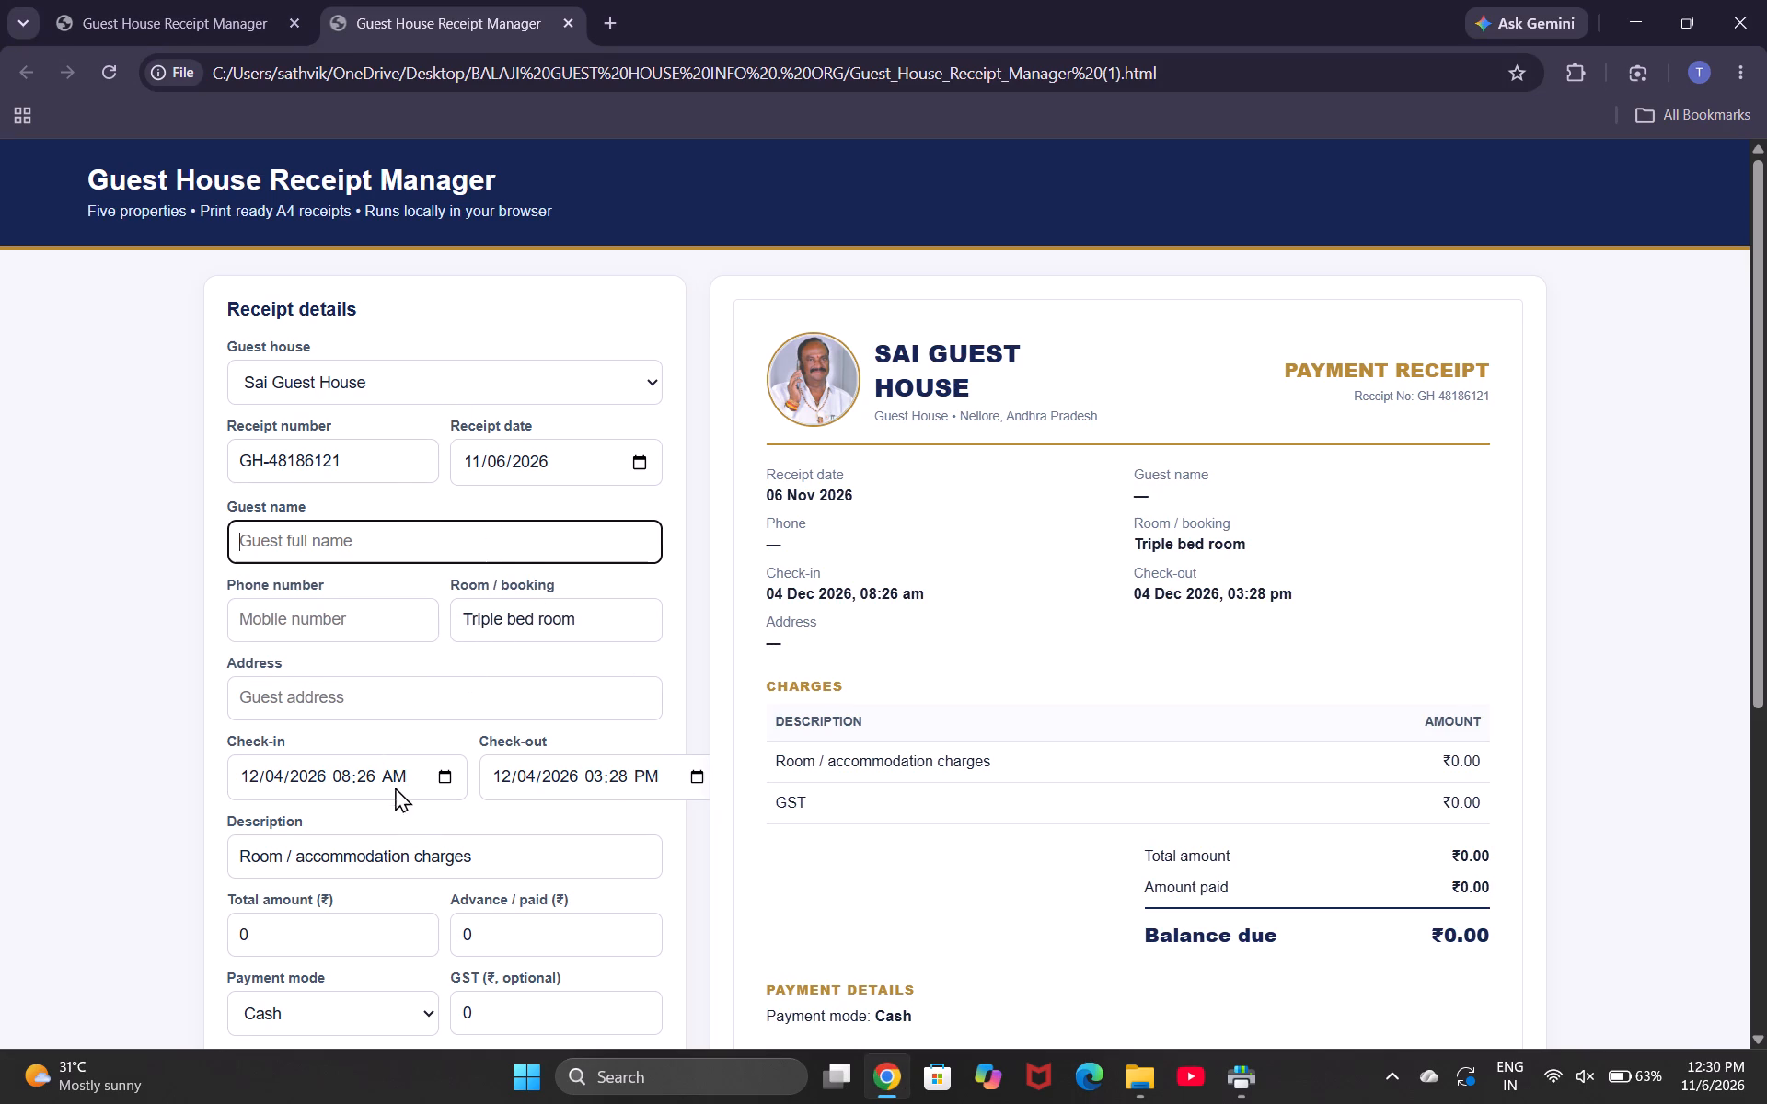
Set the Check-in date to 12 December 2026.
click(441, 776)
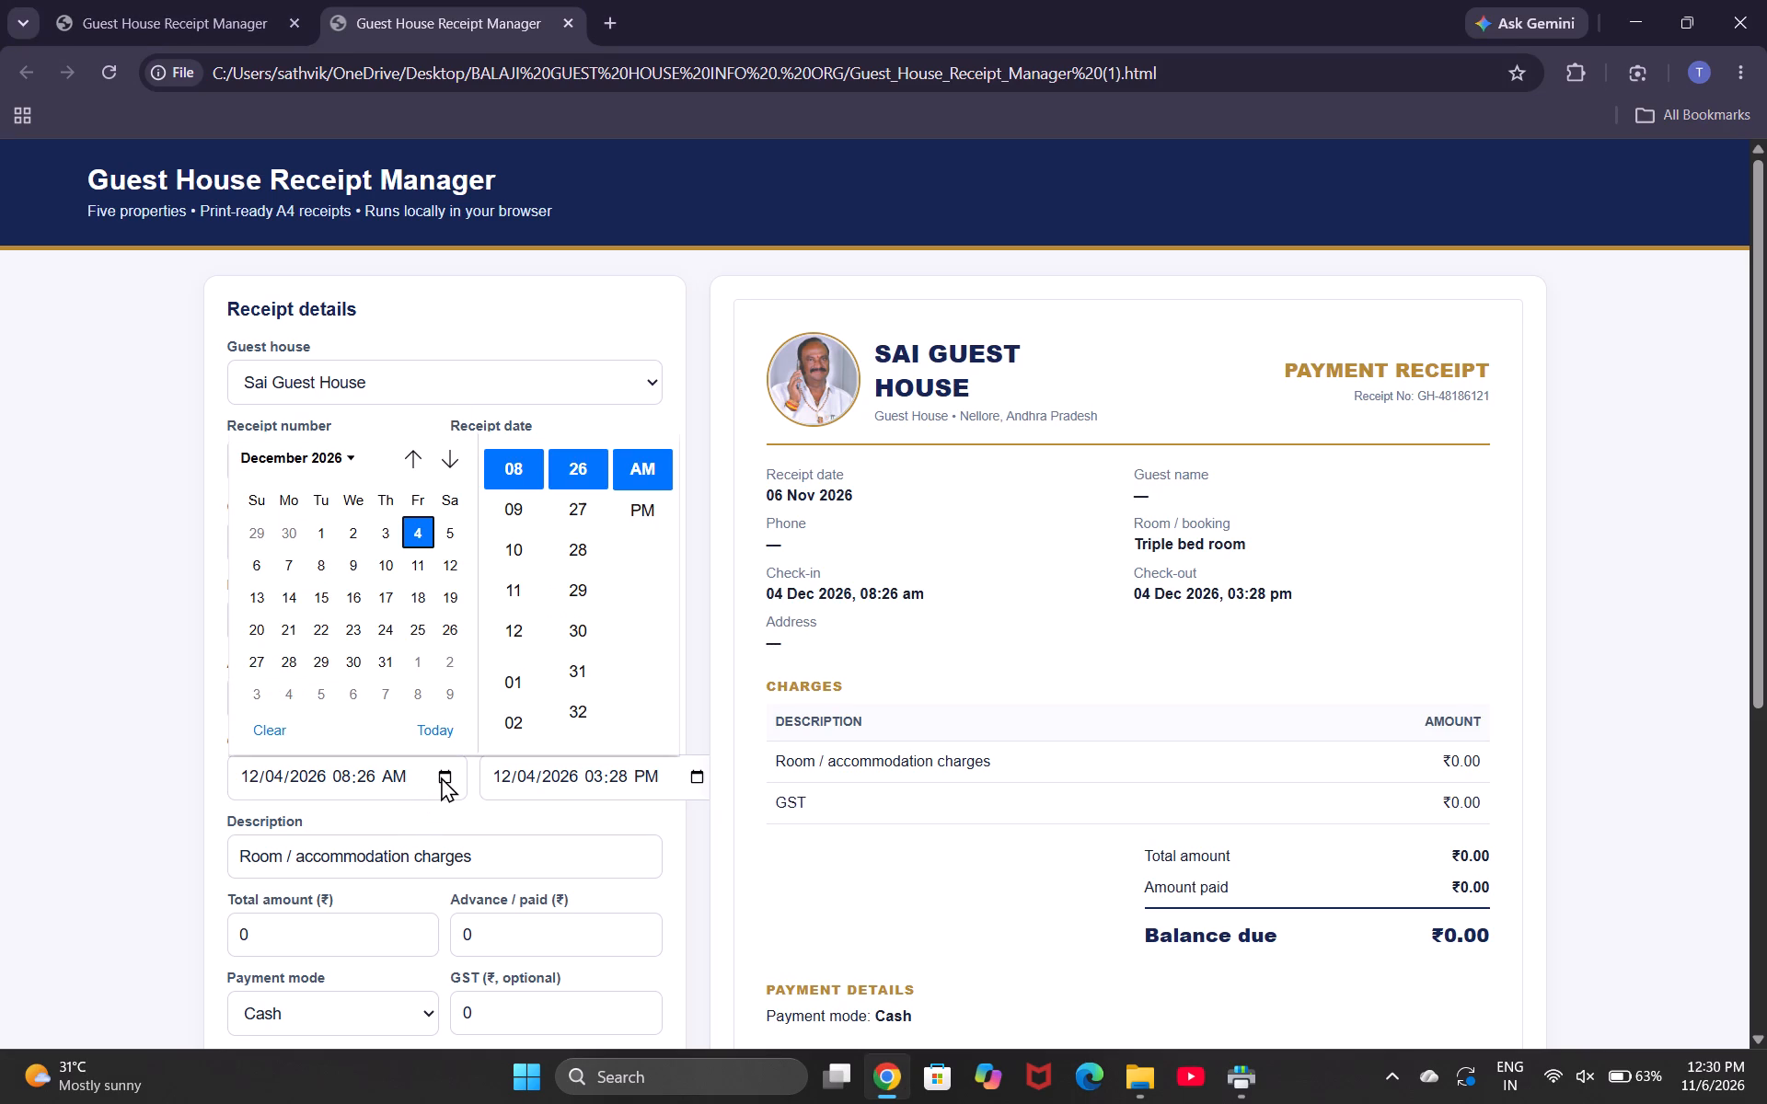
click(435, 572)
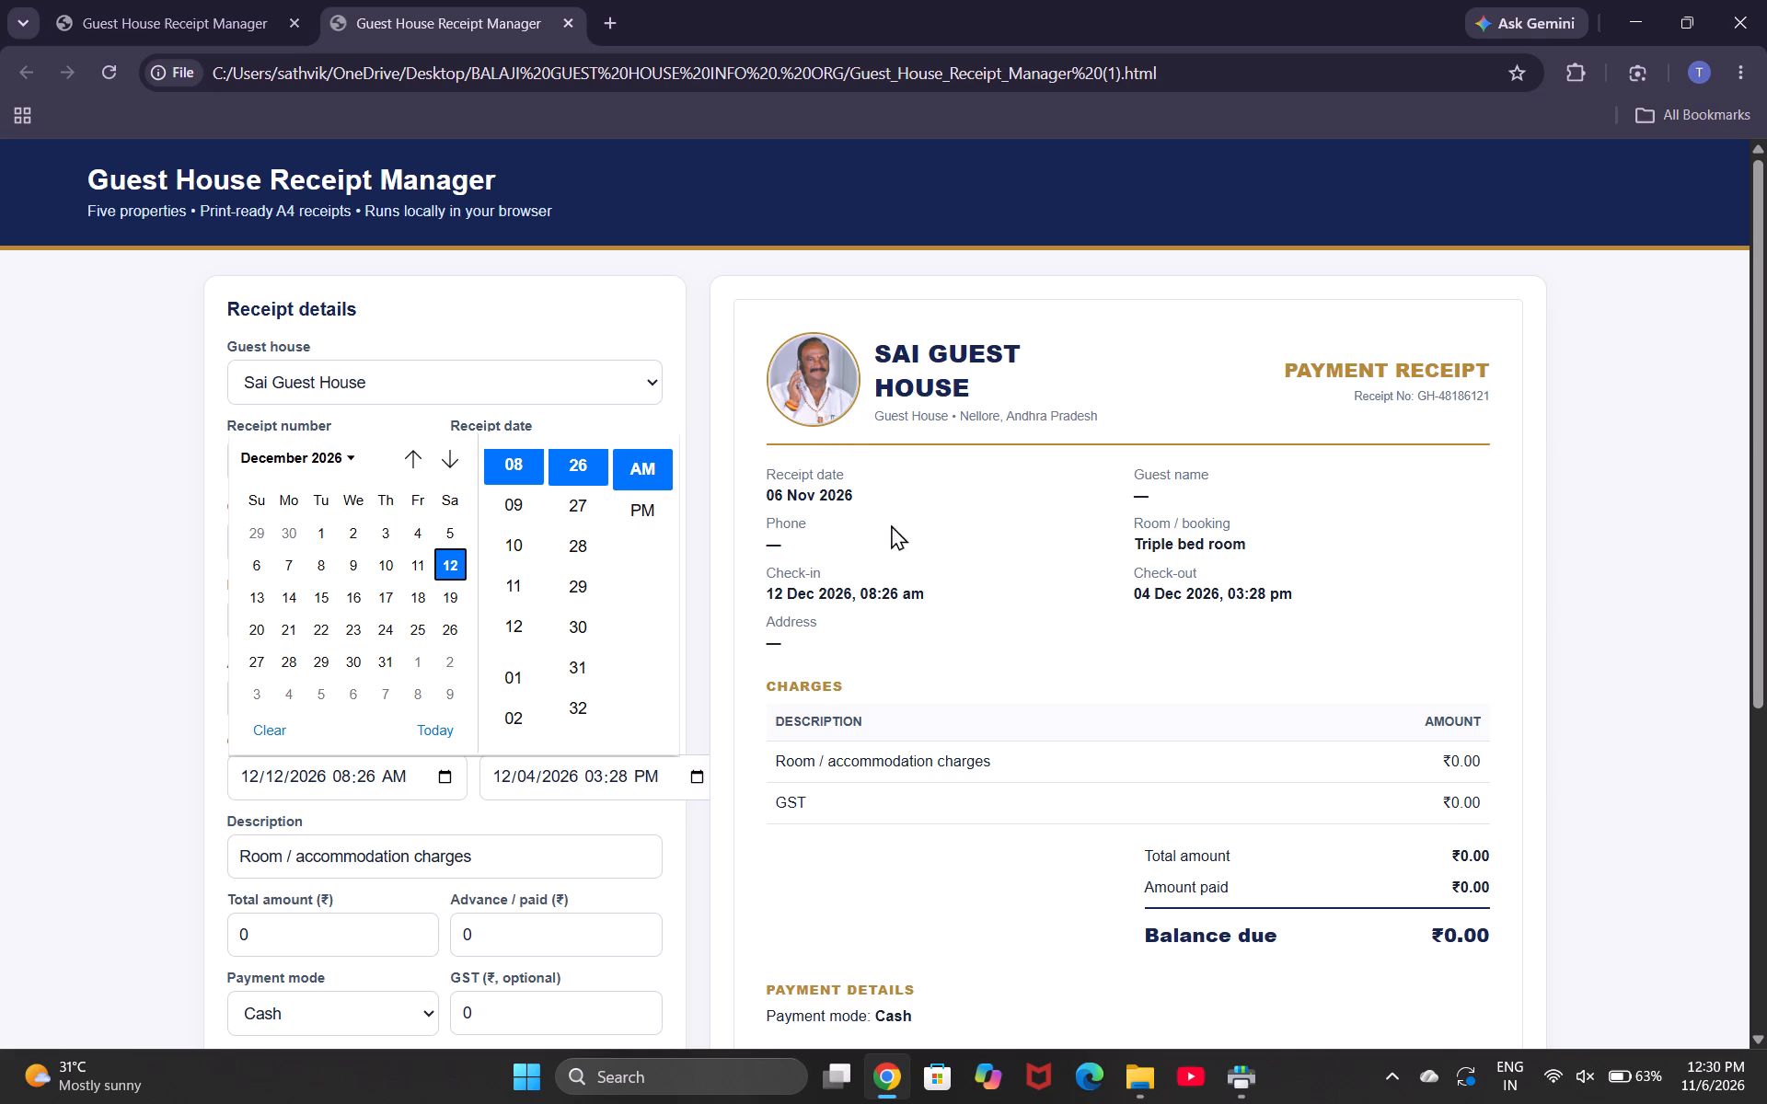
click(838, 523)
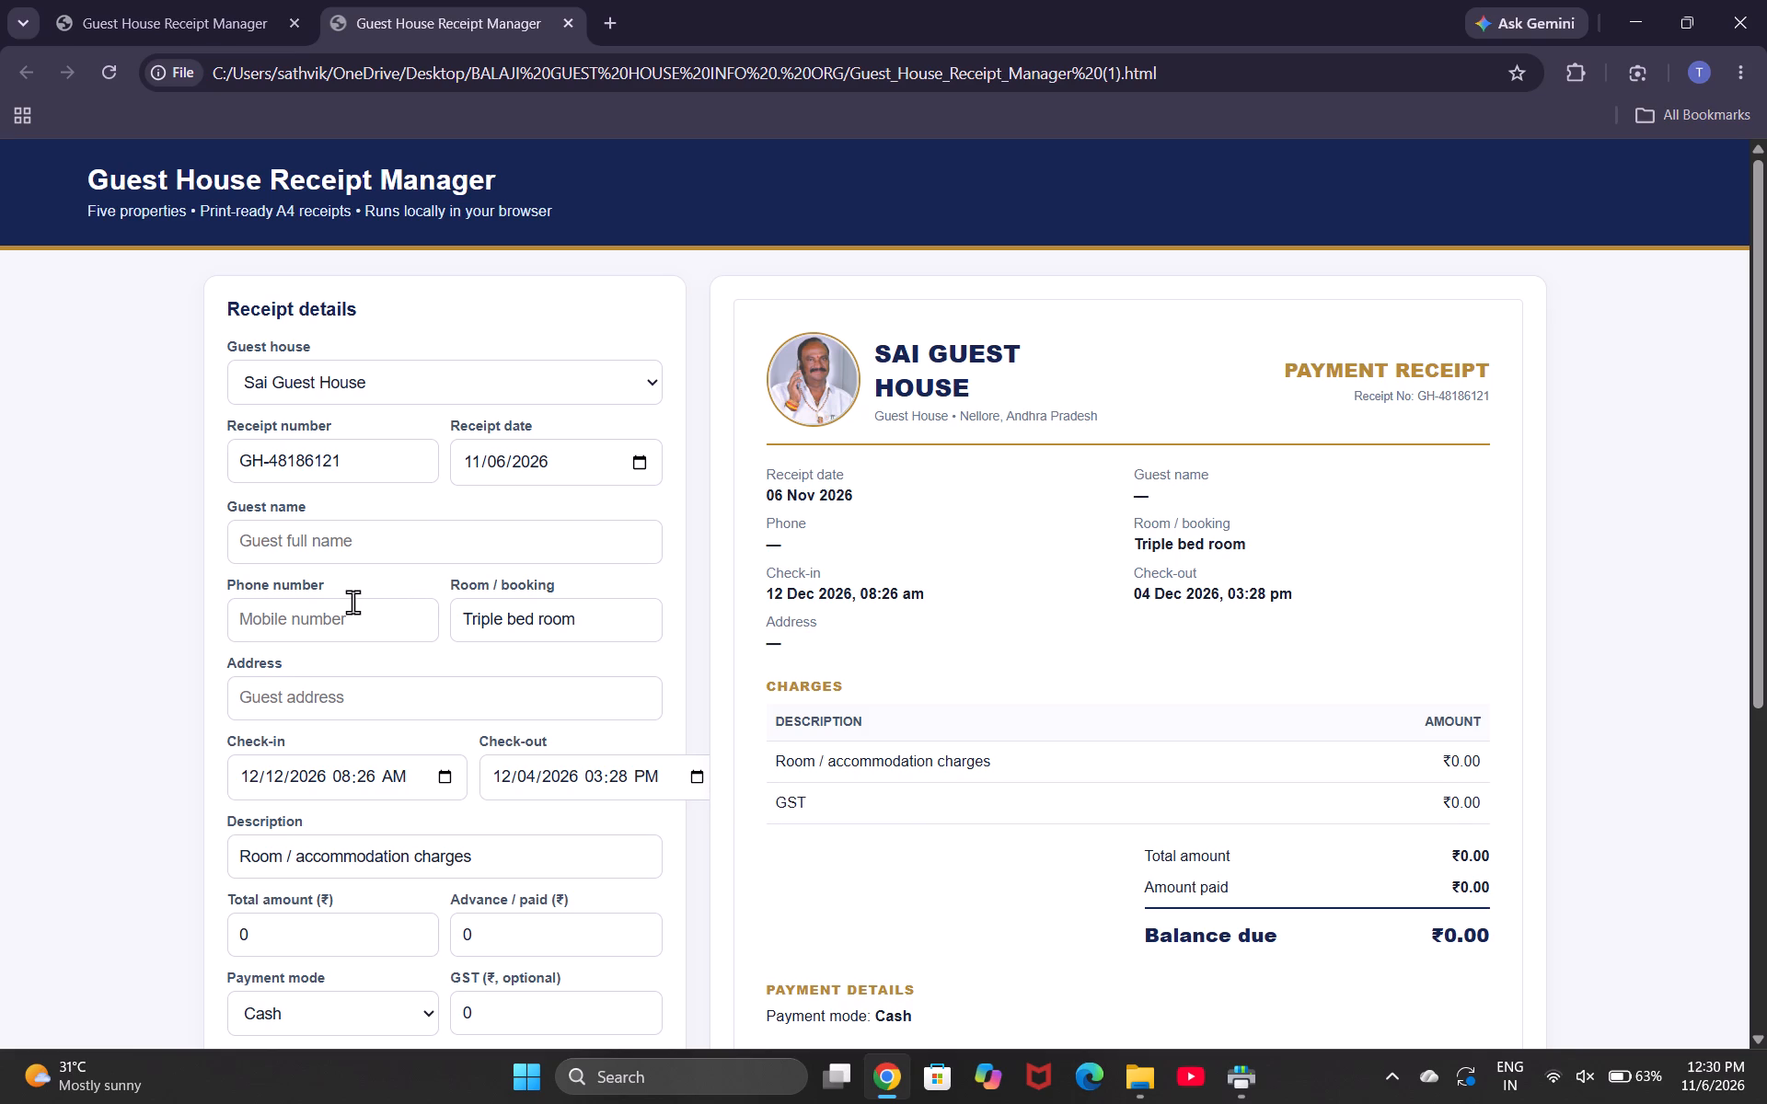
Enter the guest's address in the Address field and capitalise the first letter of its second word.
click(461, 705)
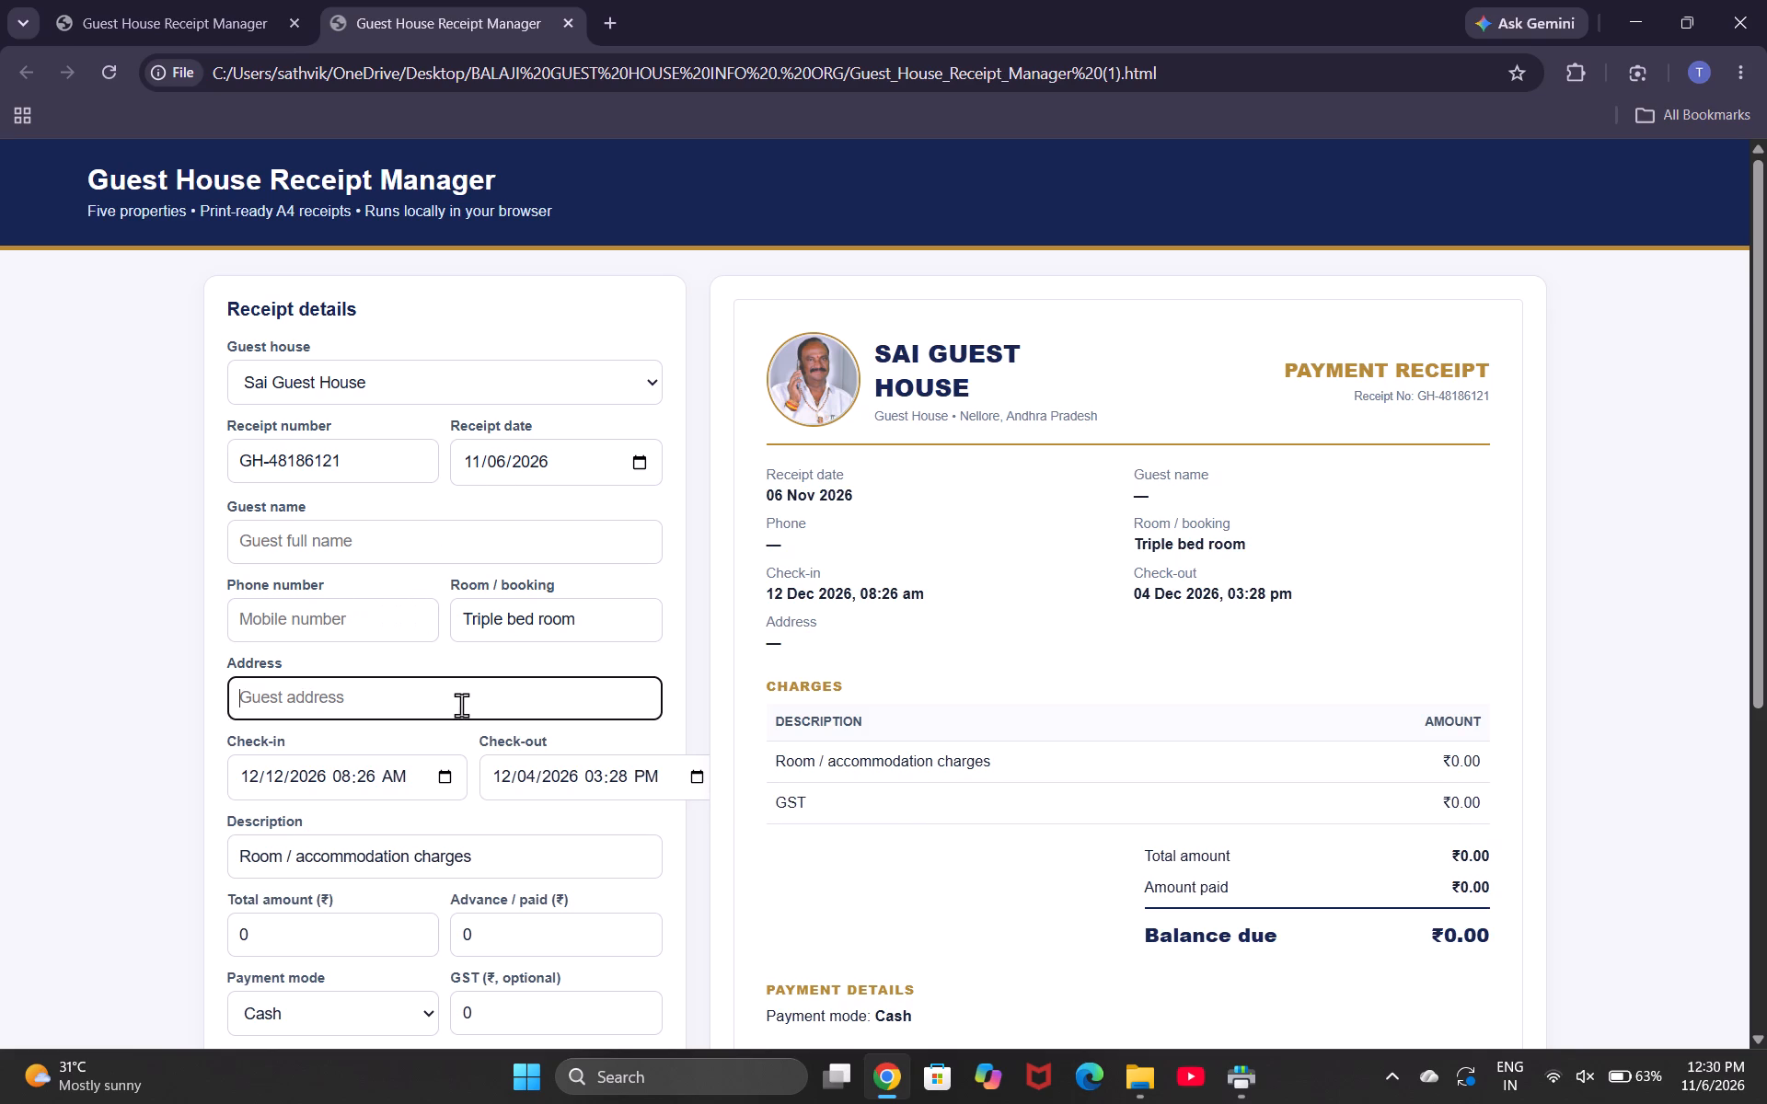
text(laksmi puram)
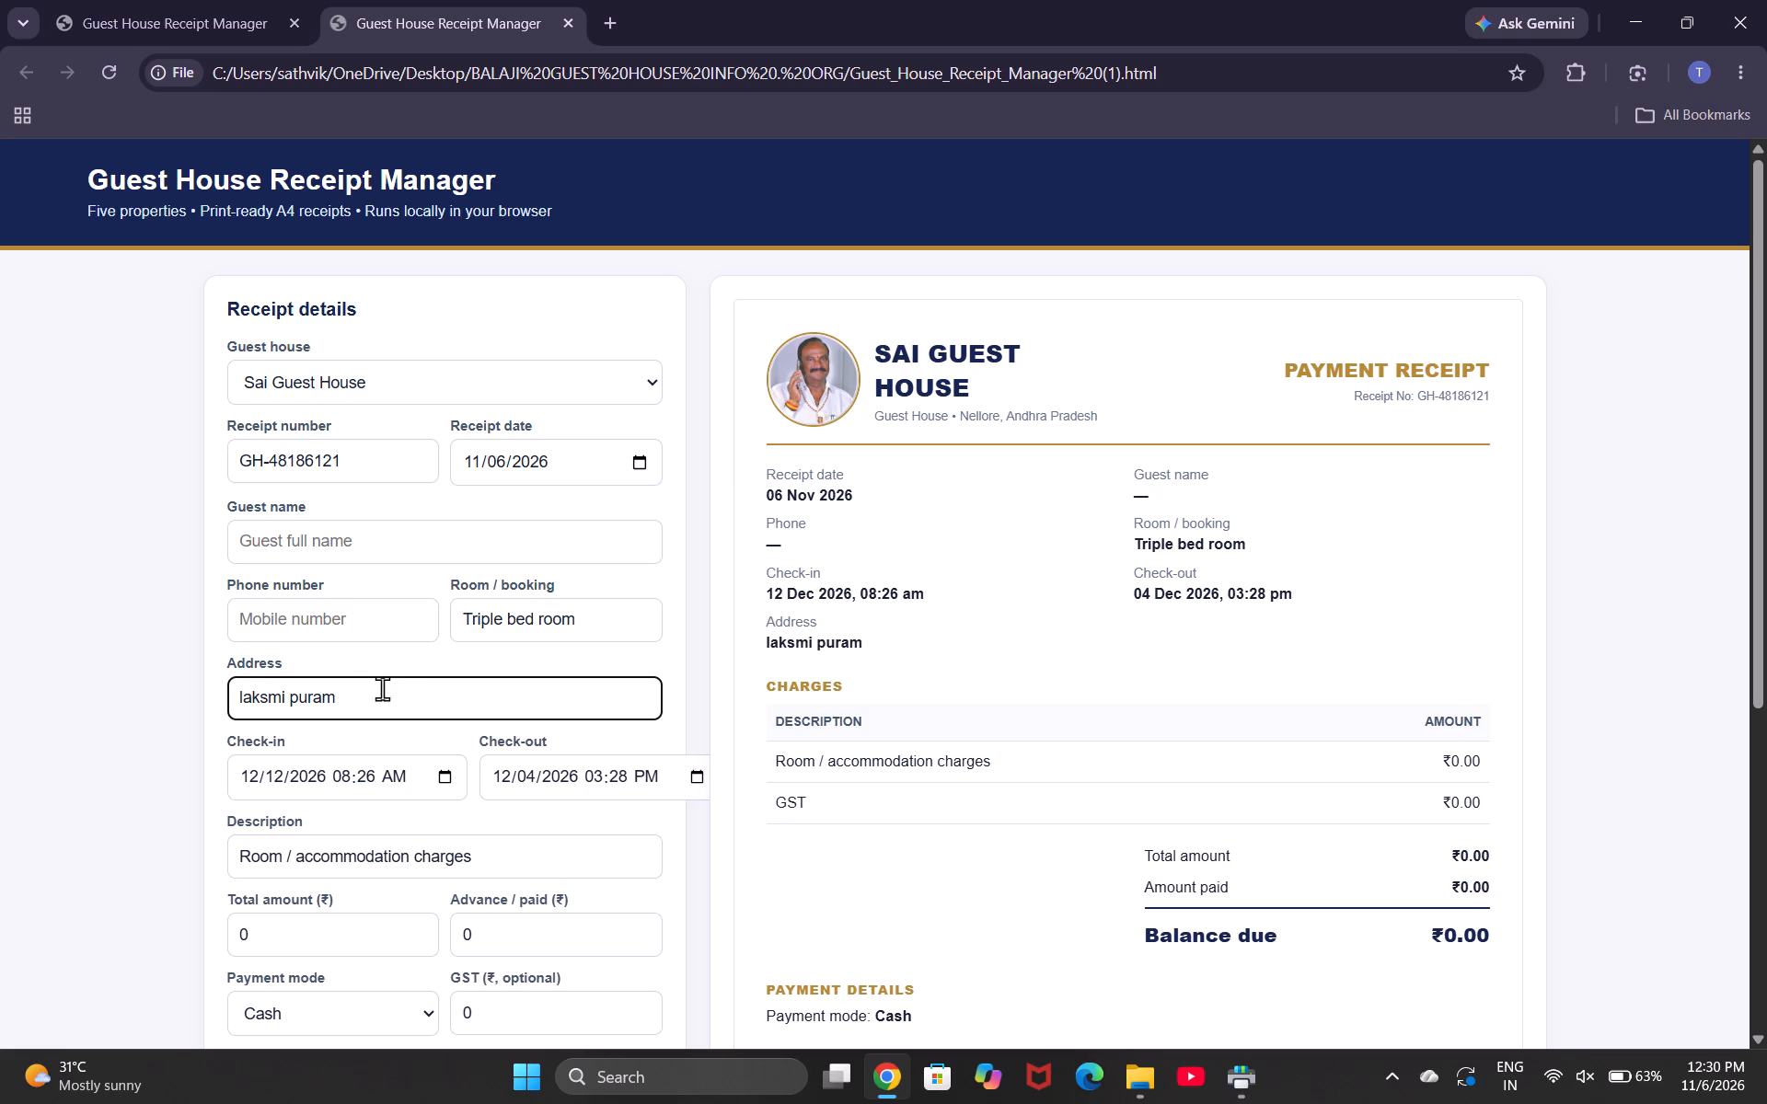
click(299, 697)
key(BackSpace)
key(shift+p)
Clear the value in the Total amount field.
click(363, 938)
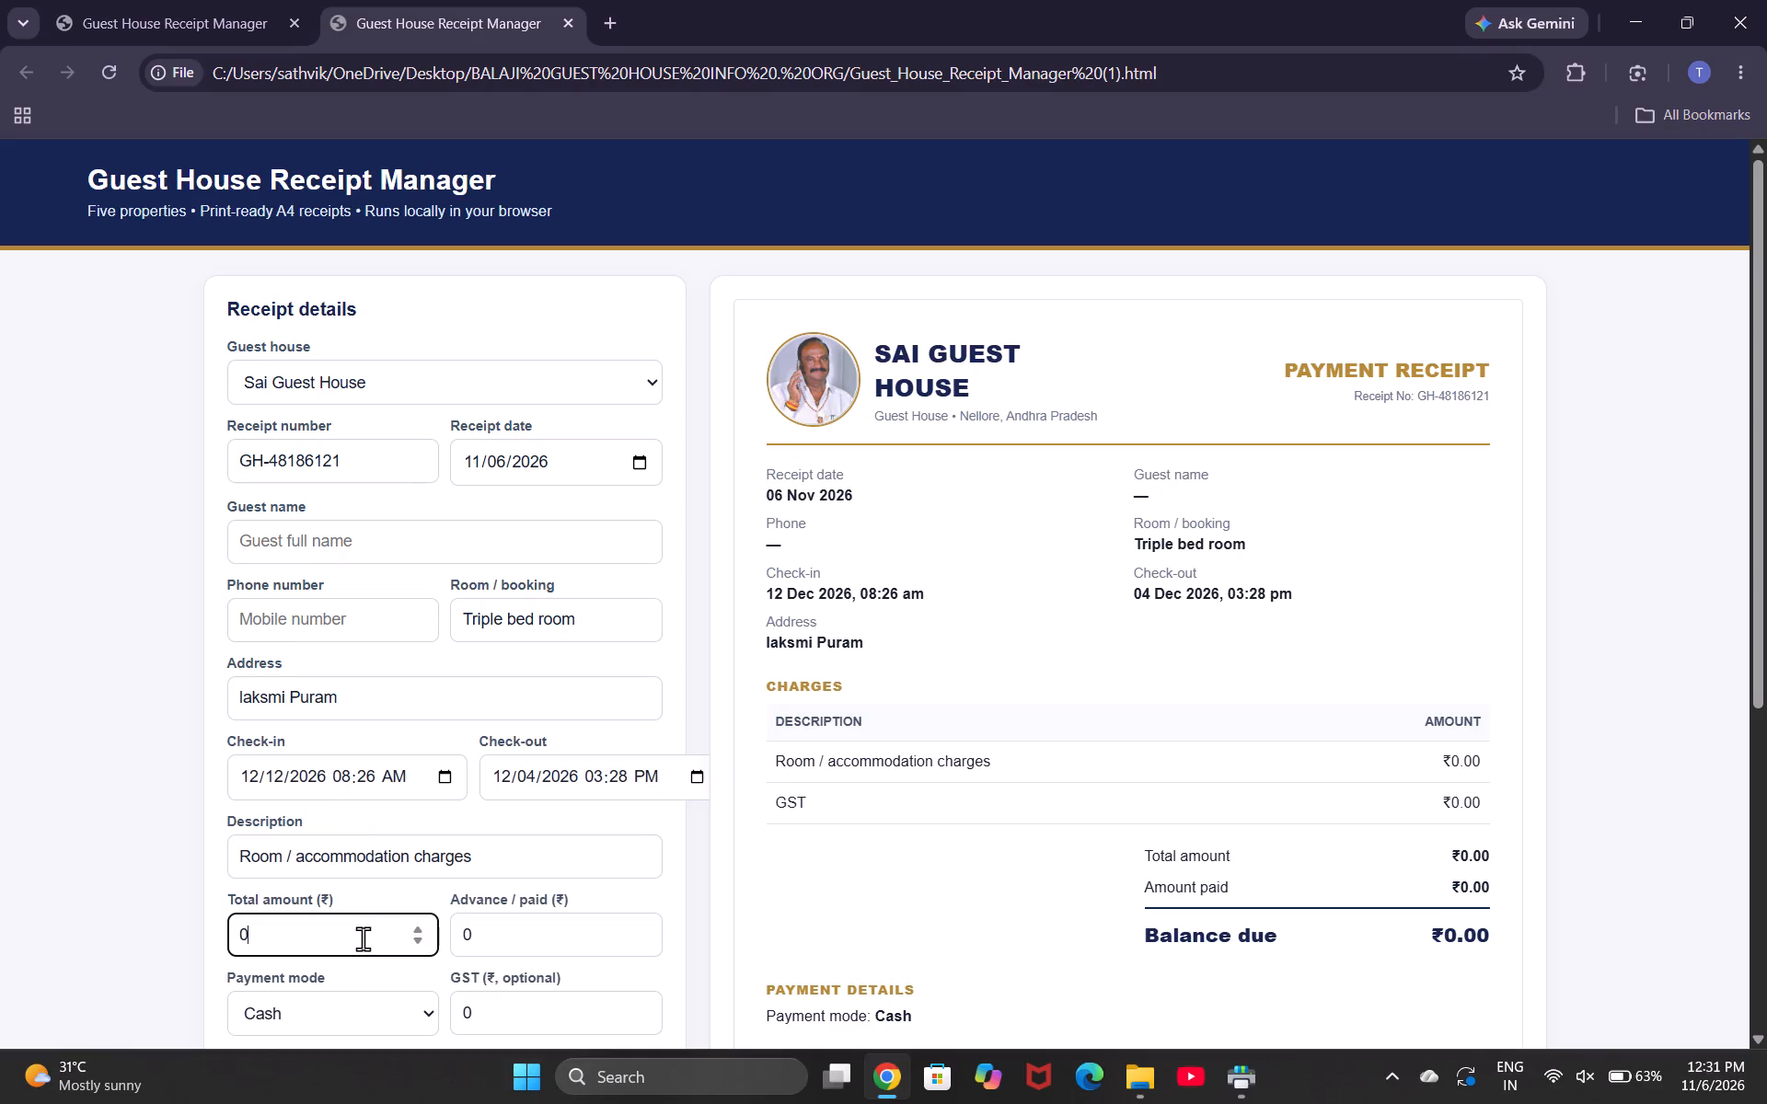
key(BackSpace)
Enter the guest's phone number in the Phone number field.
click(339, 607)
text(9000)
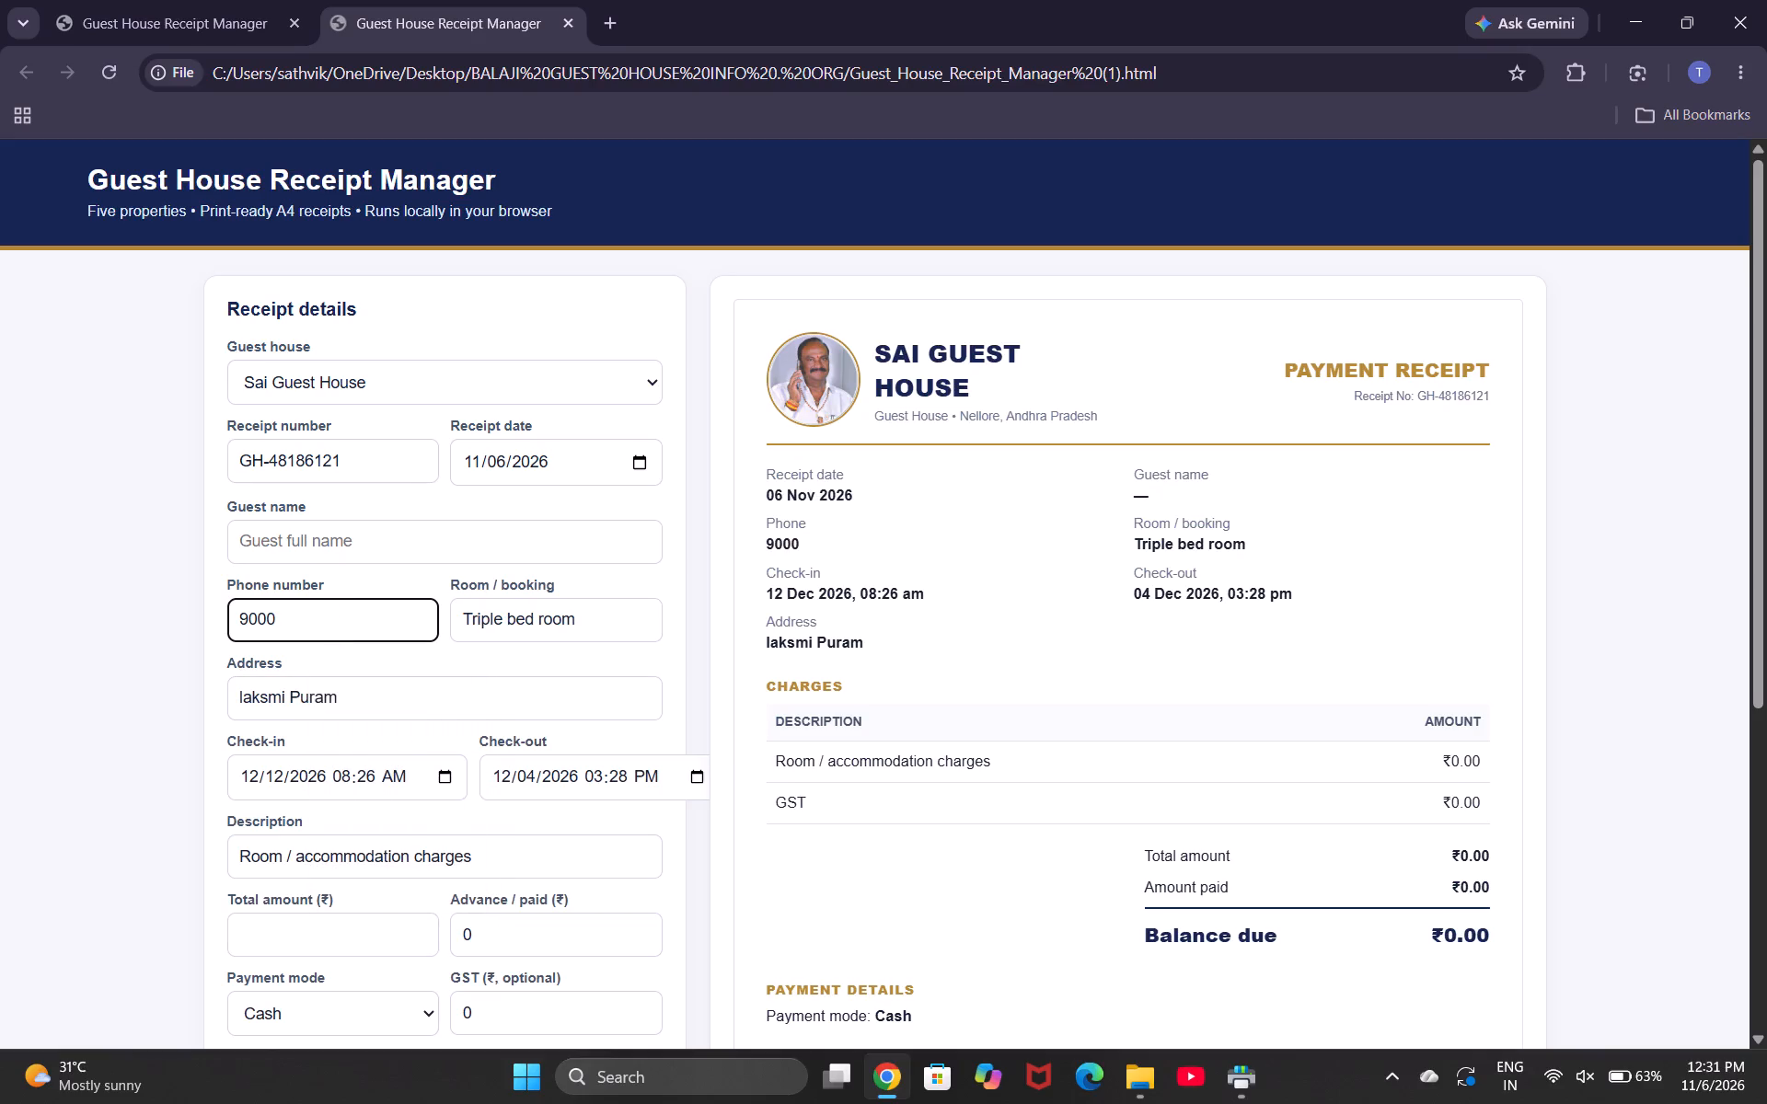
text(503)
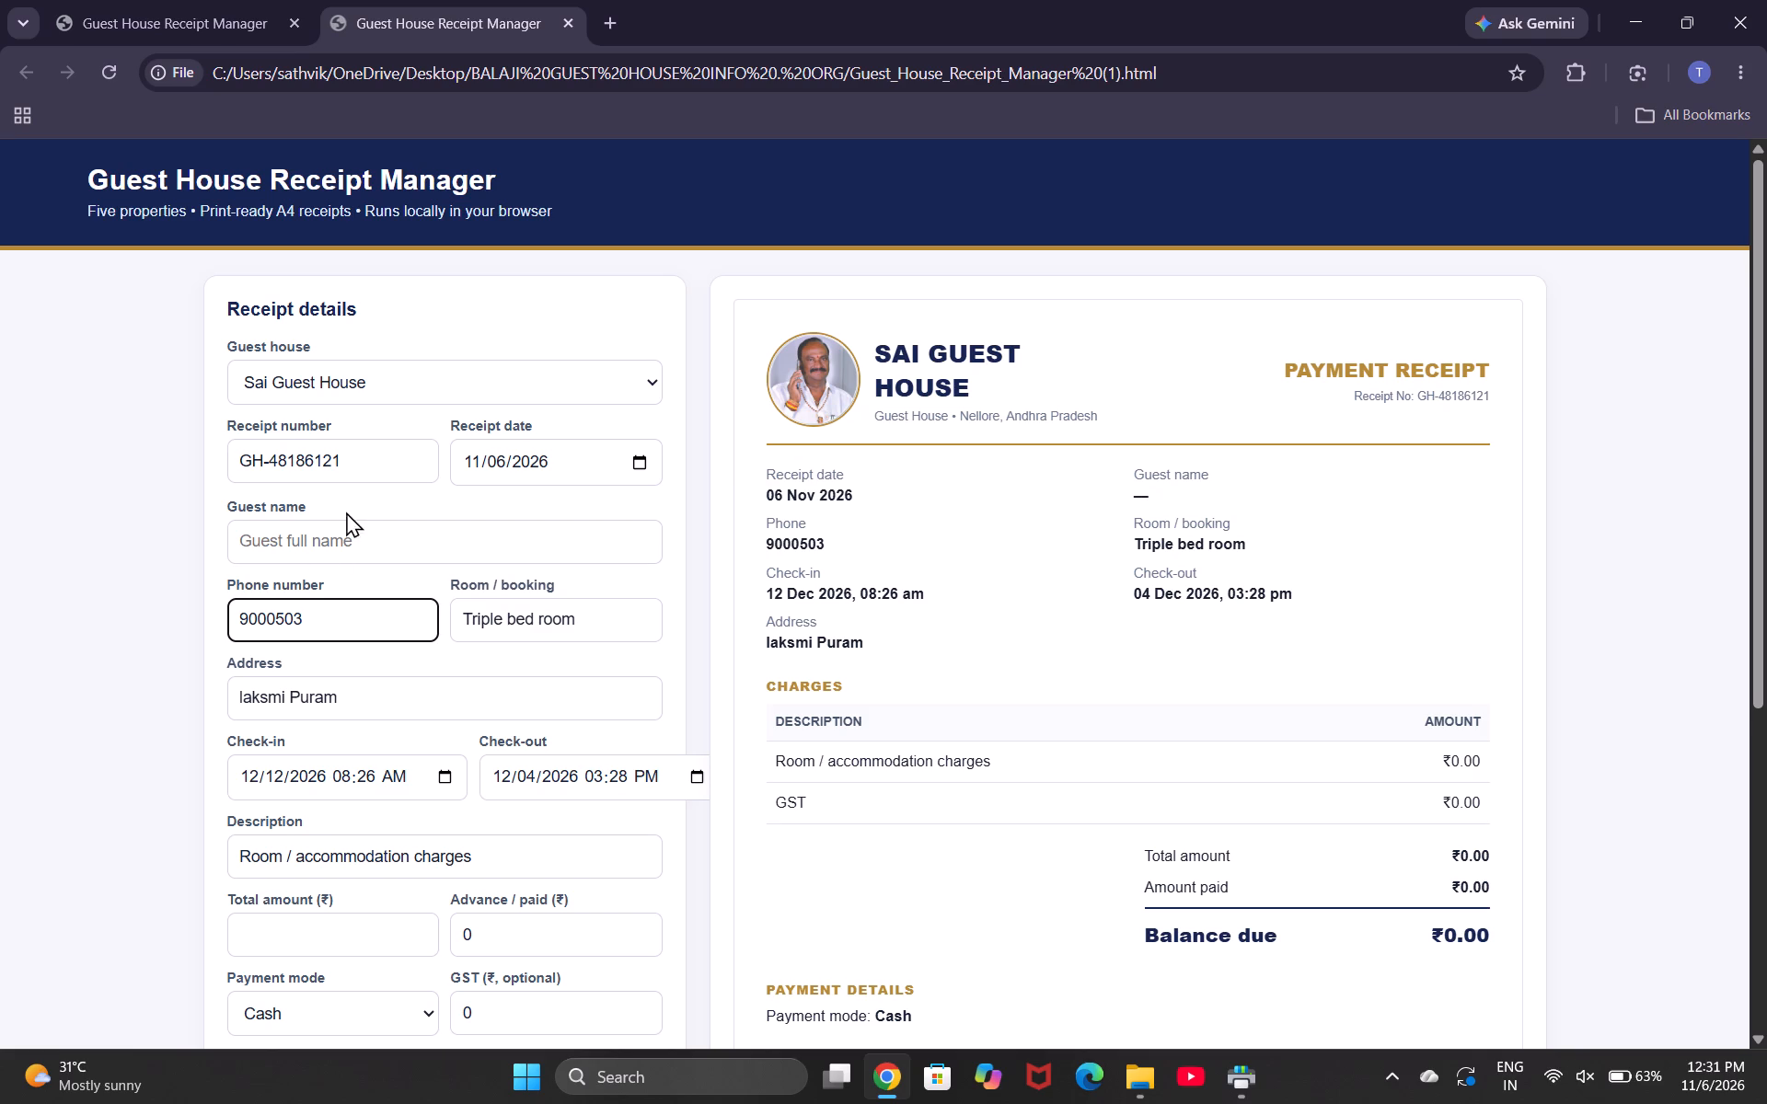
Set the Check-in to 10 December 2026 with the hour at 04 and the period at PM.
click(454, 787)
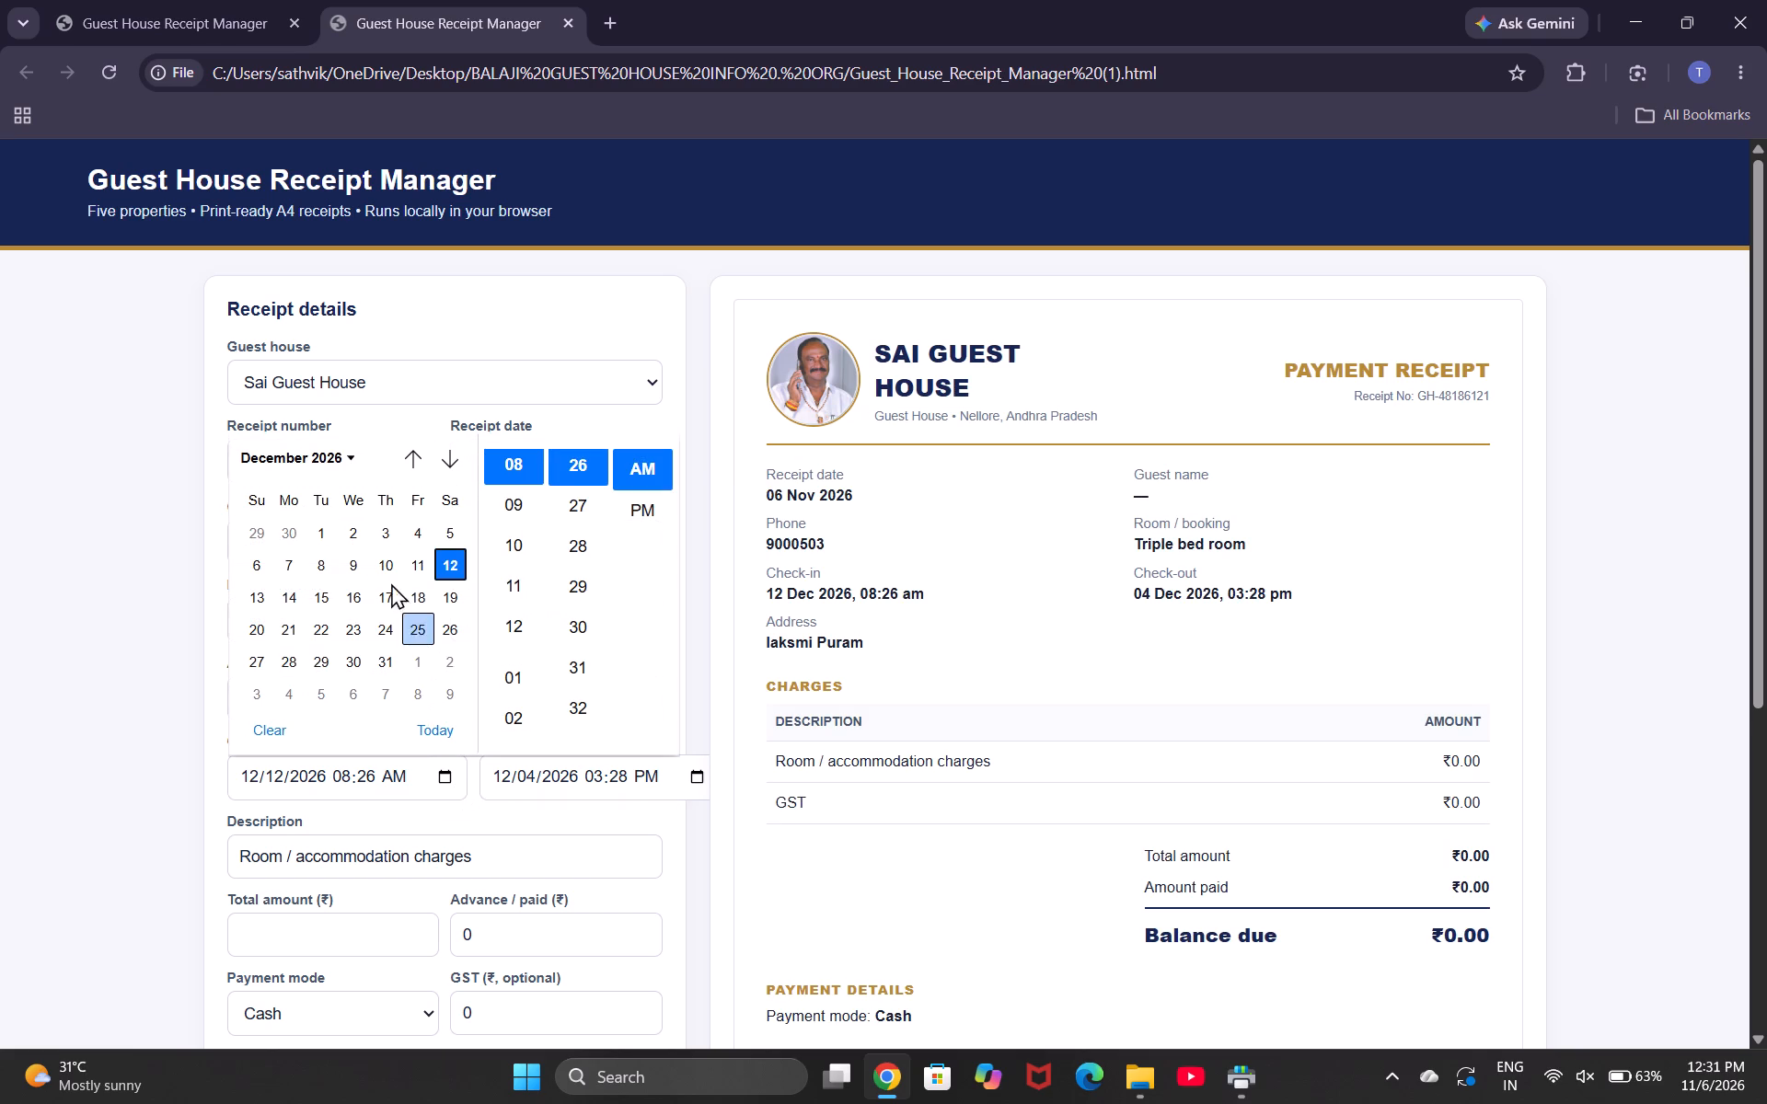
click(381, 569)
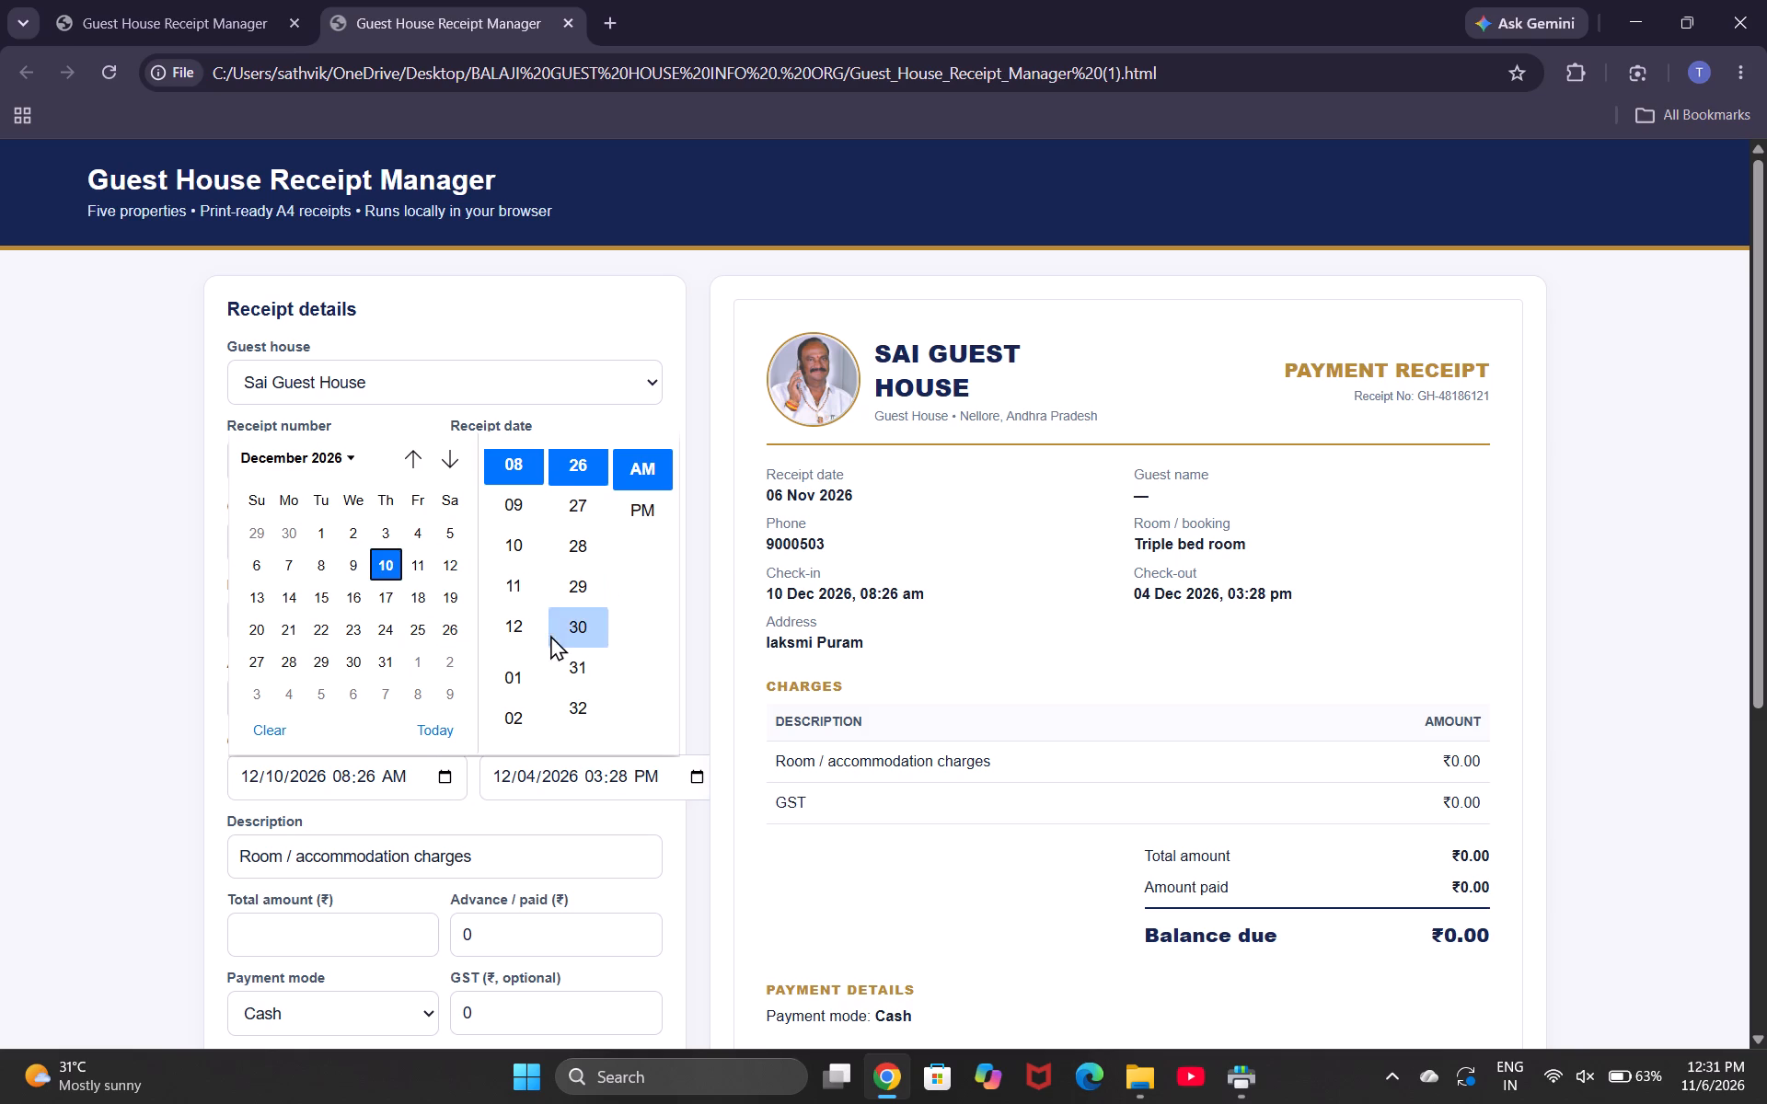
scroll(512, 697, down, 1)
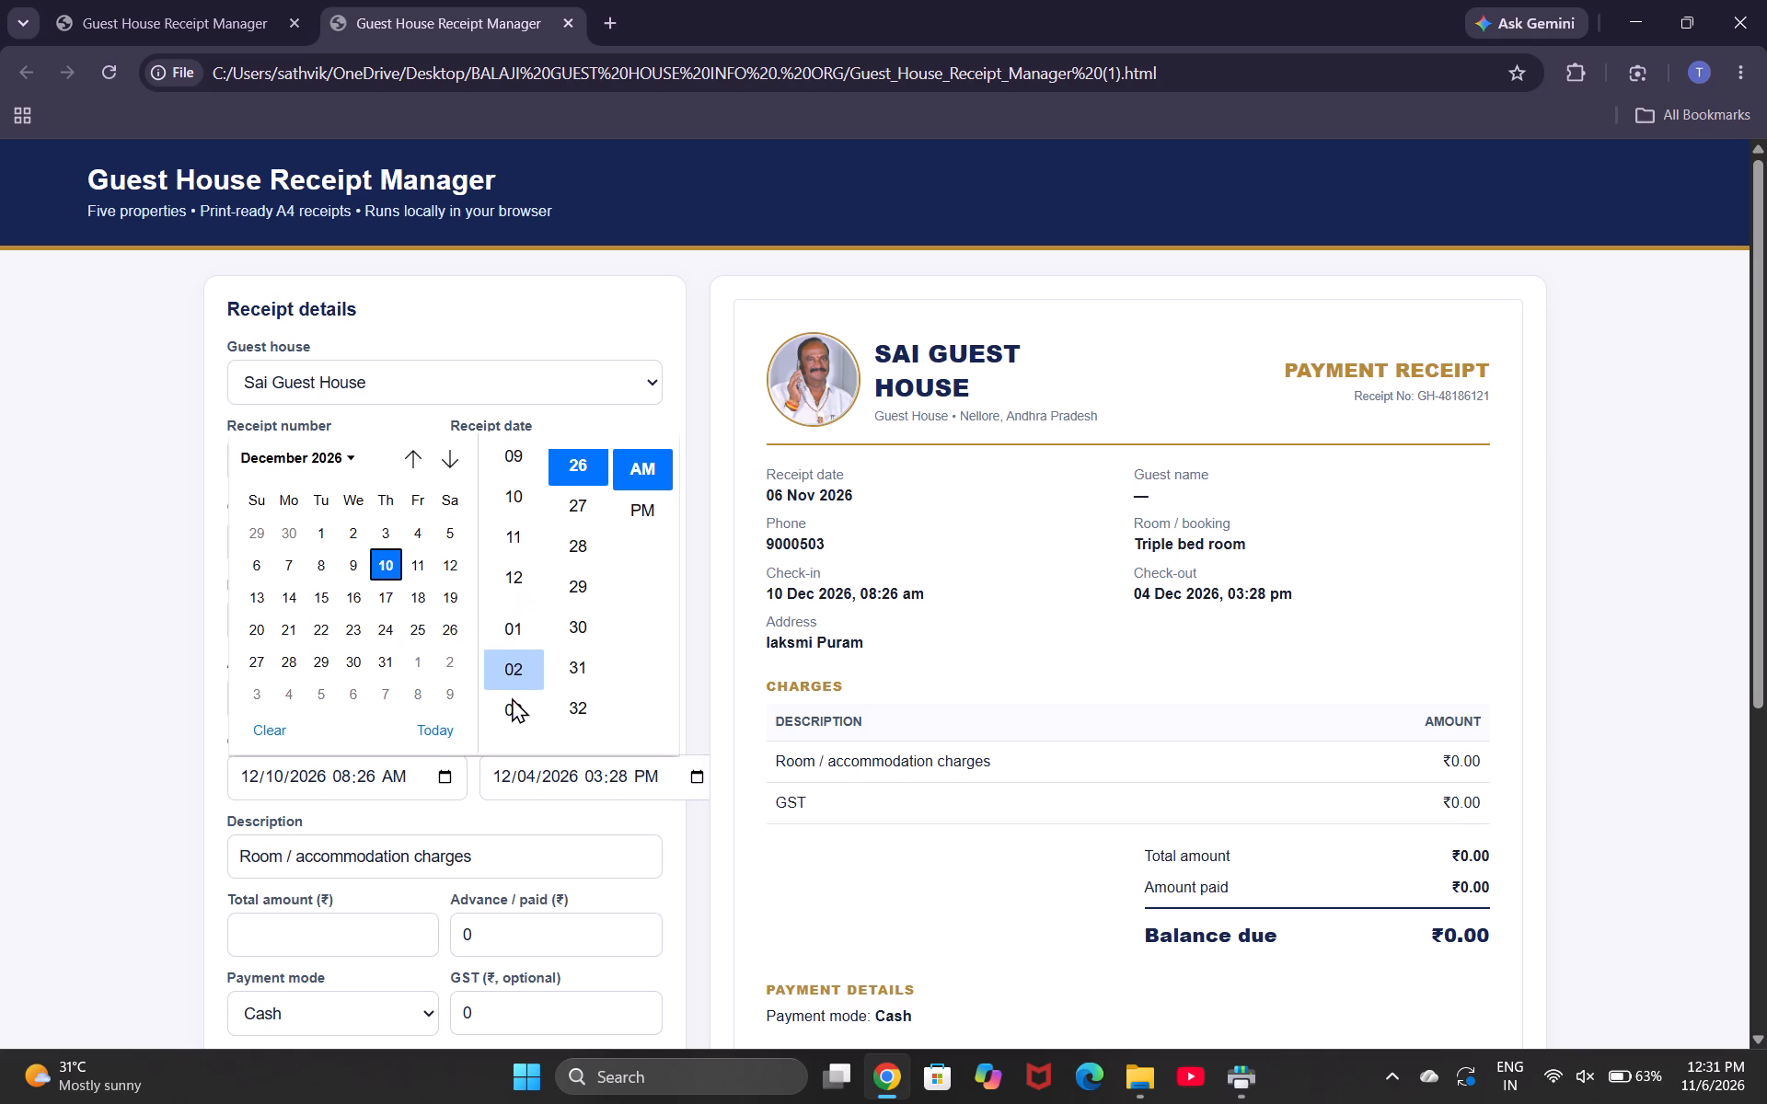
scroll(512, 697, down, 1)
click(512, 697)
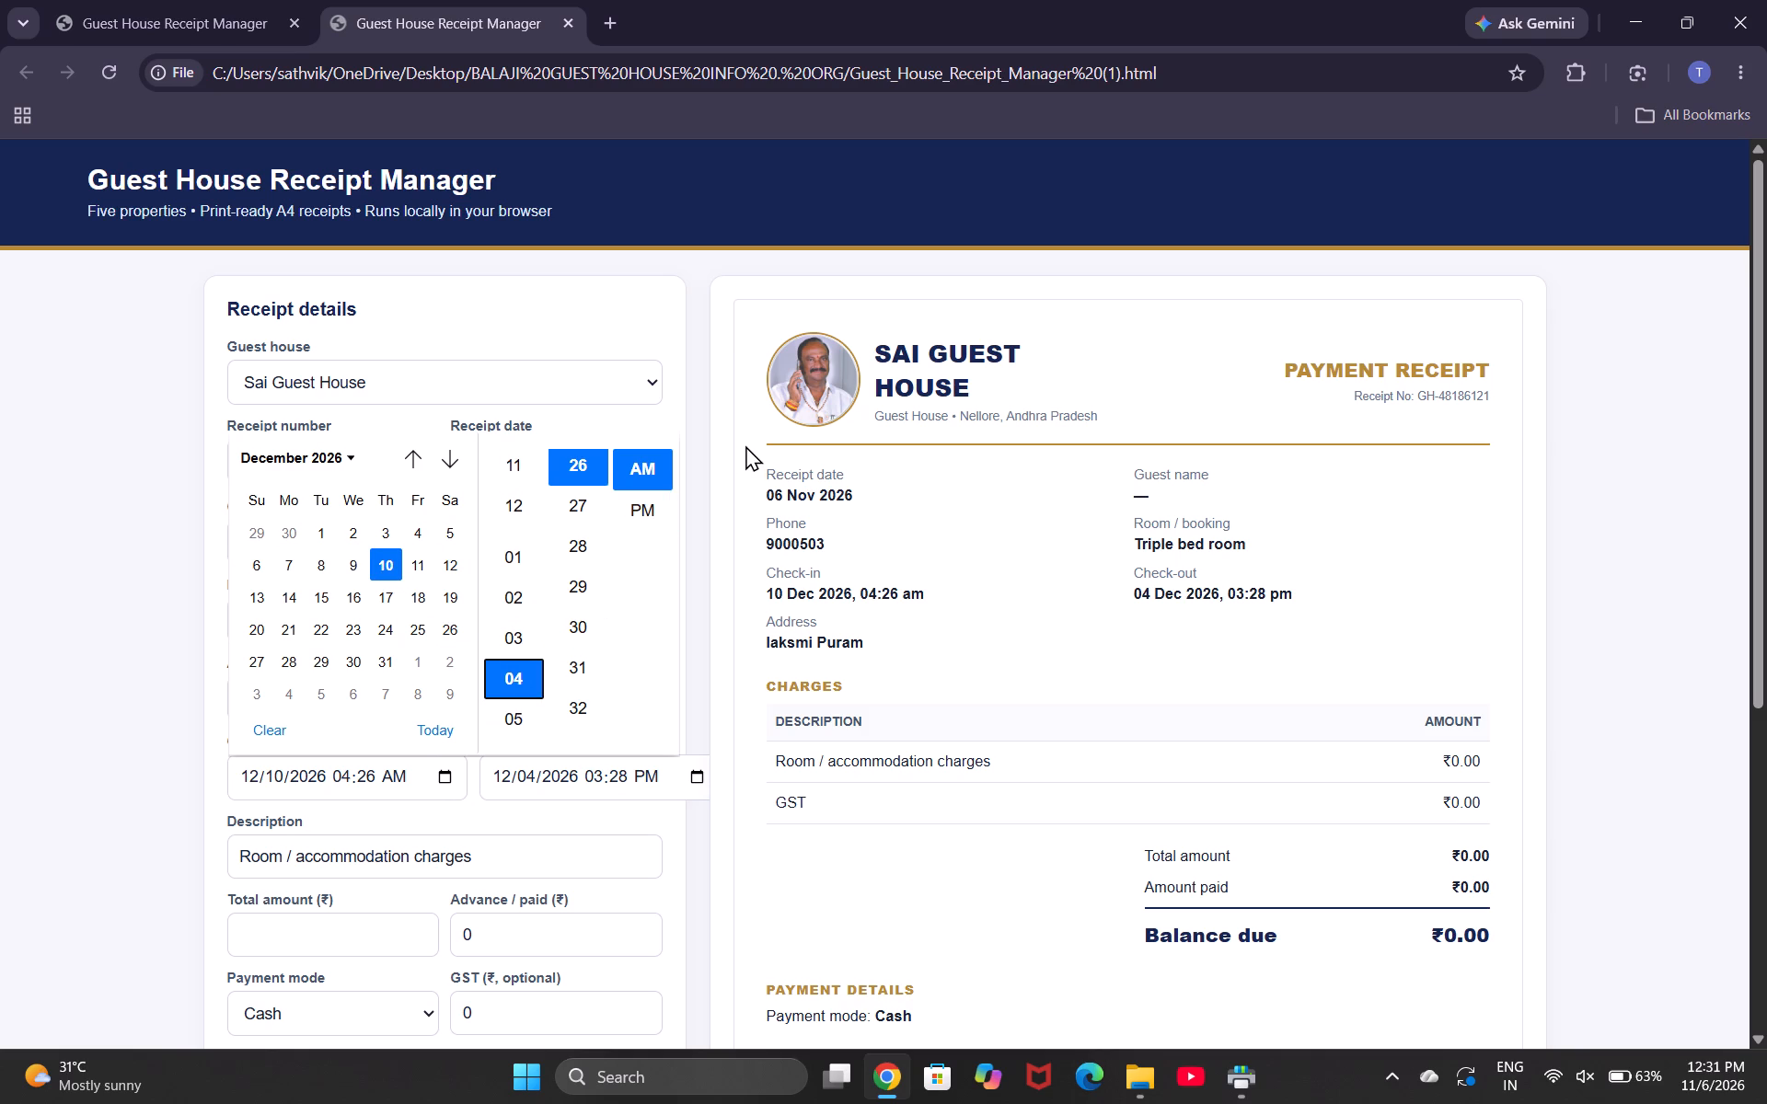
click(657, 510)
click(842, 456)
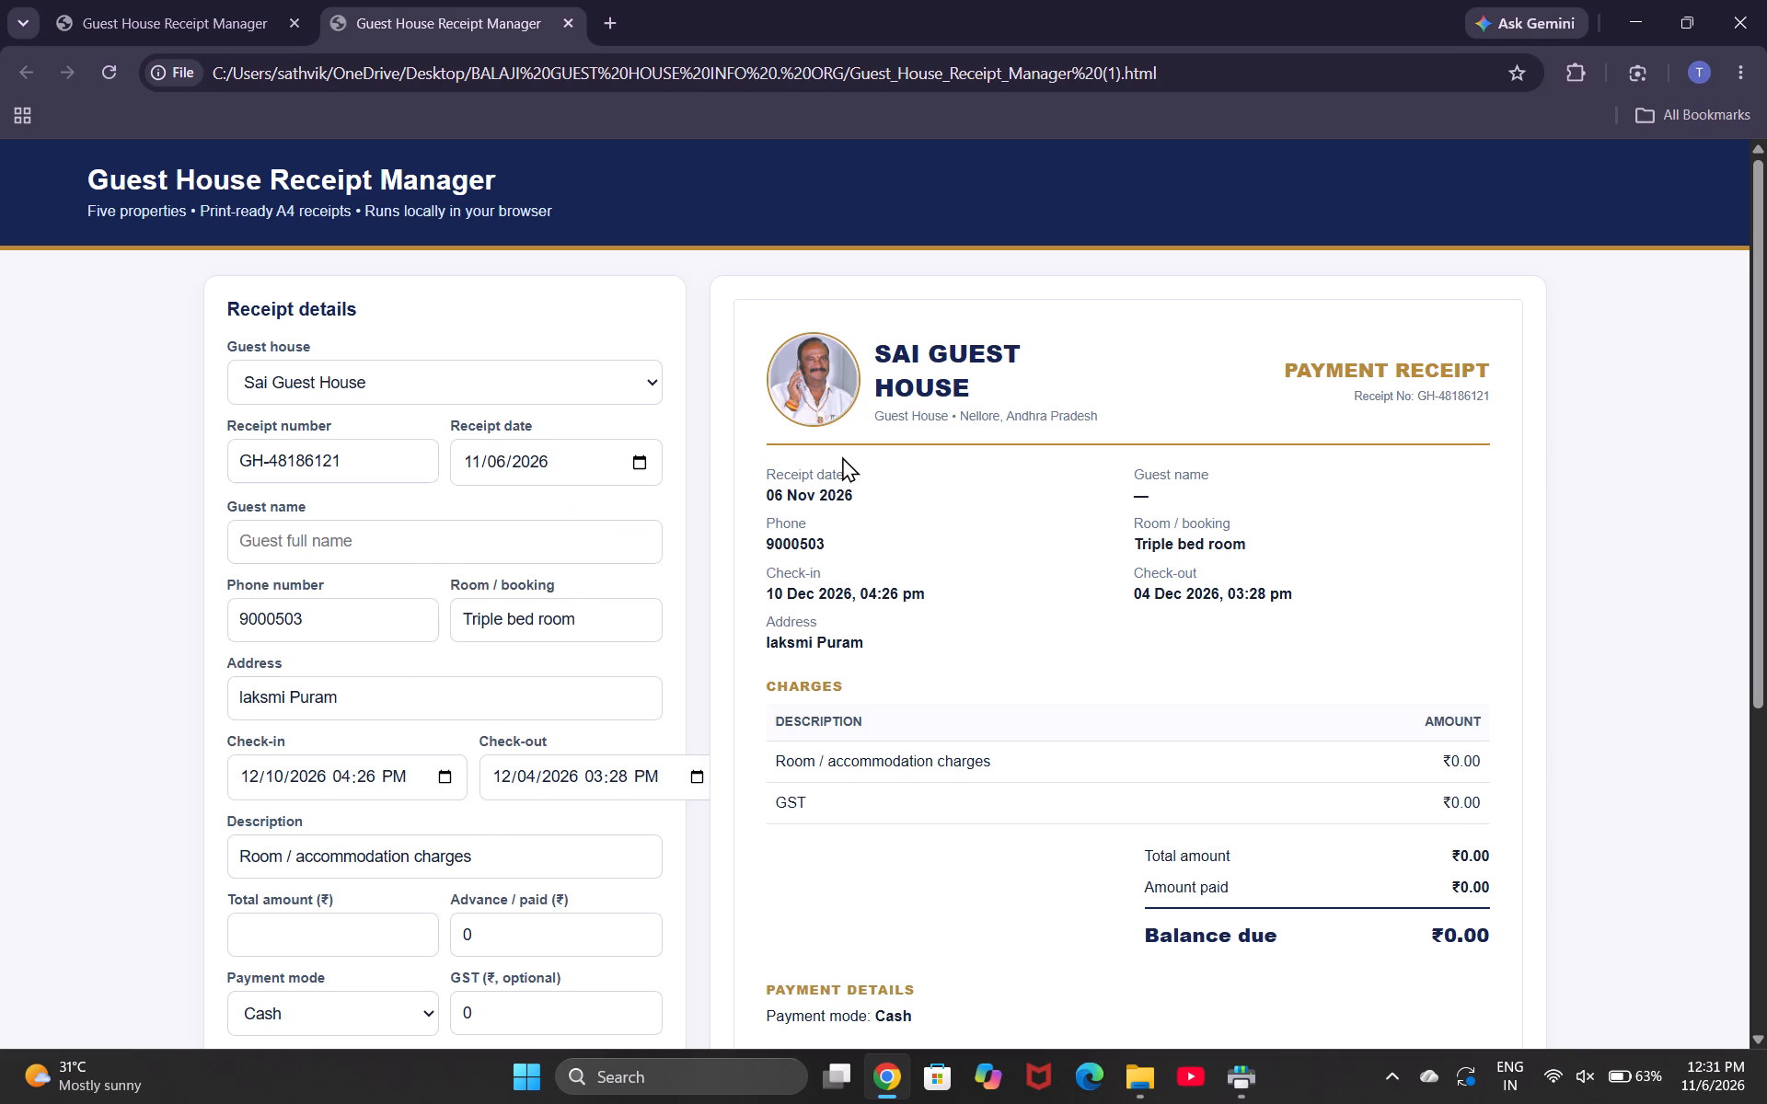
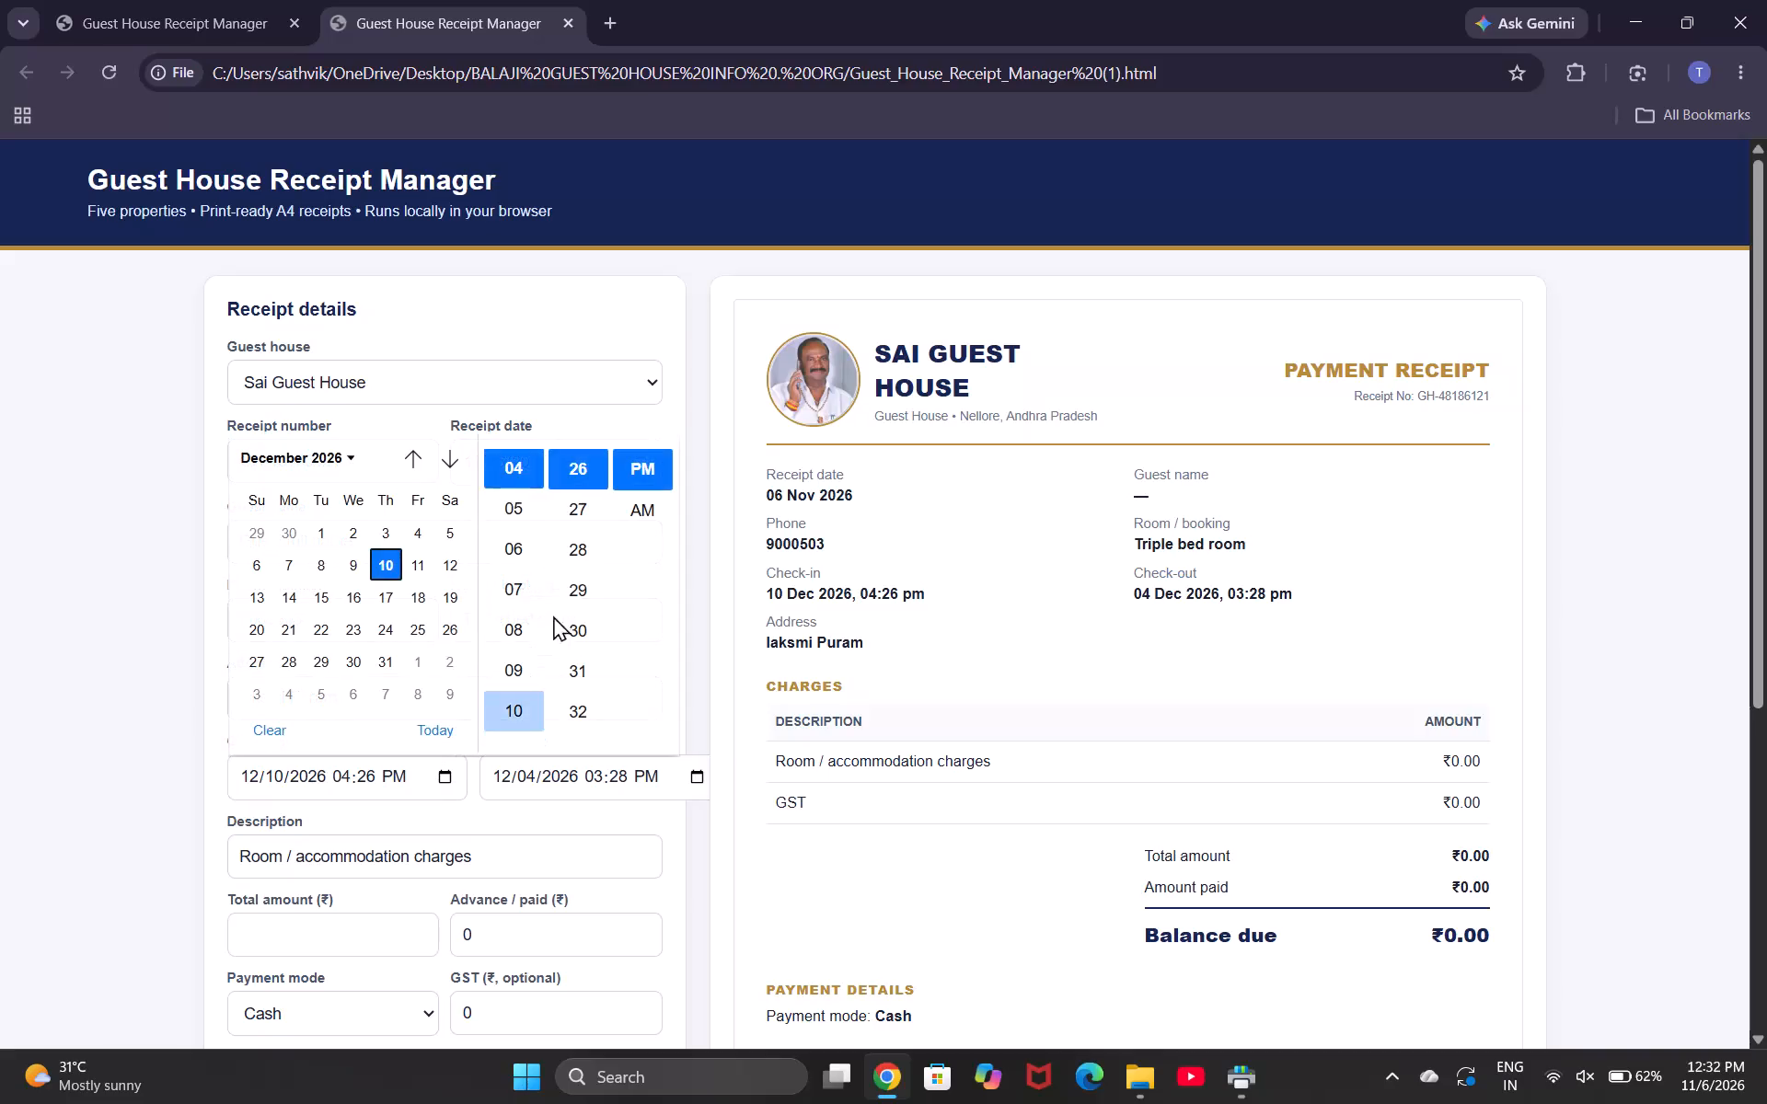
Set the minutes of the Check-in time to 00, making it 04:00 PM, and close the date picker.
scroll(549, 534, up, 2)
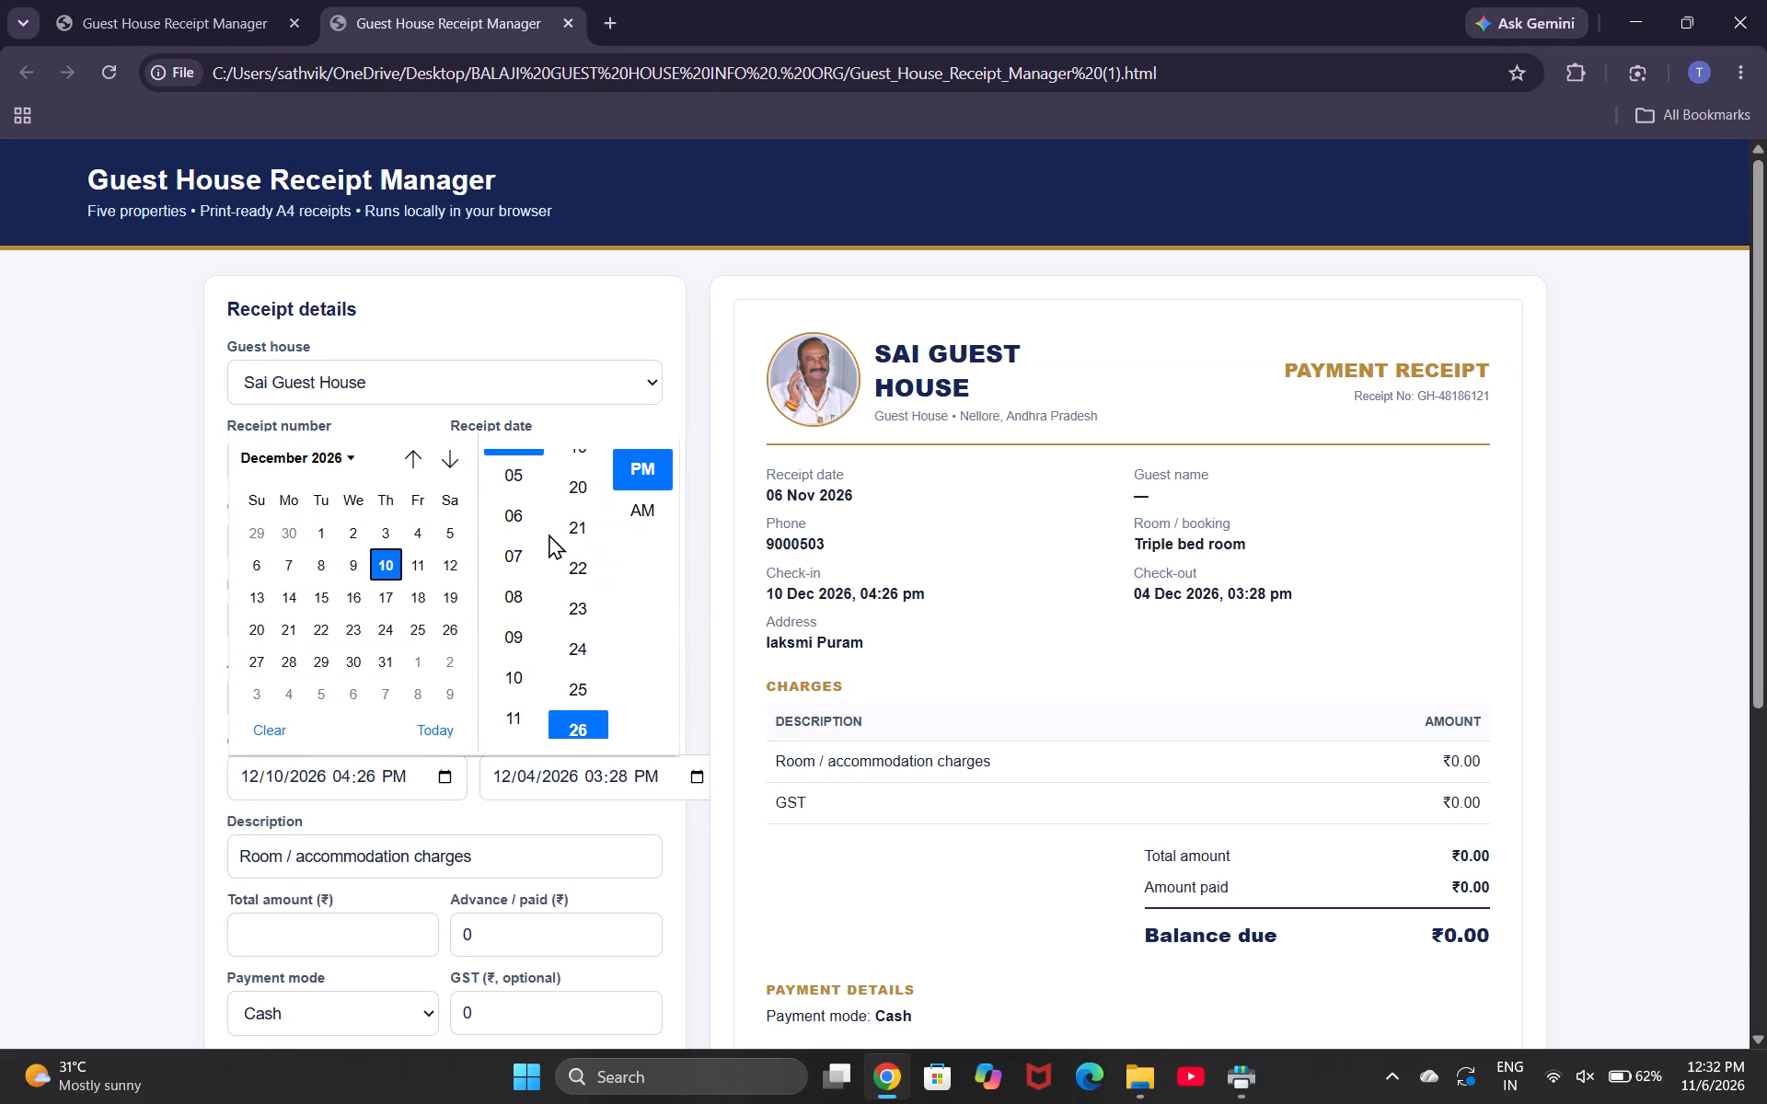
scroll(549, 534, up, 6)
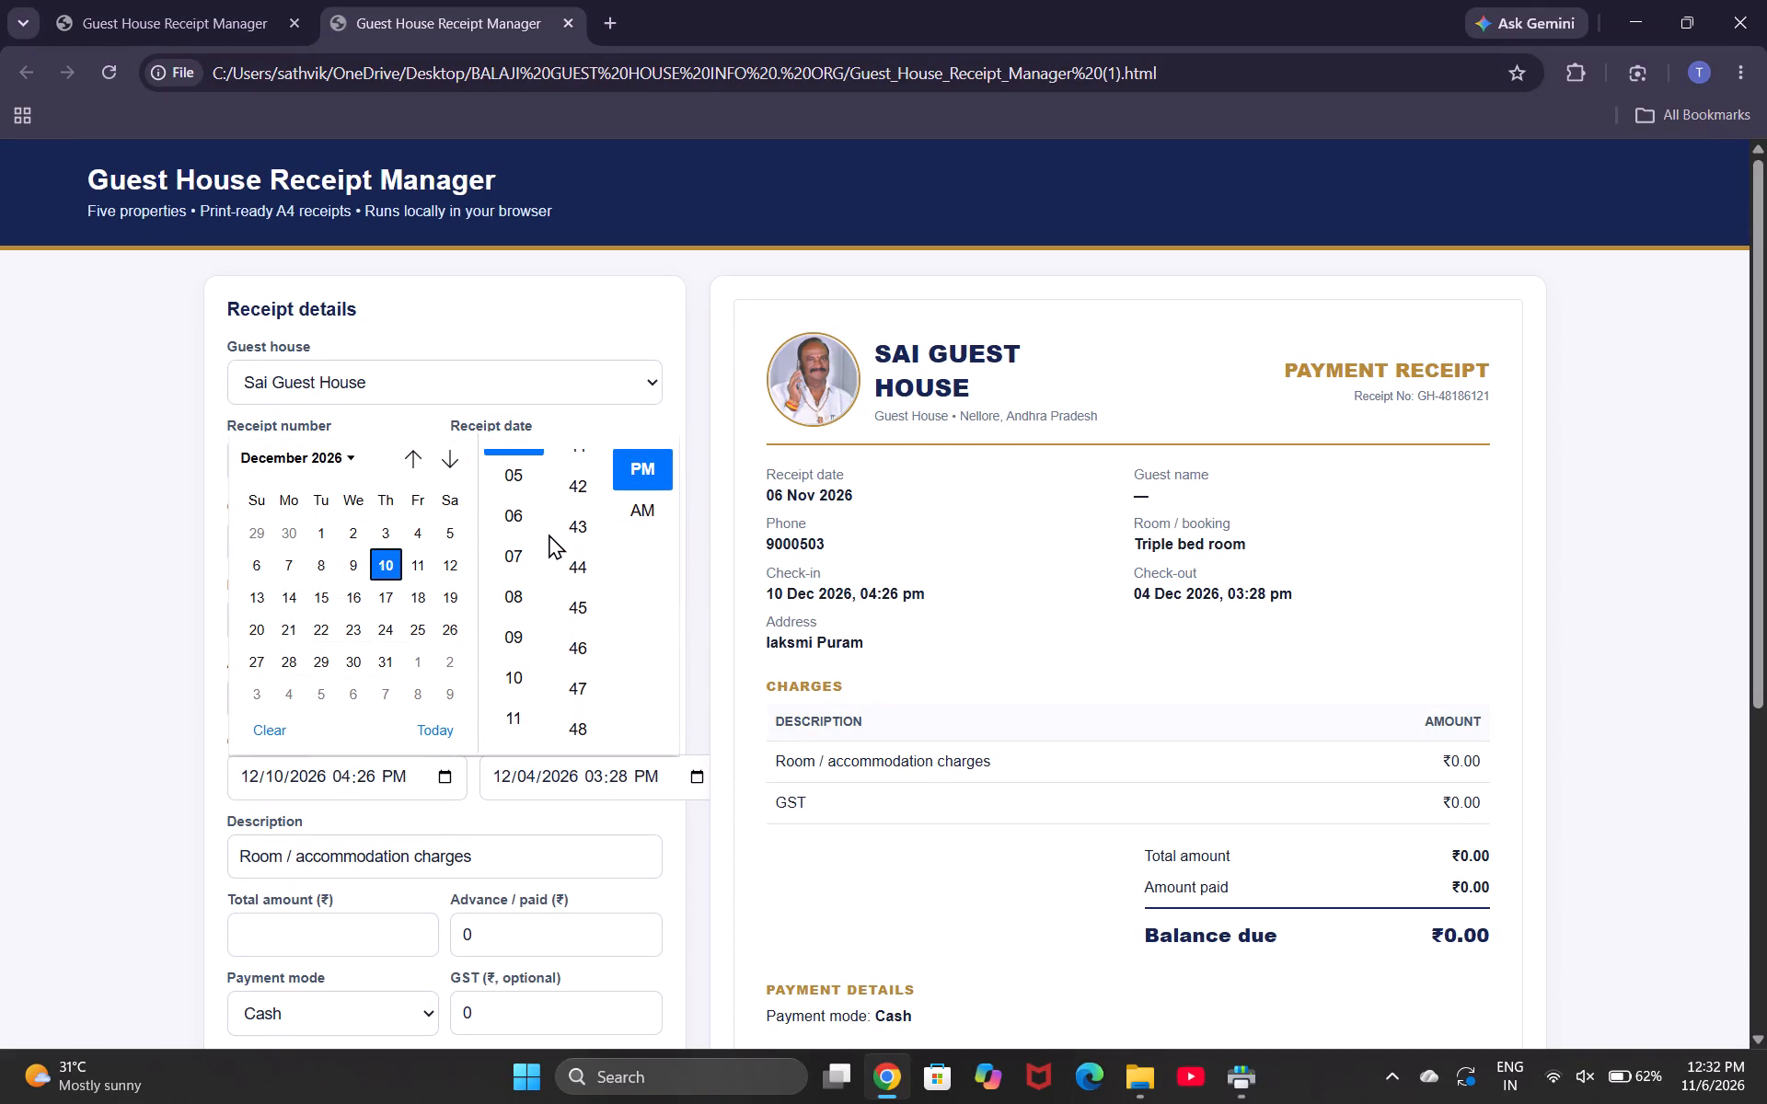
scroll(581, 629, down, 4)
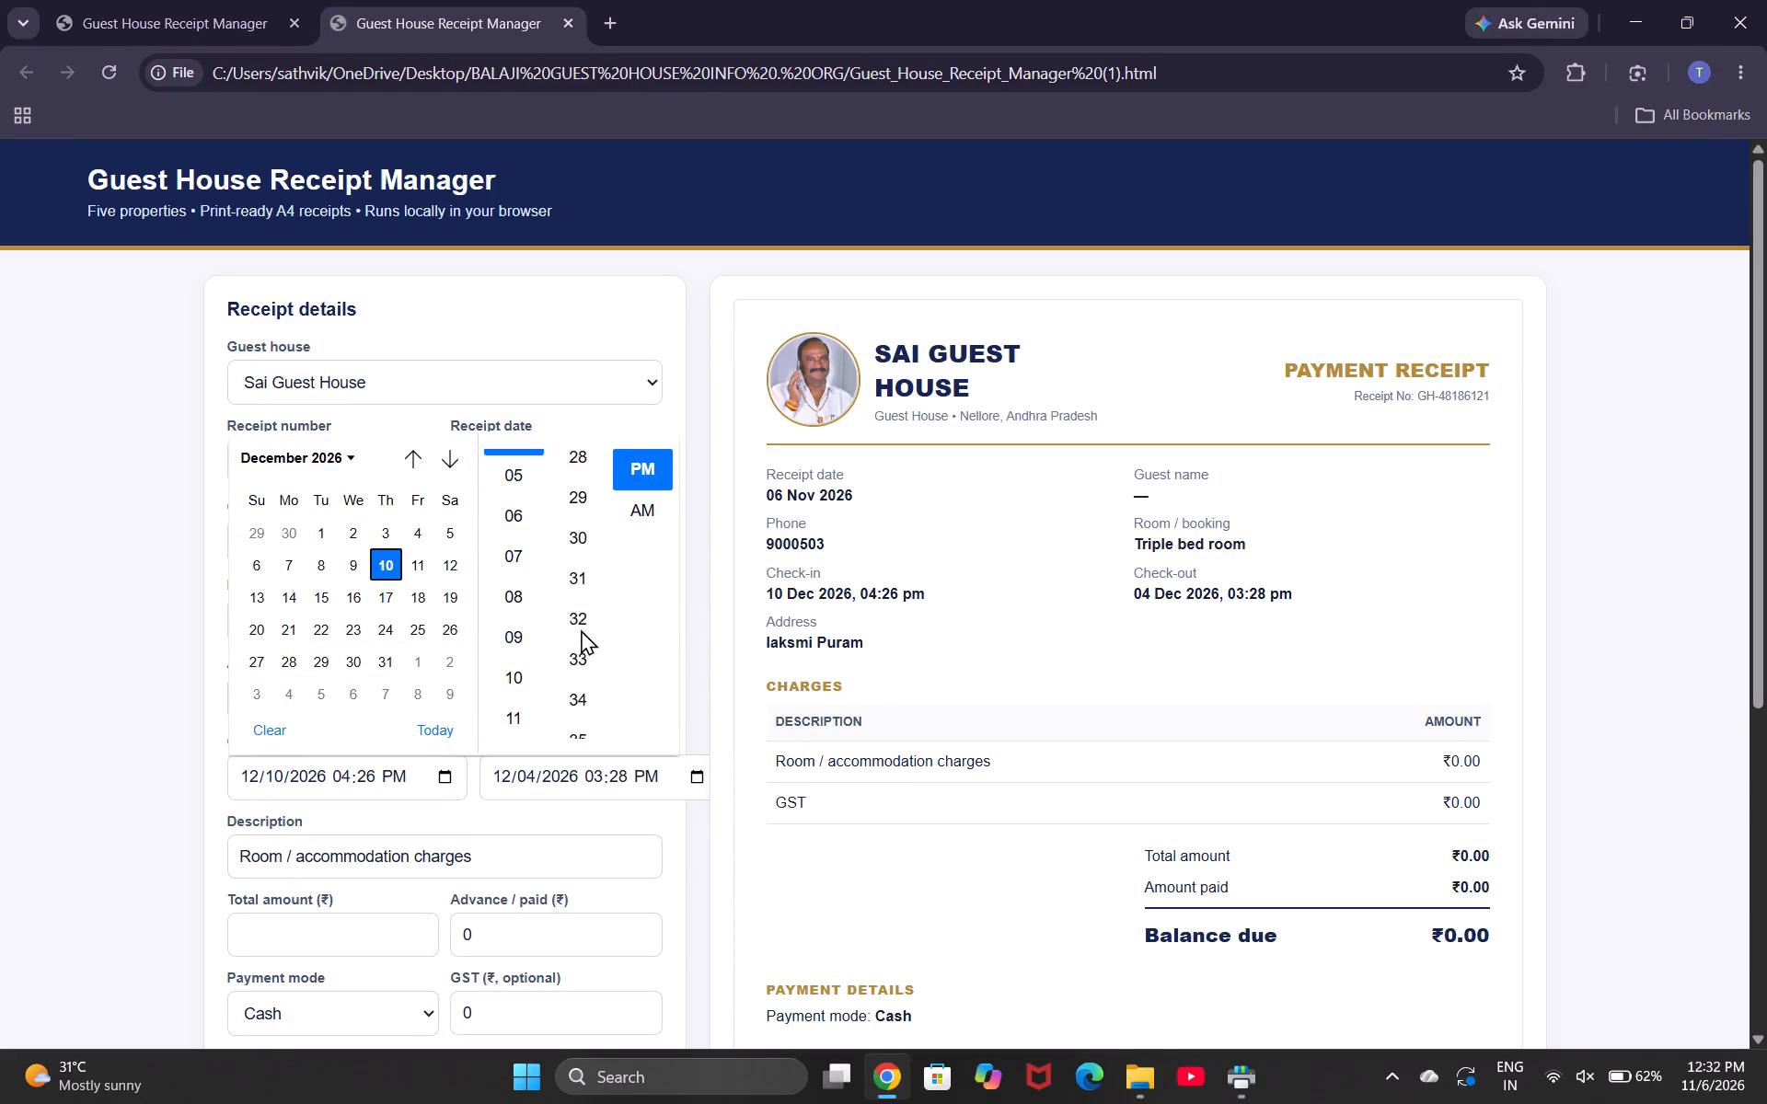
scroll(581, 629, down, 5)
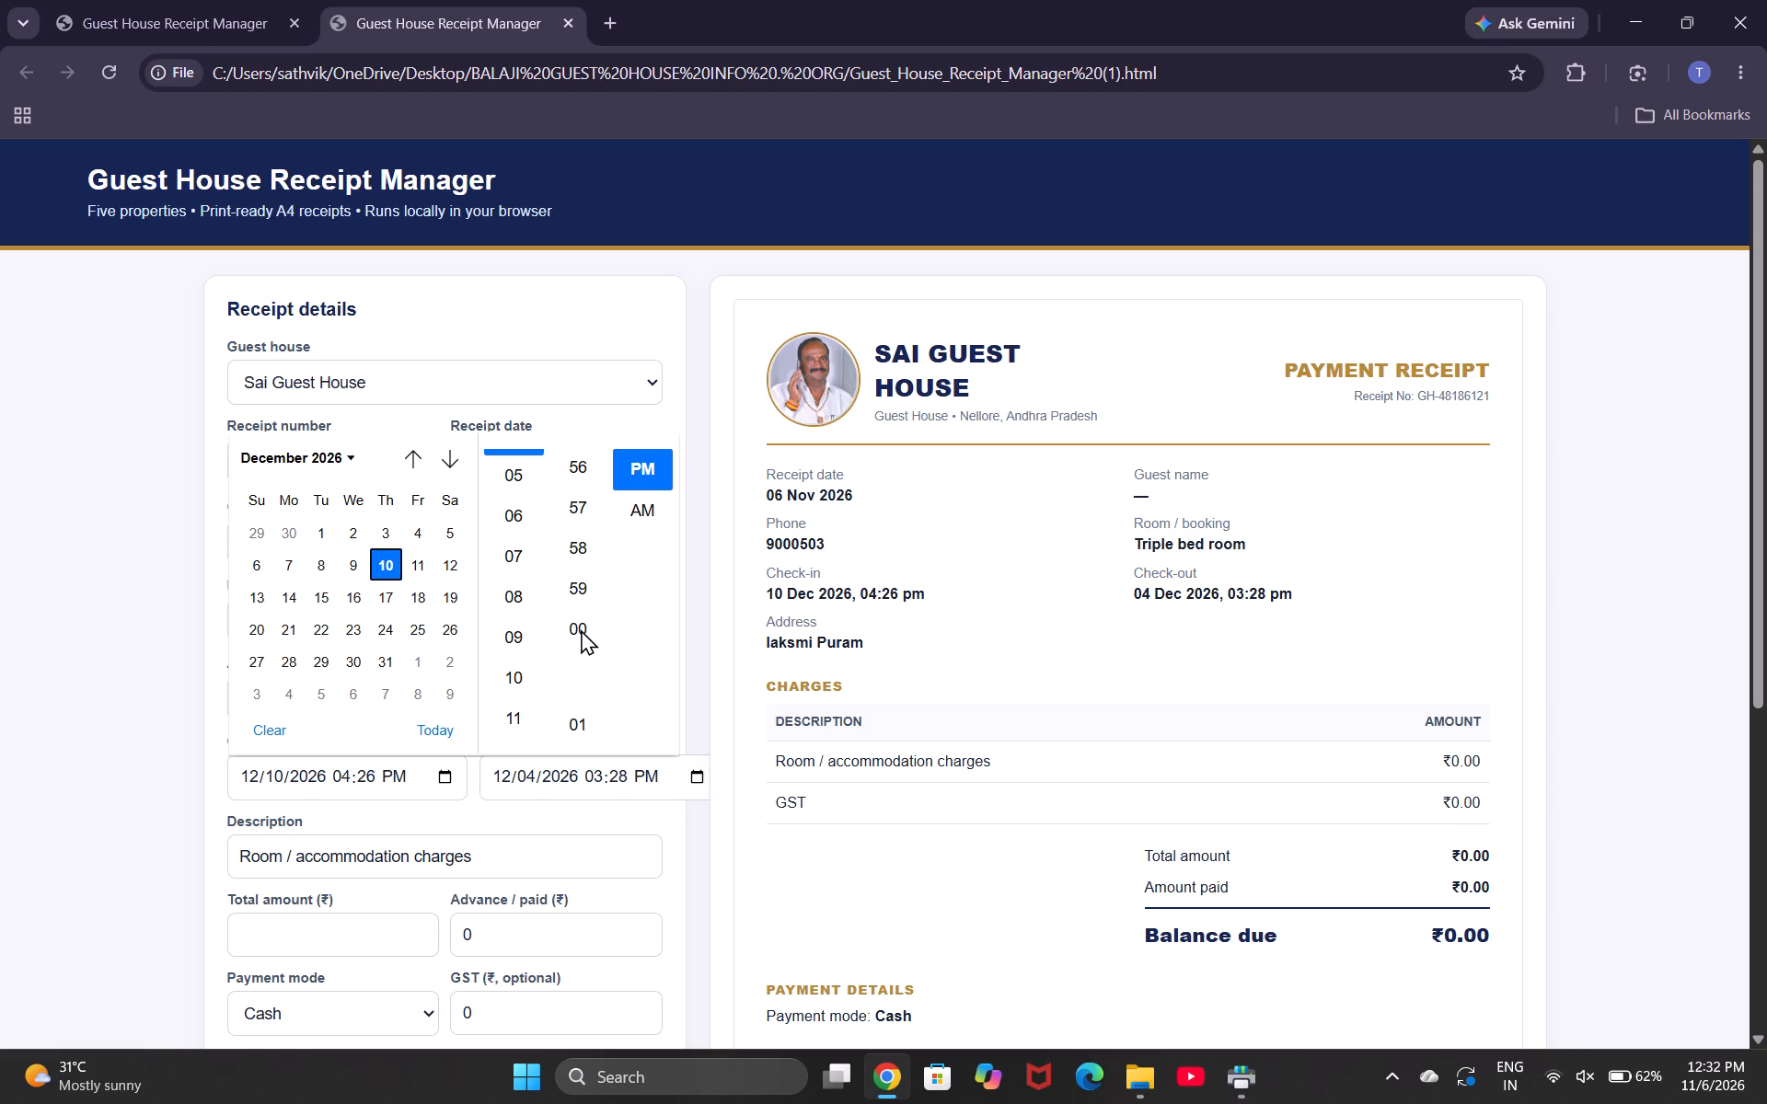
click(576, 633)
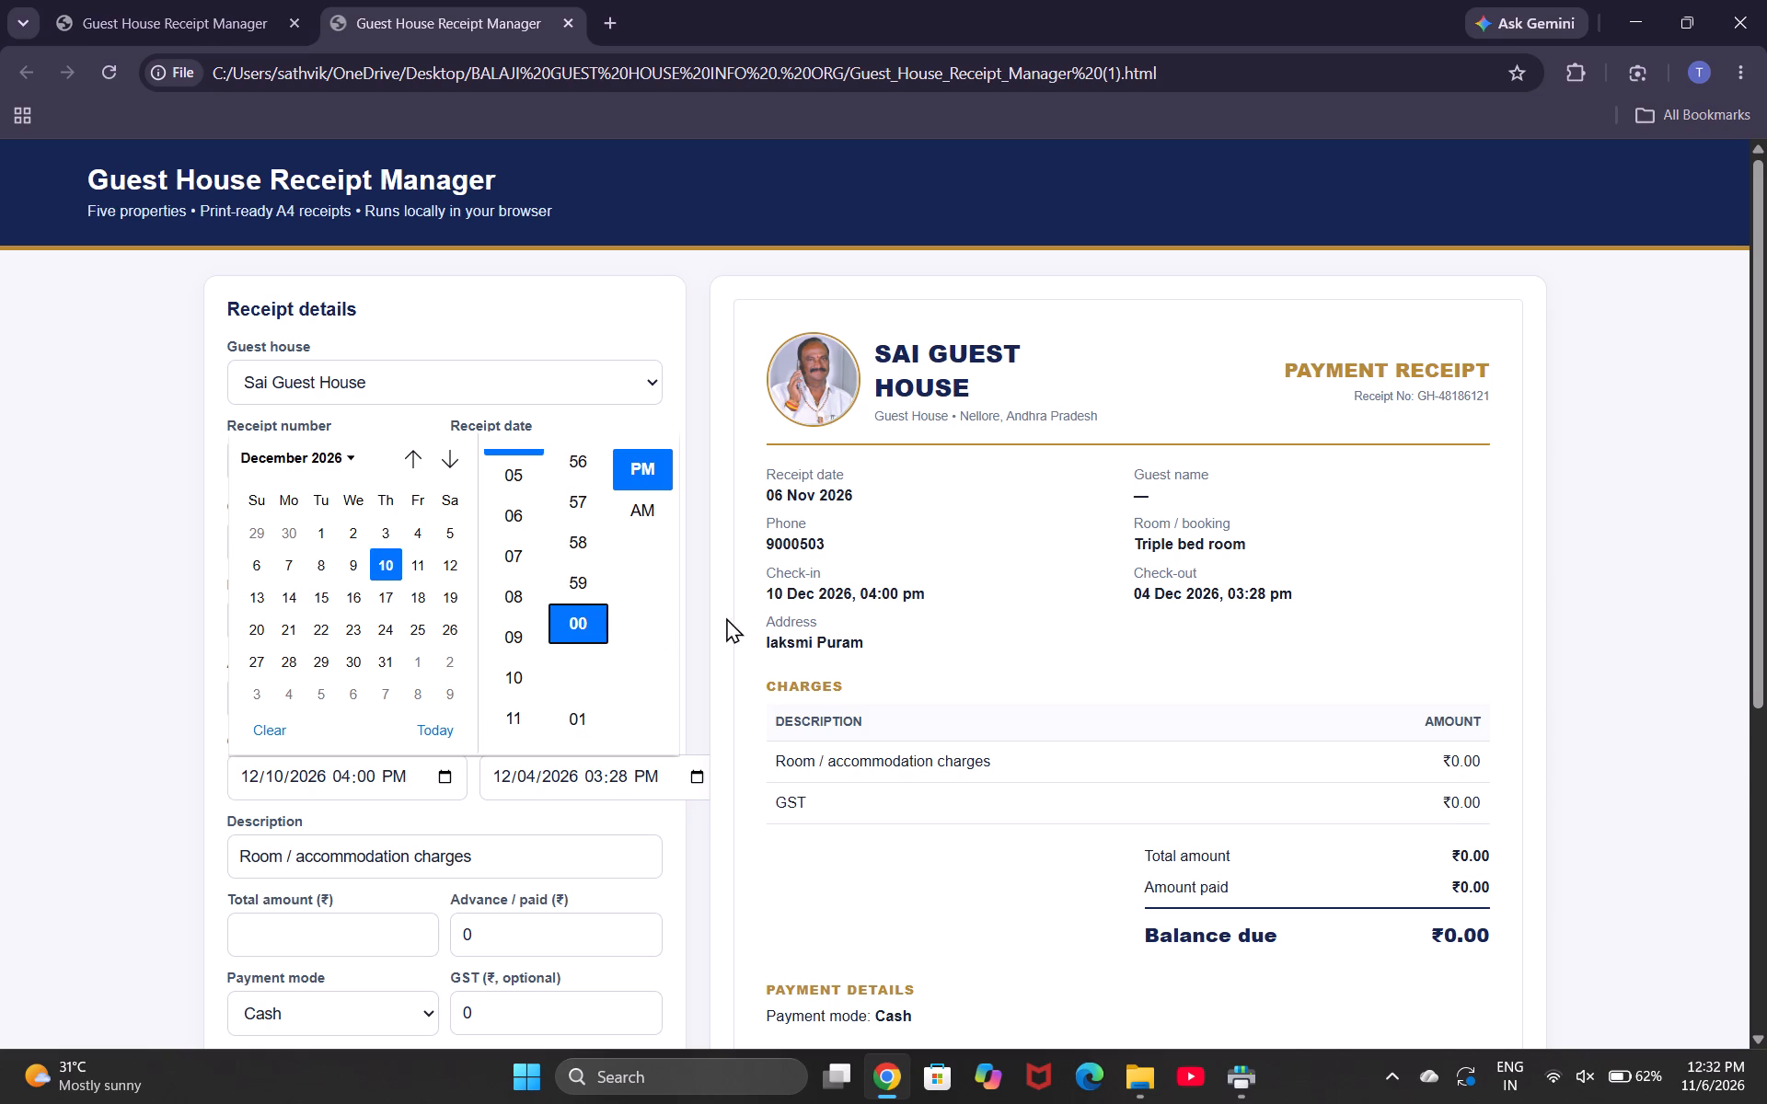
click(852, 596)
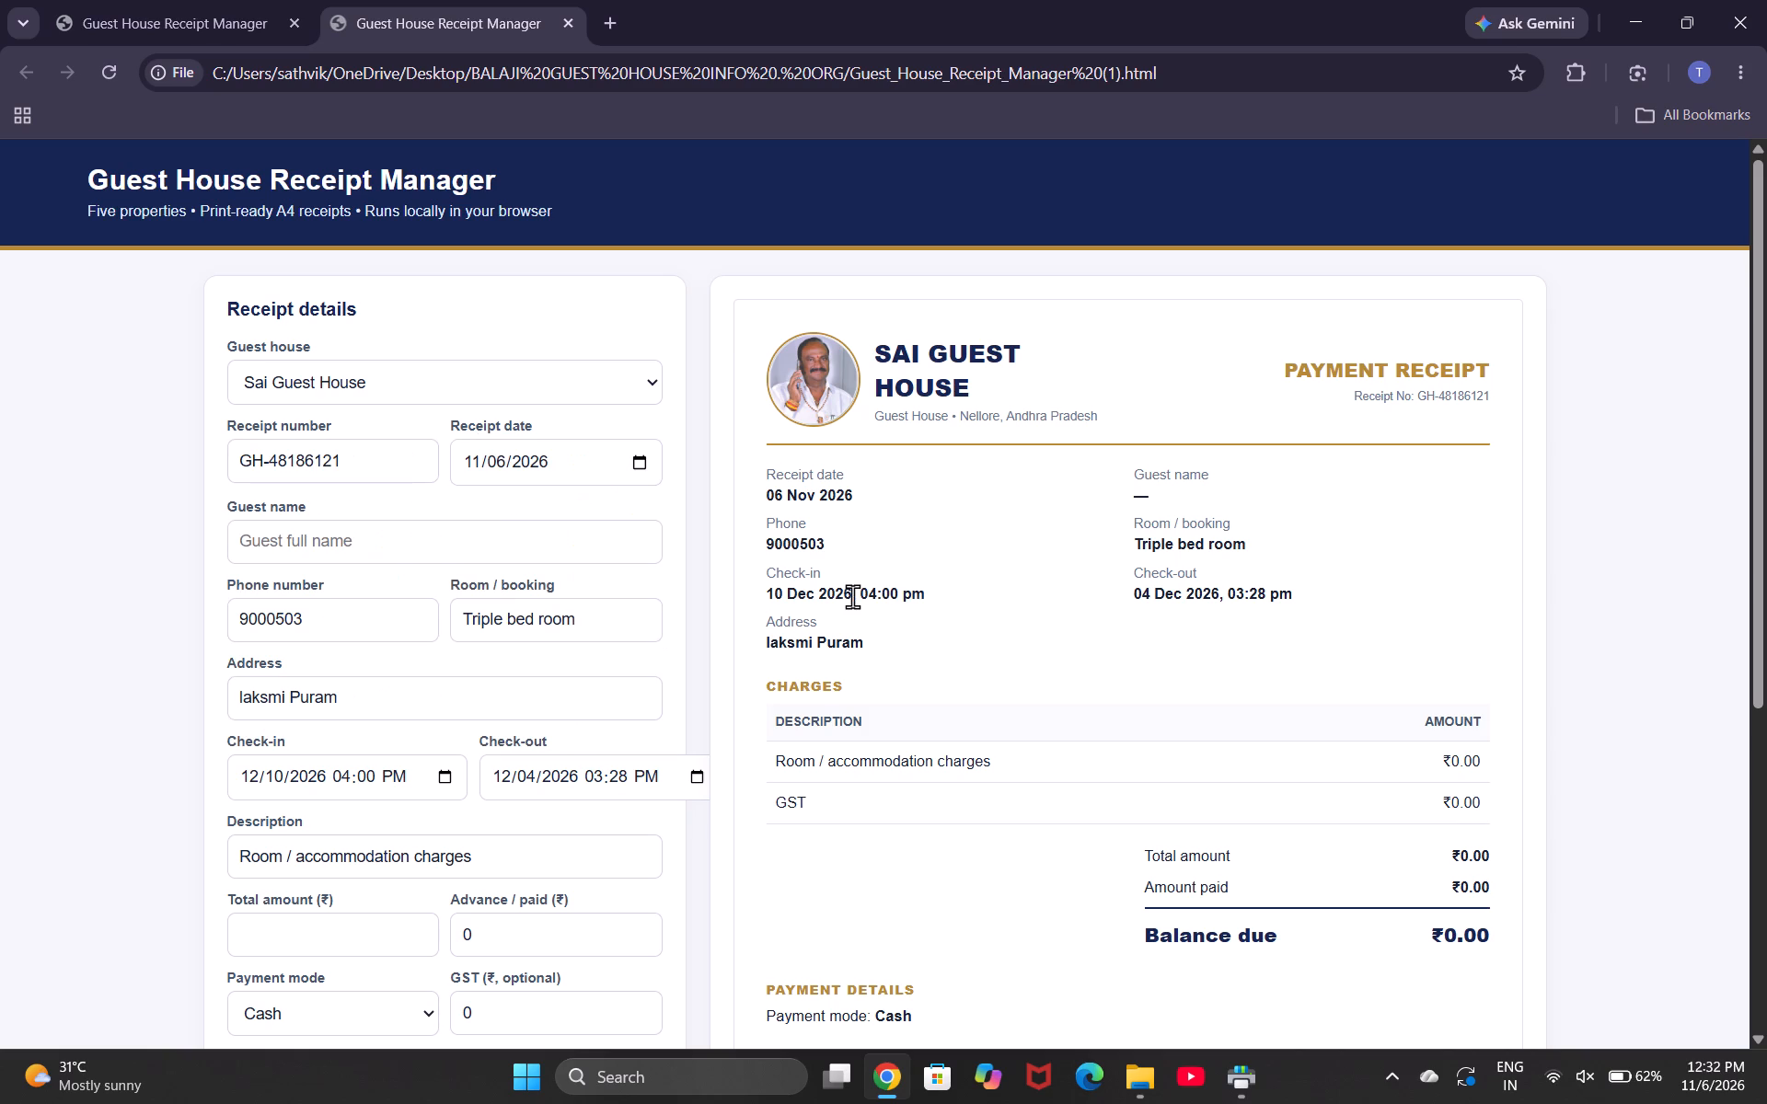
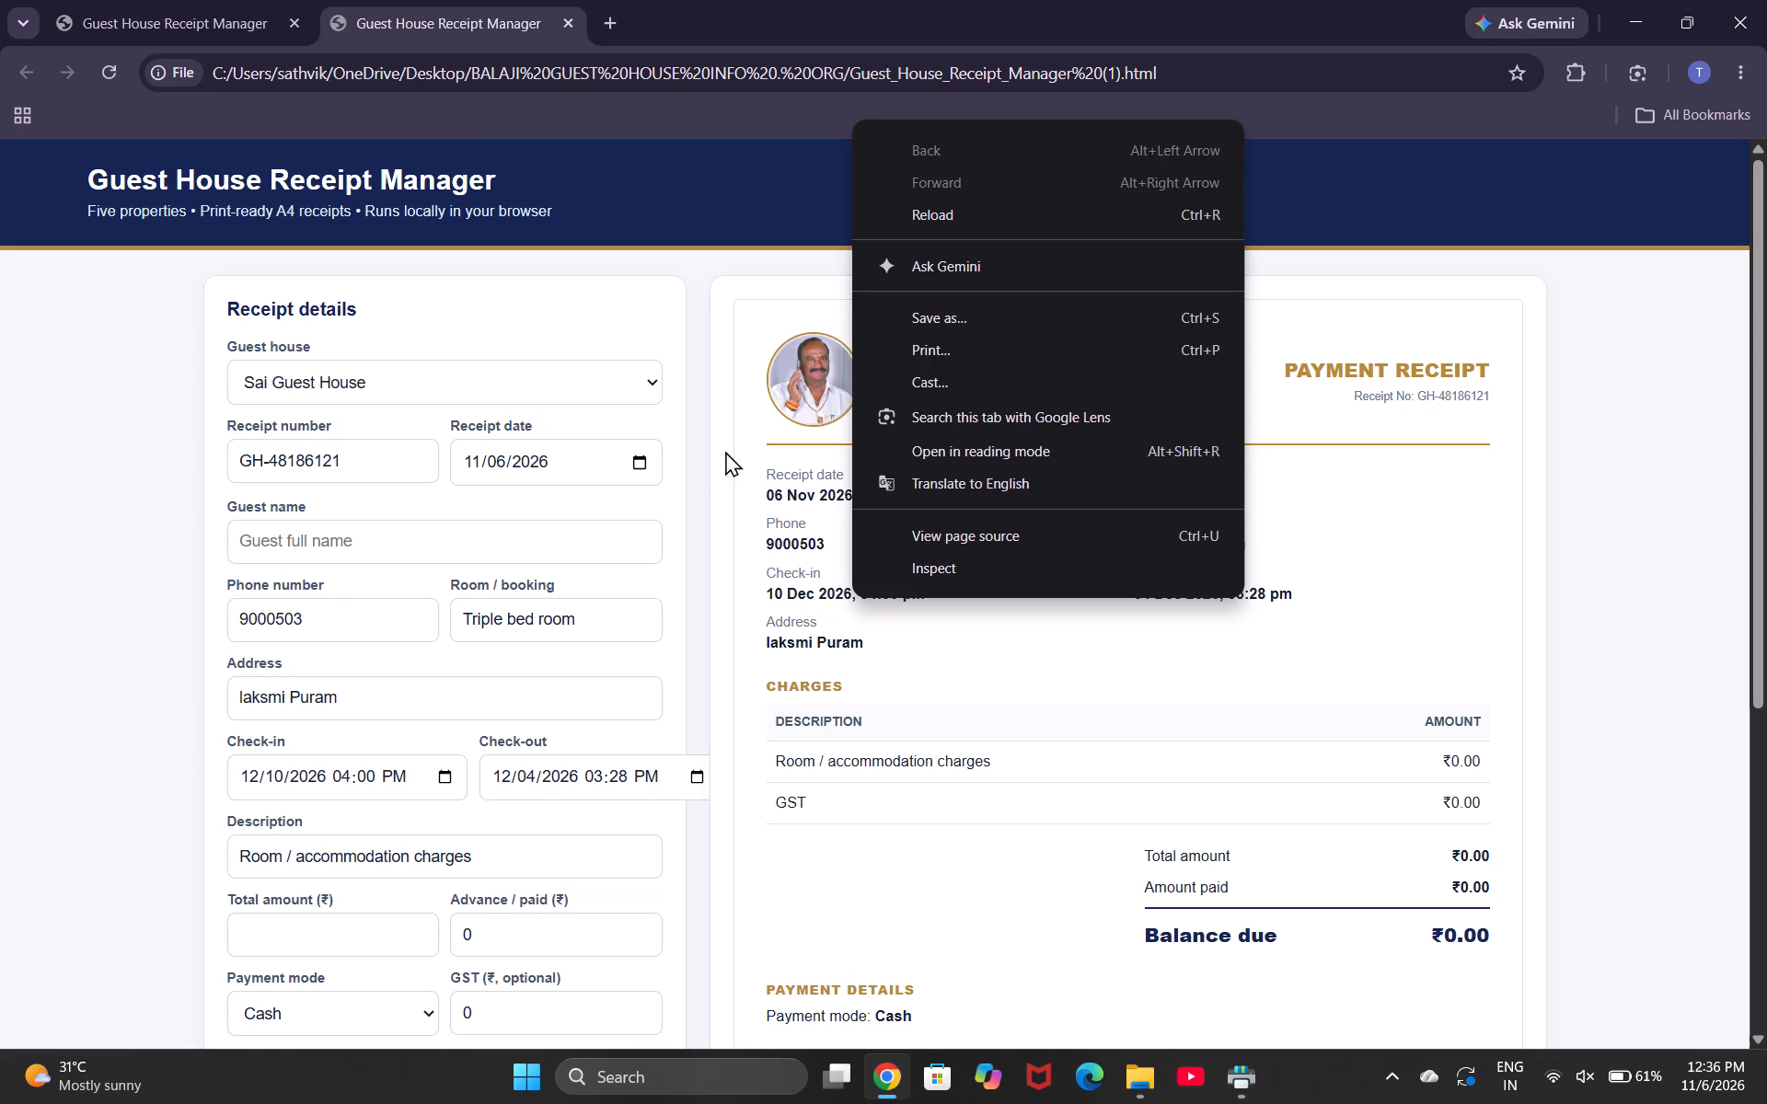
Replace the Room / booking entry with "No 1 & 2".
double_click(543, 612)
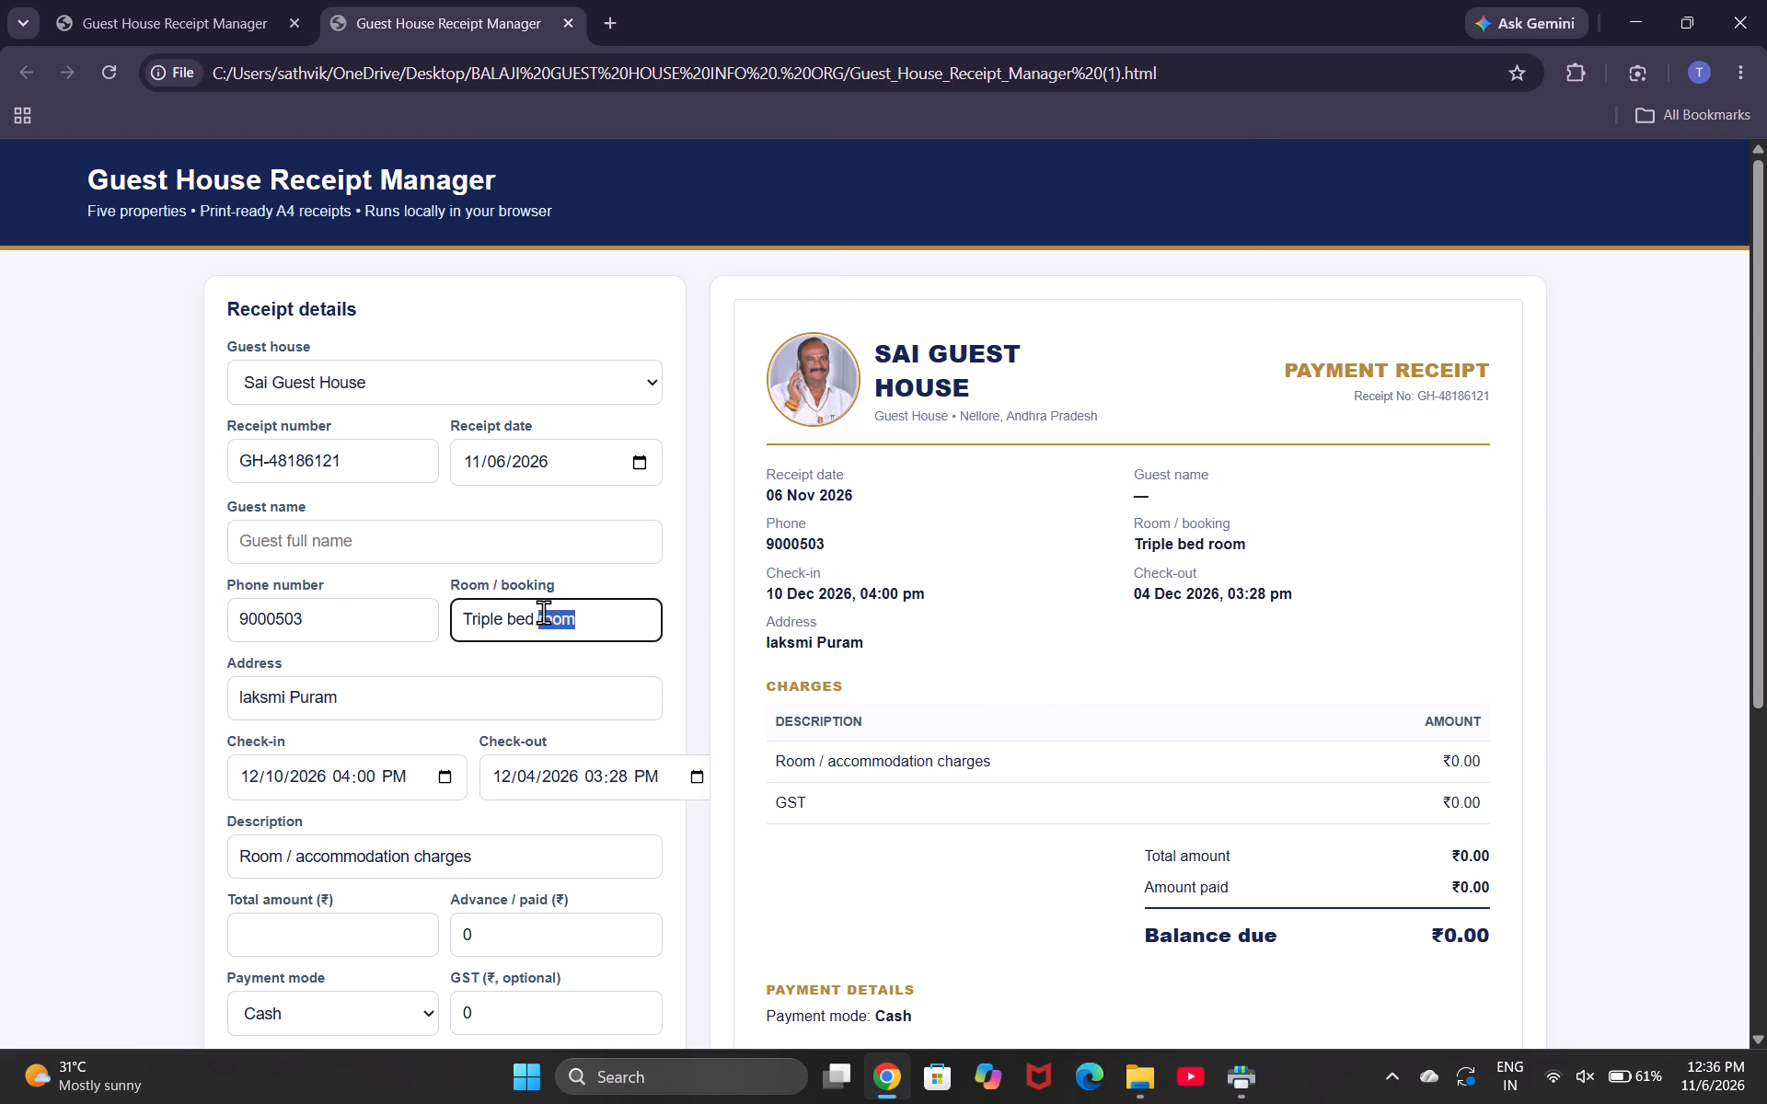
key(backslash)
key(BackSpace)
key(BackSpace)
key(BackSpace)
key(BackSpace)
key(BackSpace)
key(BackSpace)
key(BackSpace)
key(BackSpace)
key(BackSpace)
key(BackSpace)
key(BackSpace)
key(BackSpace)
key(BackSpace)
key(BackSpace)
key(BackSpace)
key(BackSpace)
key(BackSpace)
key(BackSpace)
key(BackSpace)
key(BackSpace)
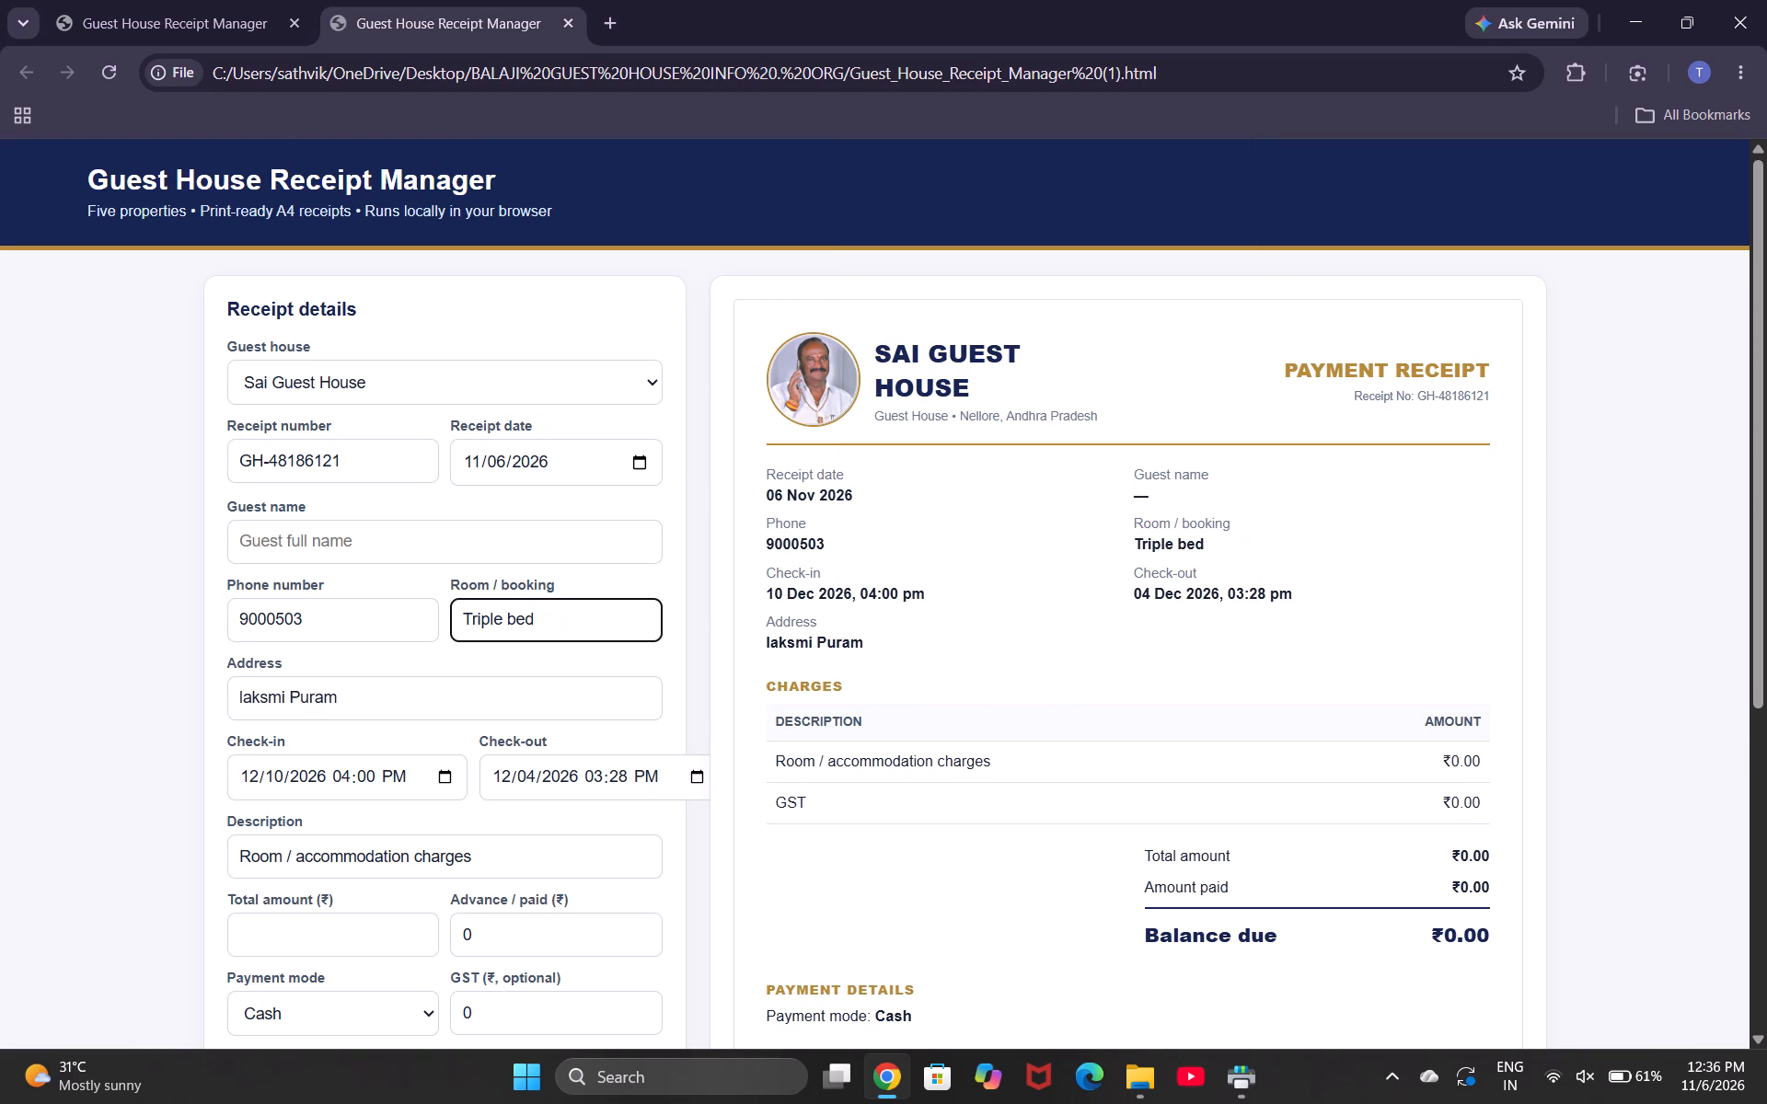
text(no 1)
key(space)
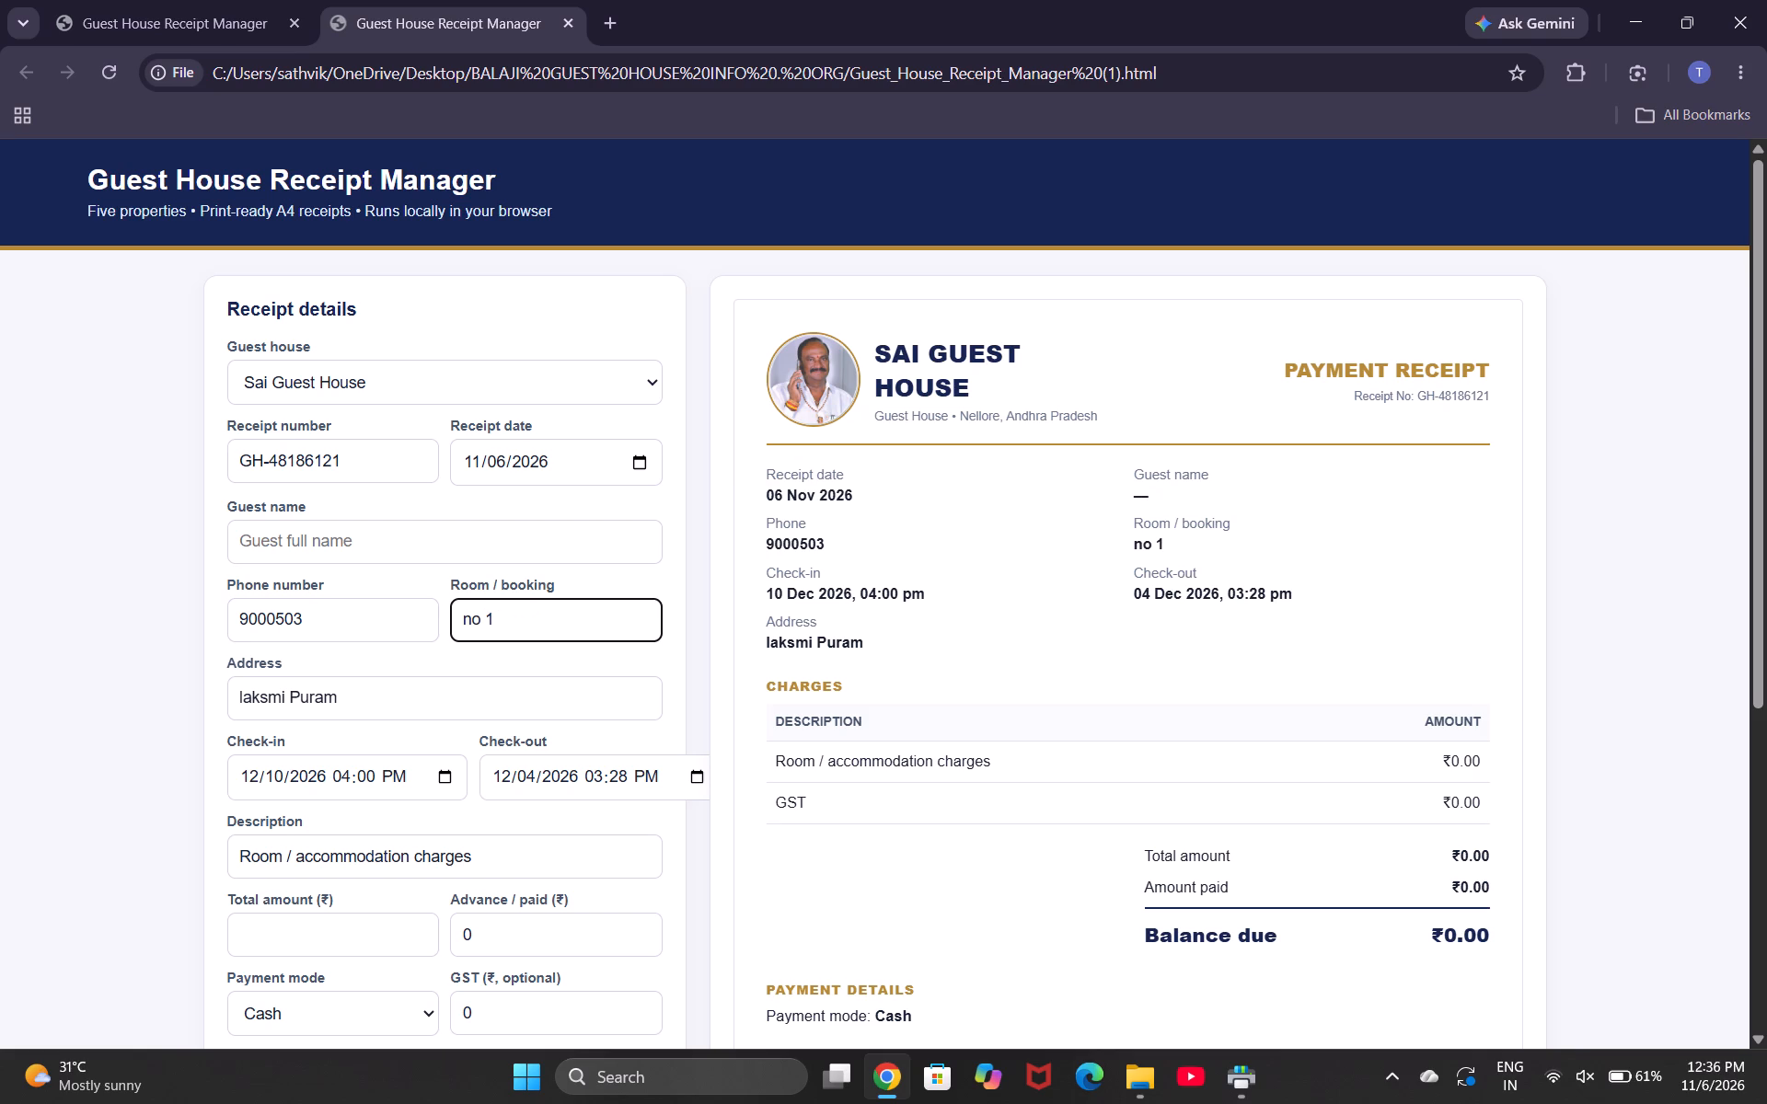
text(&)
key(space)
key(2)
click(471, 624)
key(BackSpace)
key(shift+n)
Correct and complete the guest's number in the Phone number field.
click(409, 611)
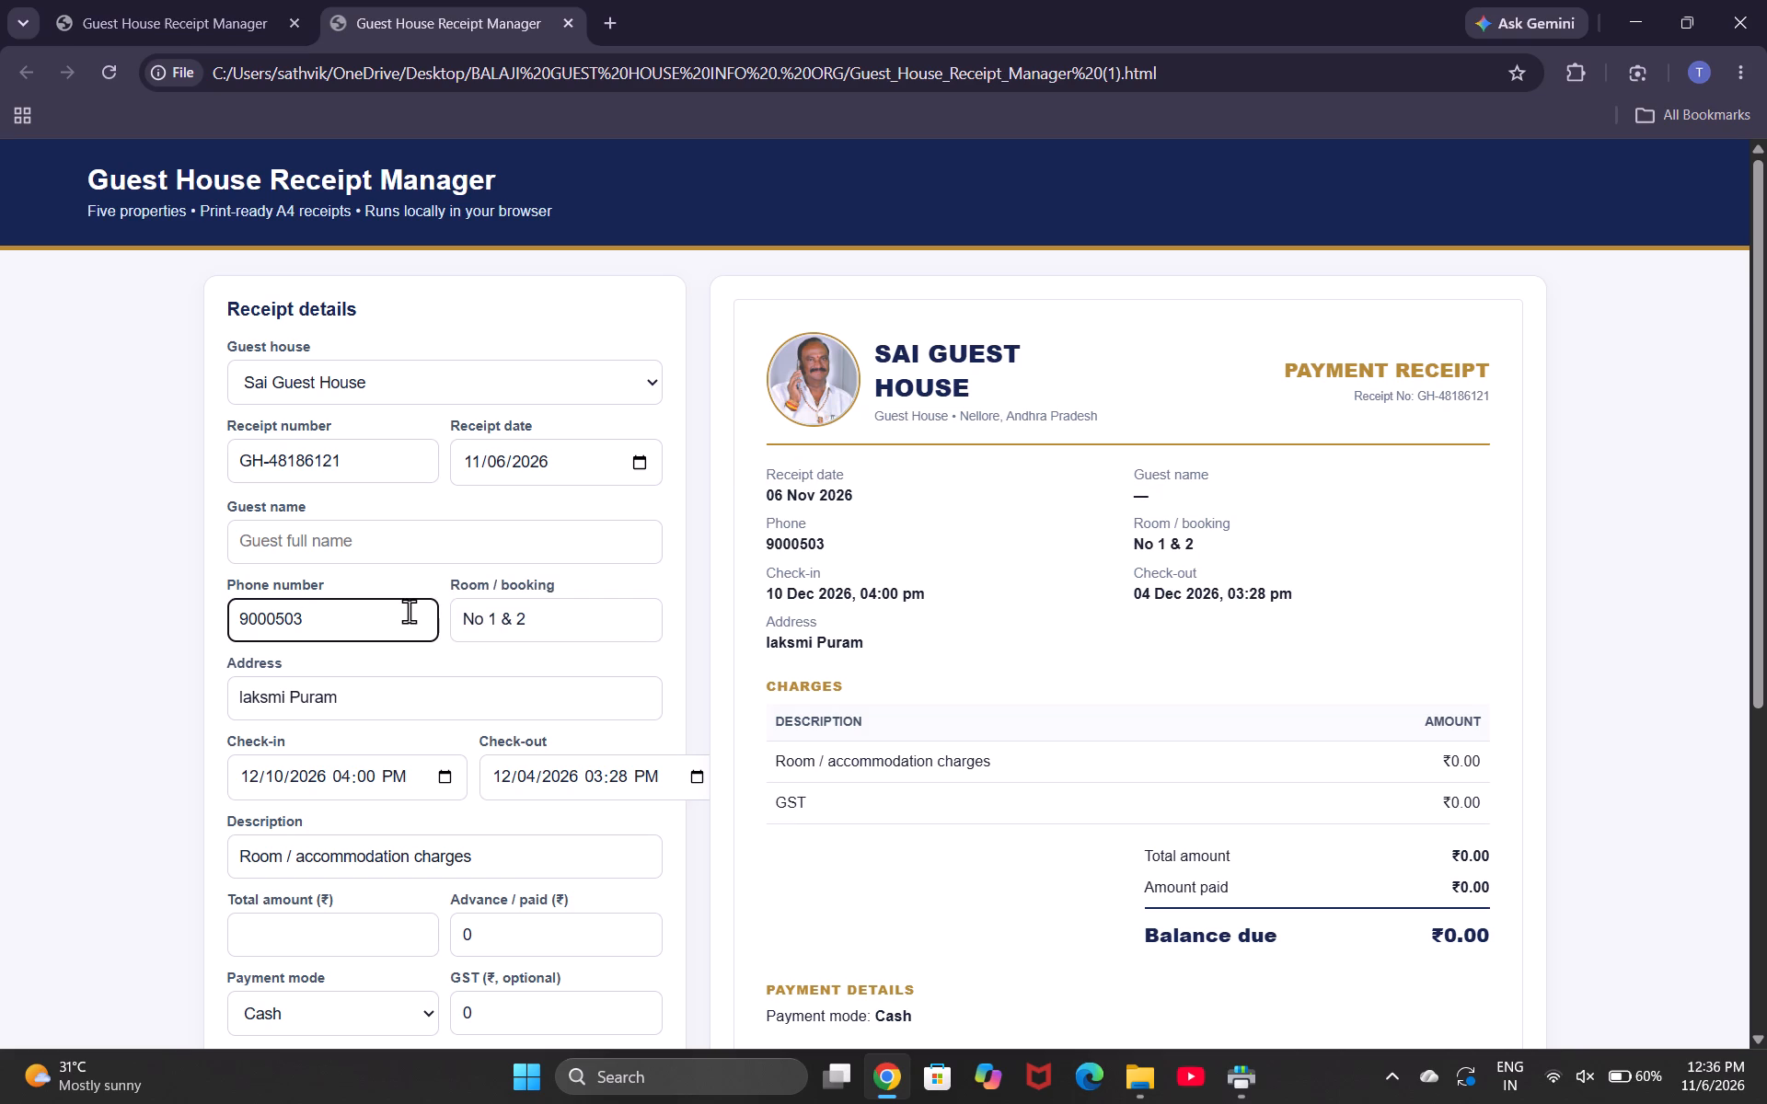
key(BackSpace)
key(BackSpace)
key(BackSpace)
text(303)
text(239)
Set the Check-out to December 11, 2026 at 03:00 PM and close the date picker.
click(690, 770)
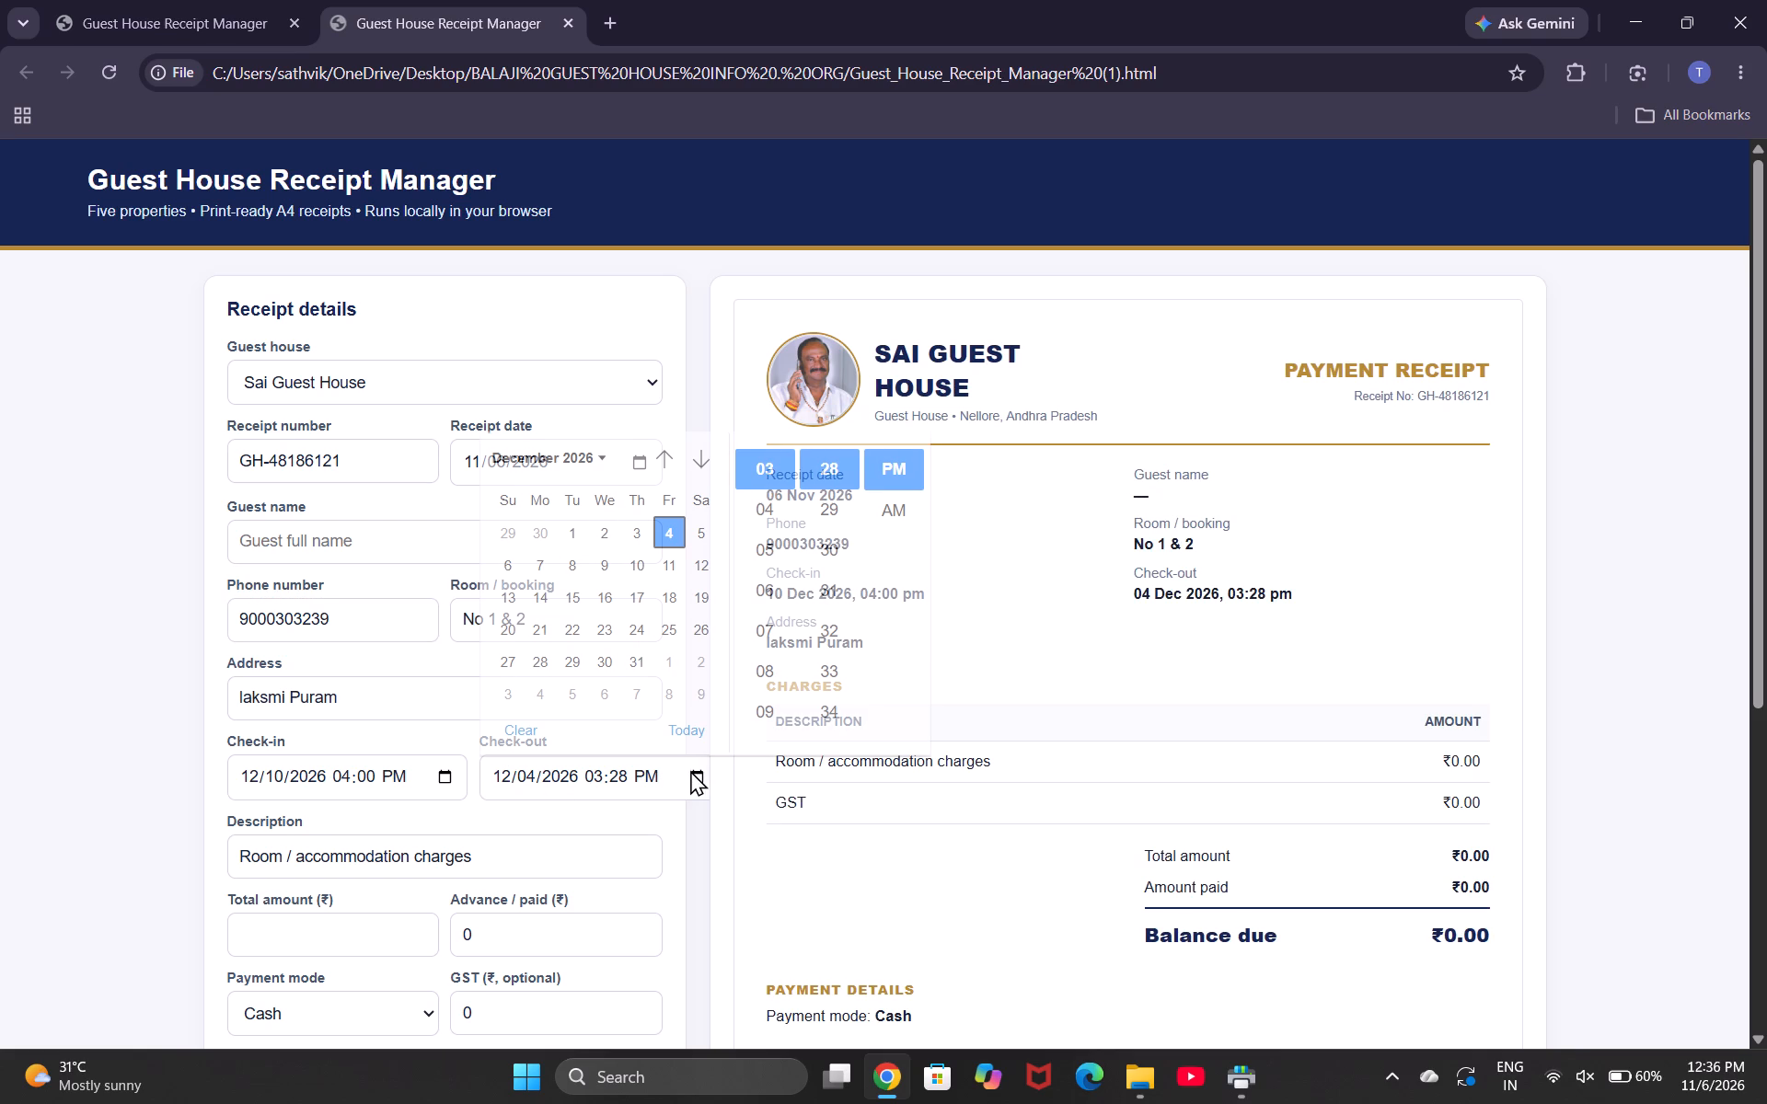
click(673, 562)
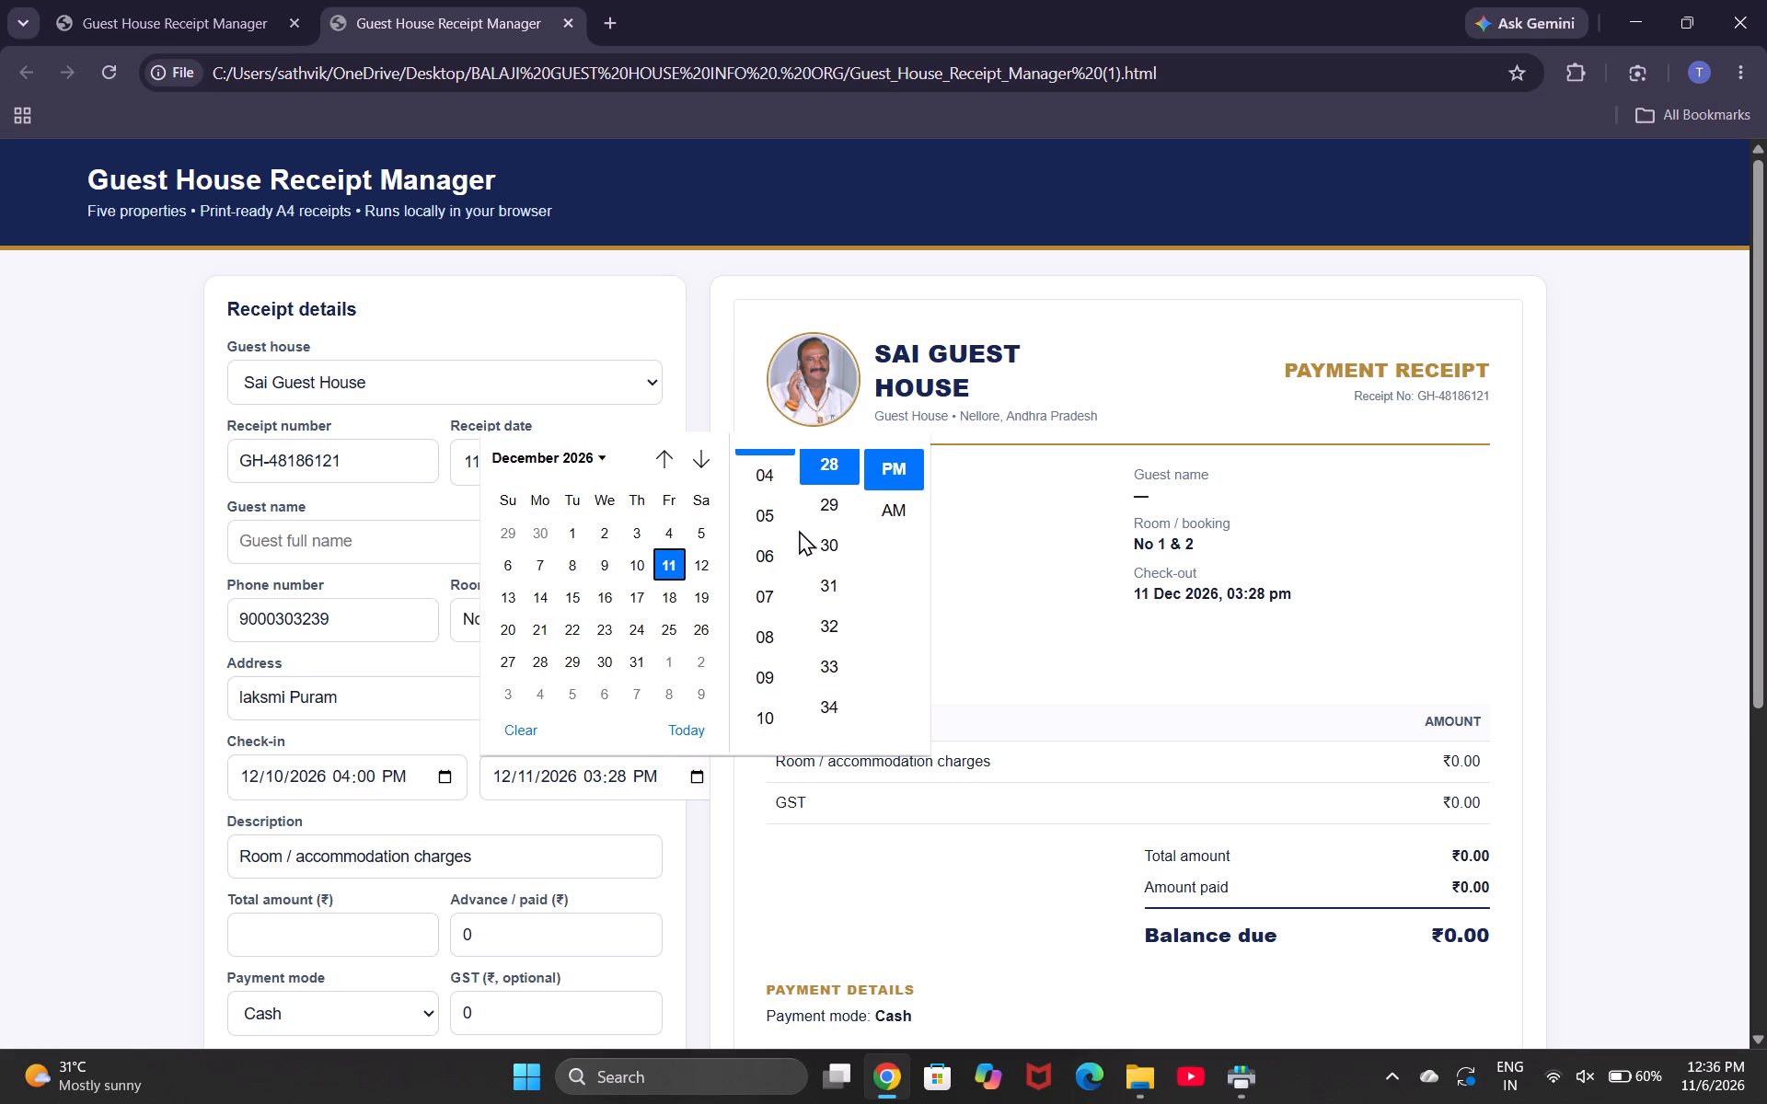
scroll(774, 521, up, 1)
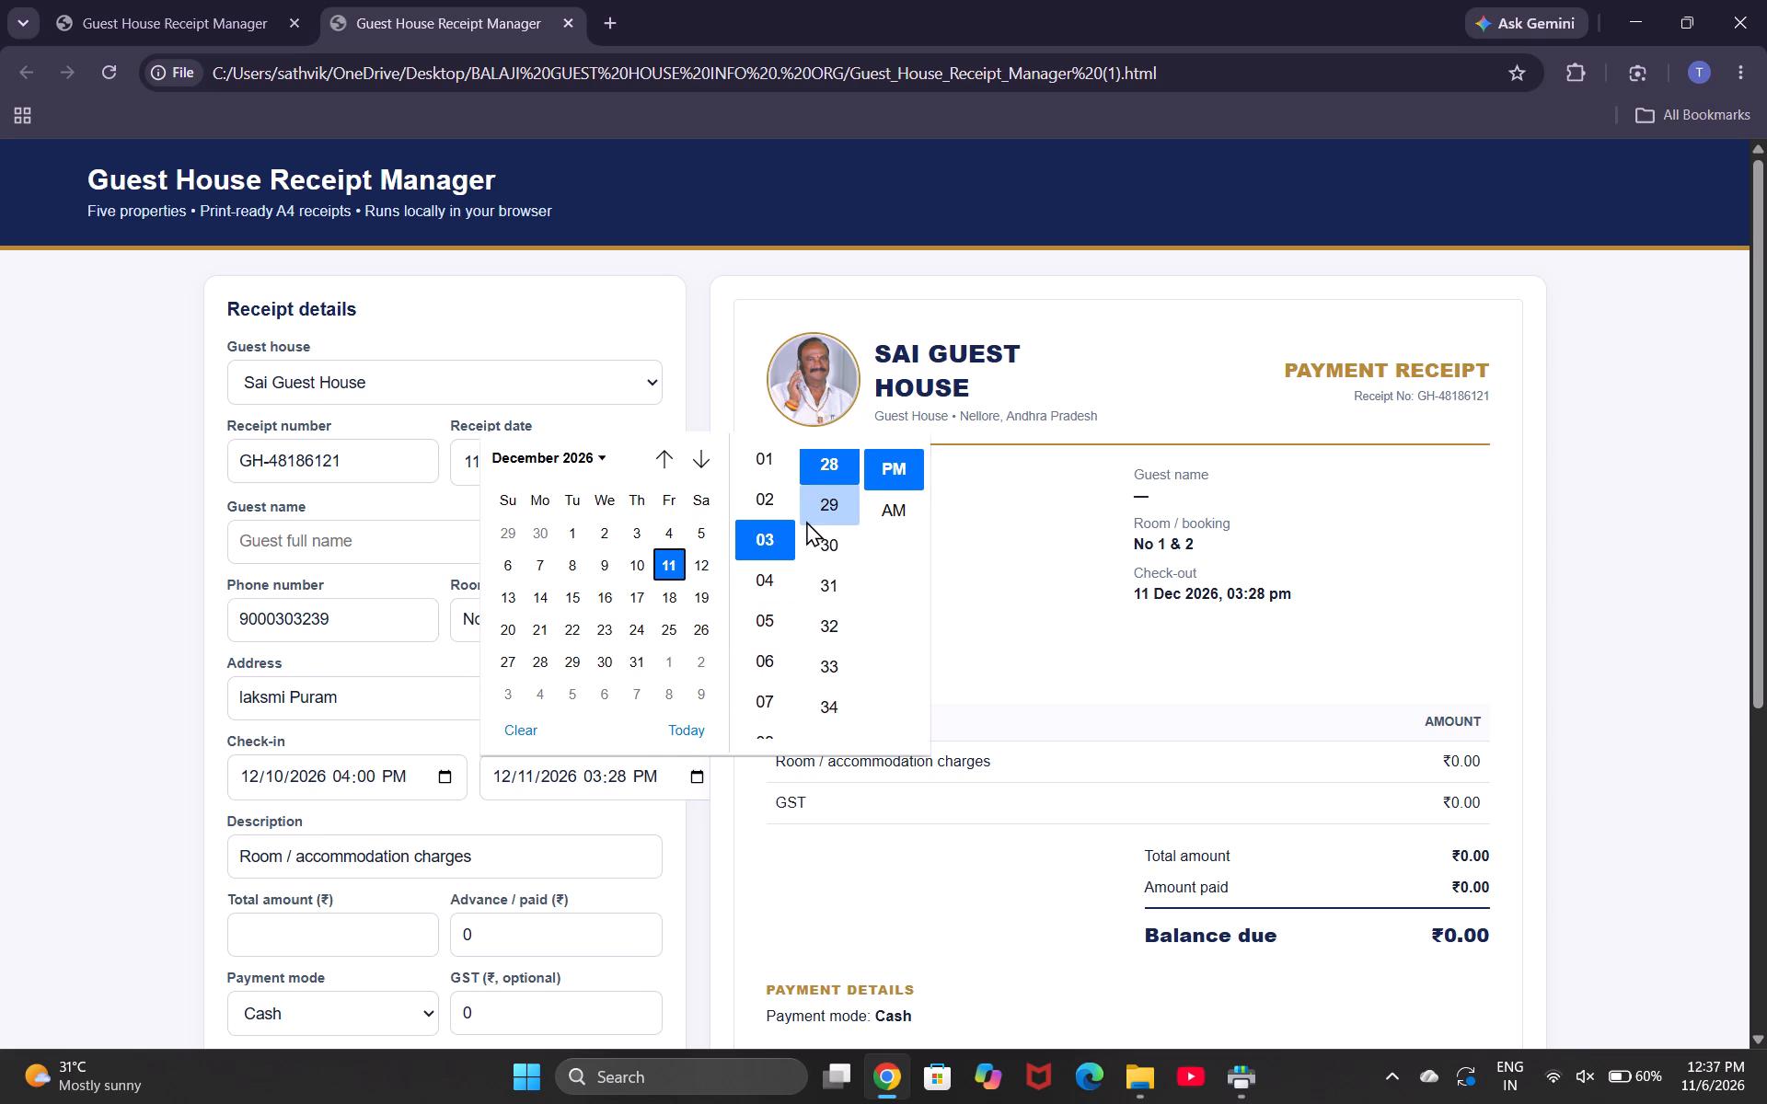
scroll(806, 521, up, 7)
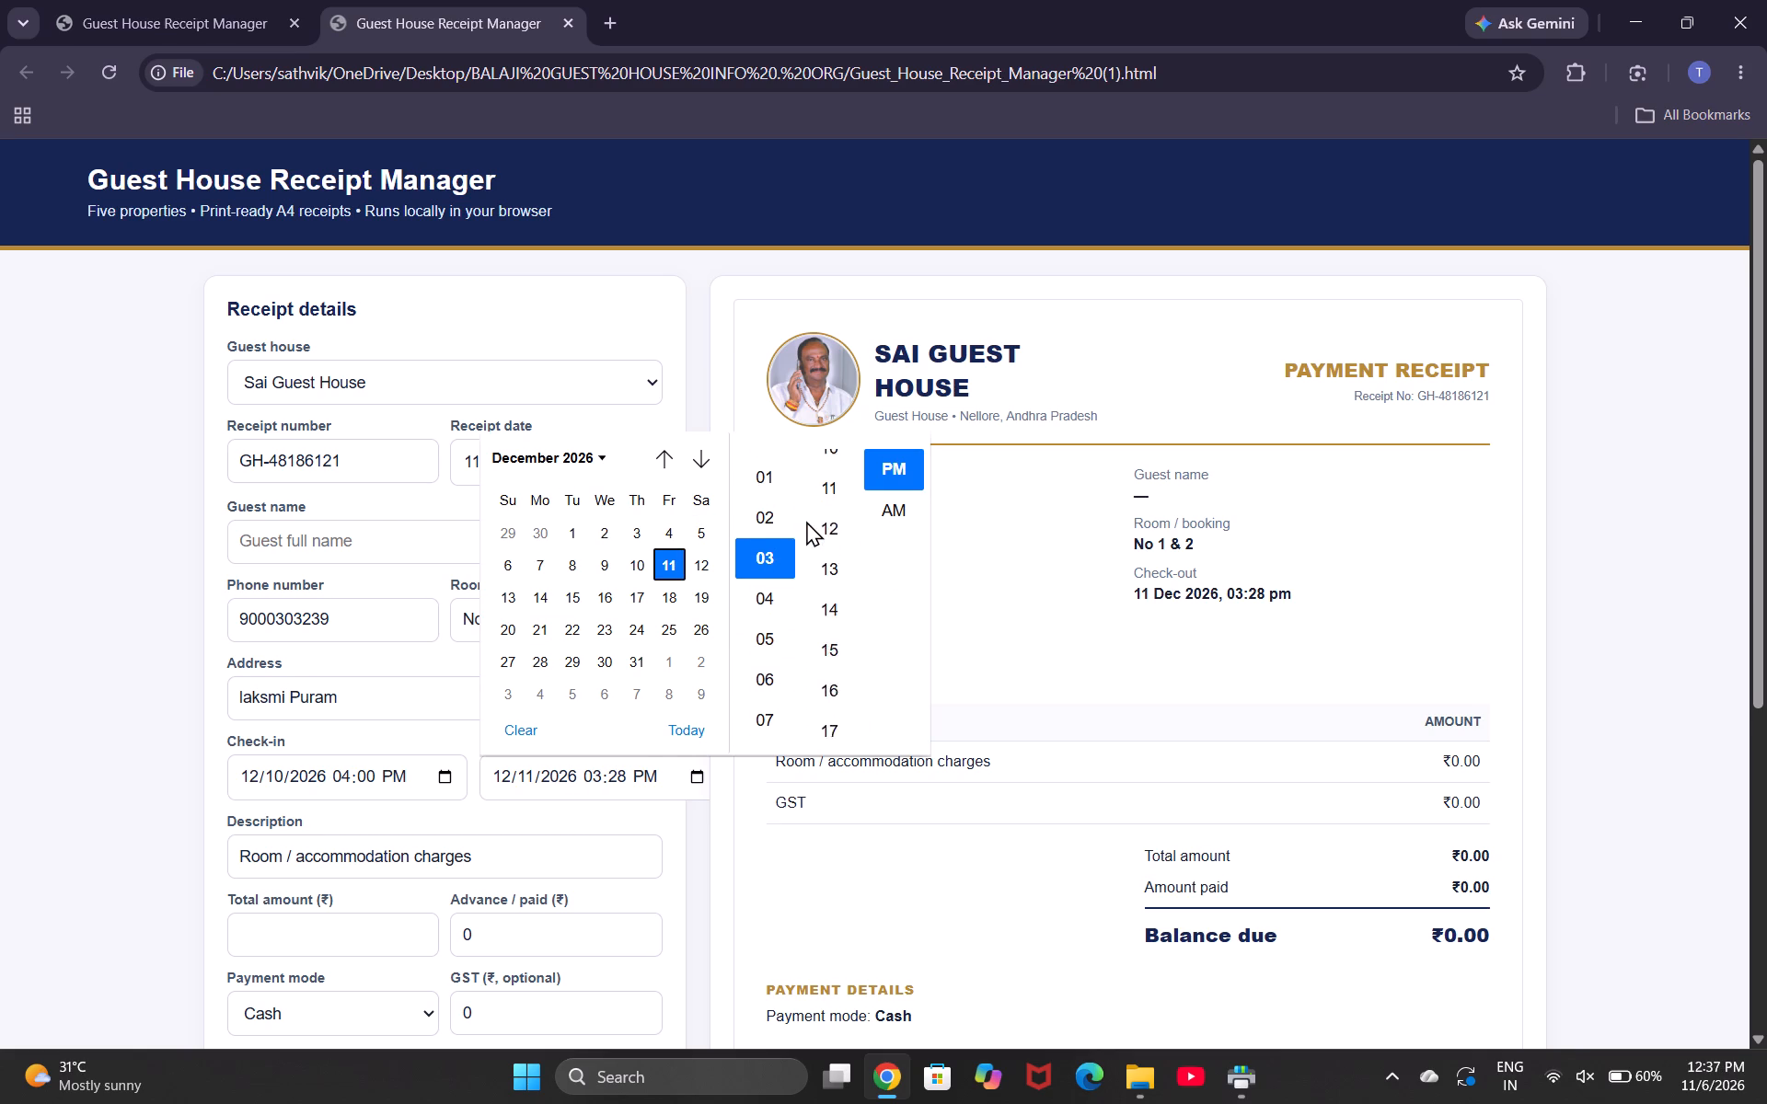
scroll(806, 521, up, 6)
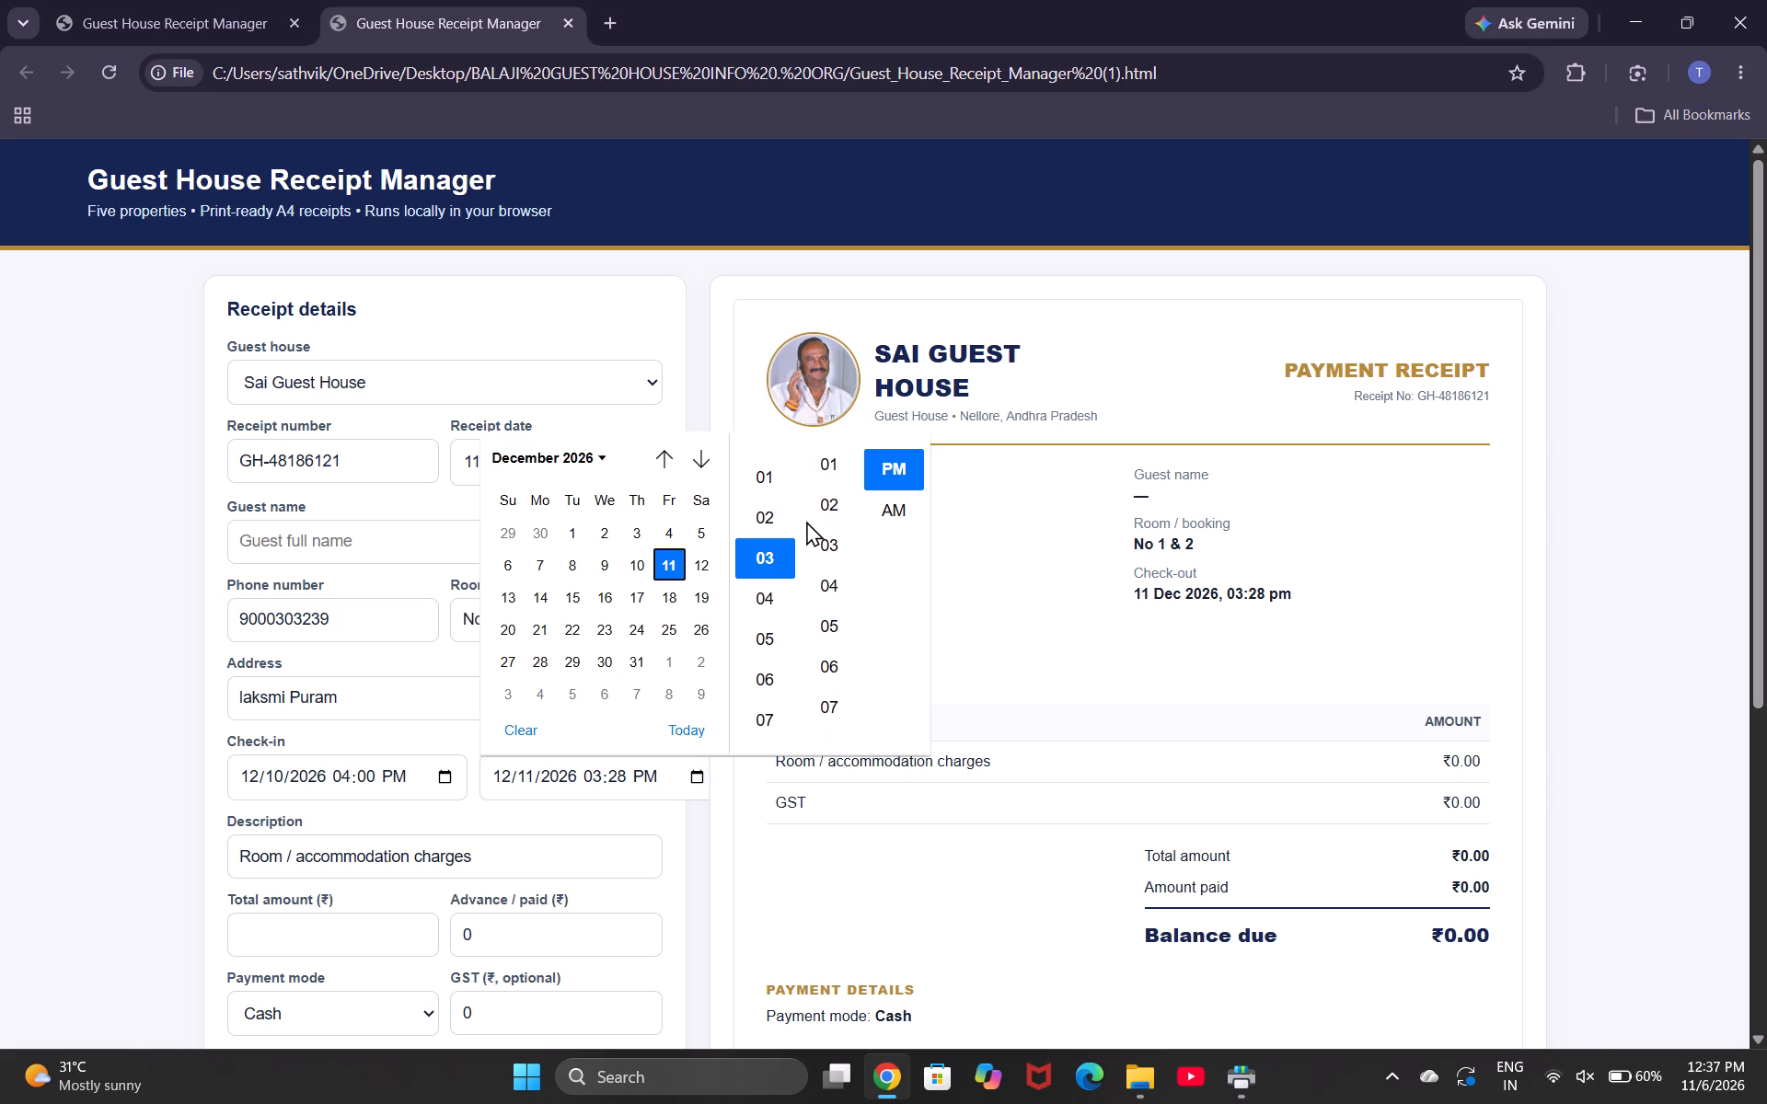
scroll(806, 521, up, 2)
click(857, 490)
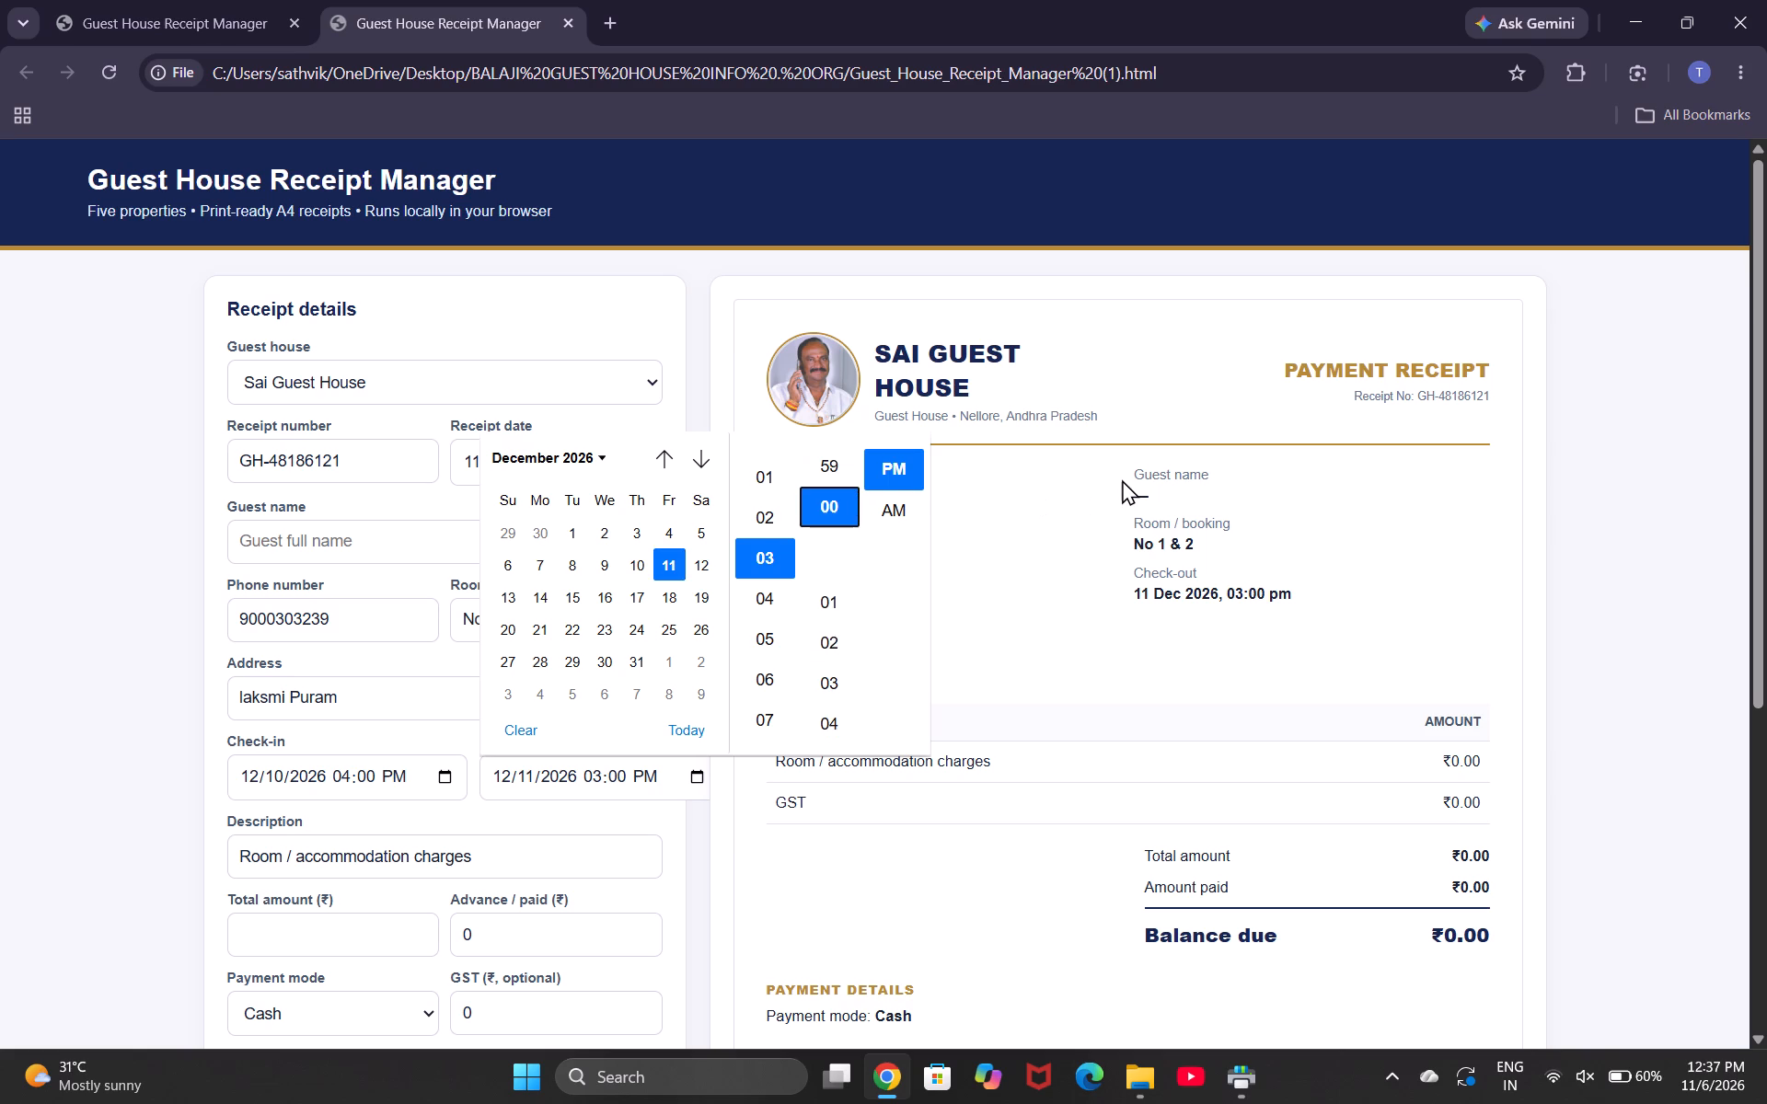
click(1124, 479)
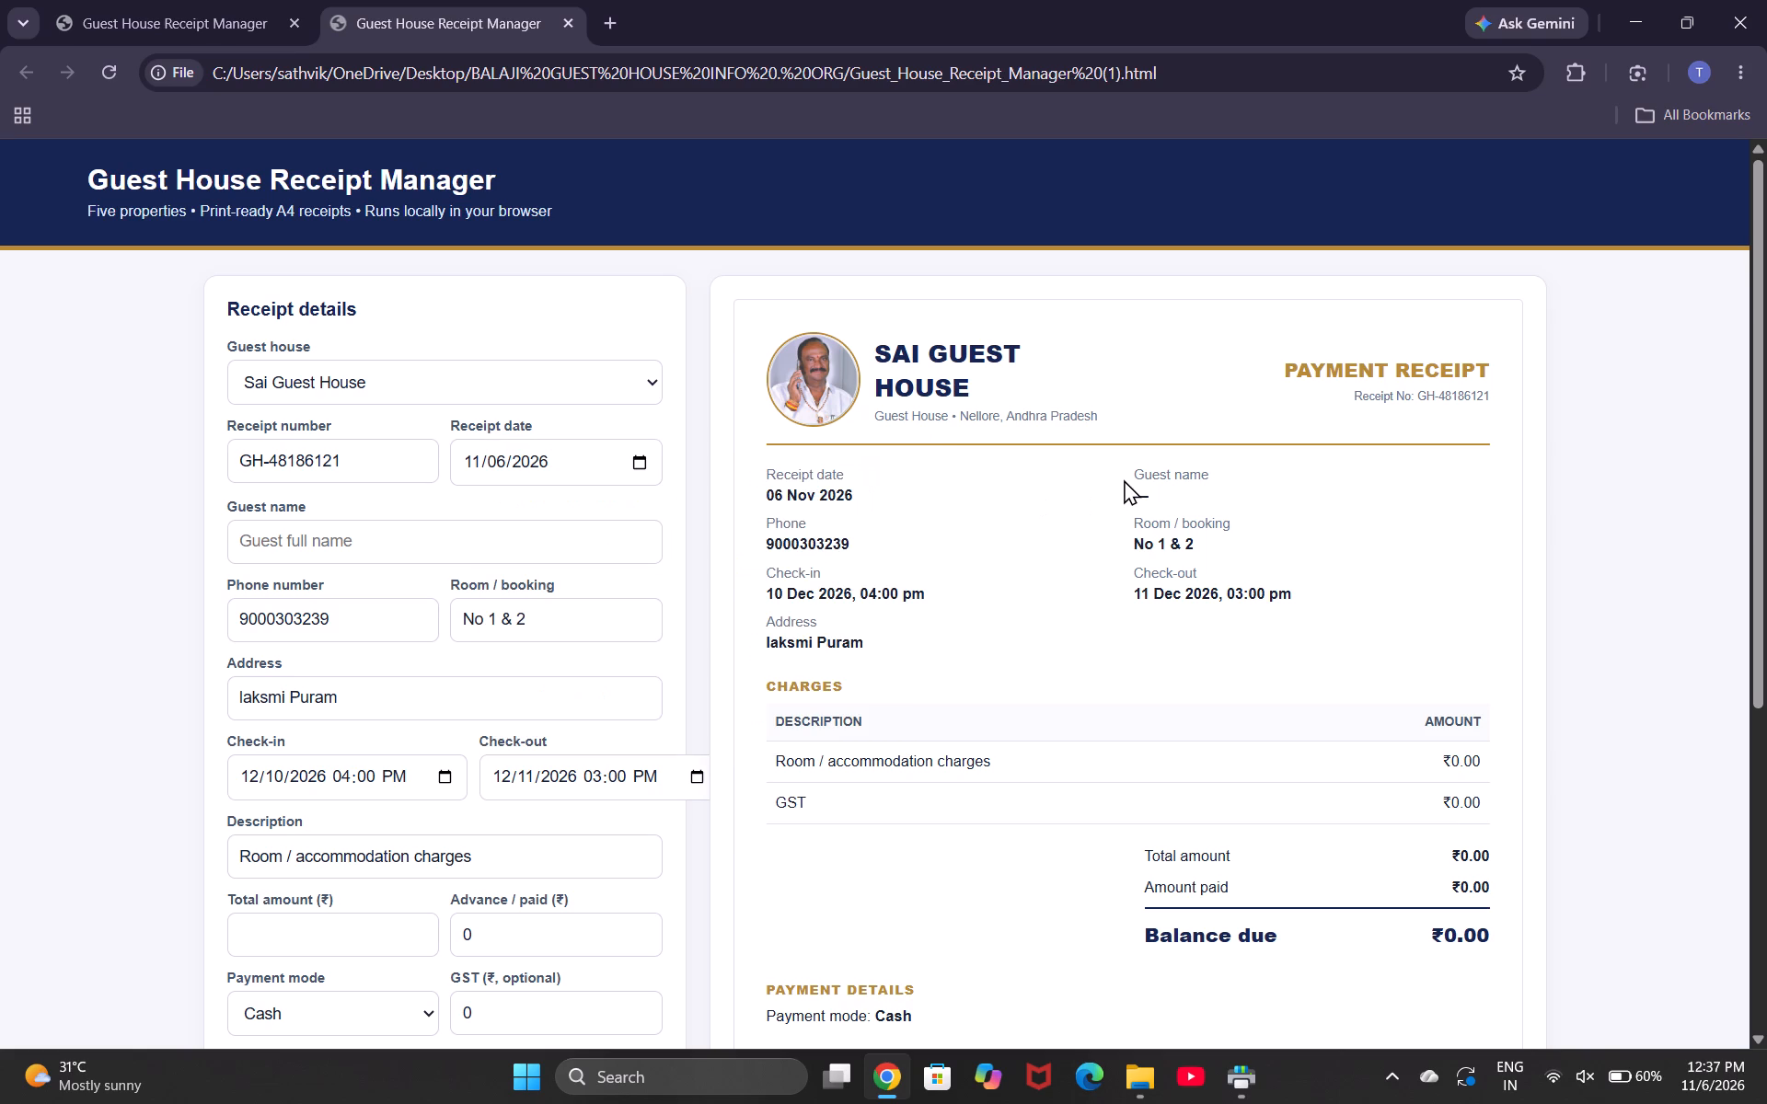
key(Right)
double_click(1124, 479)
Enter 10000 as the Total amount.
click(318, 923)
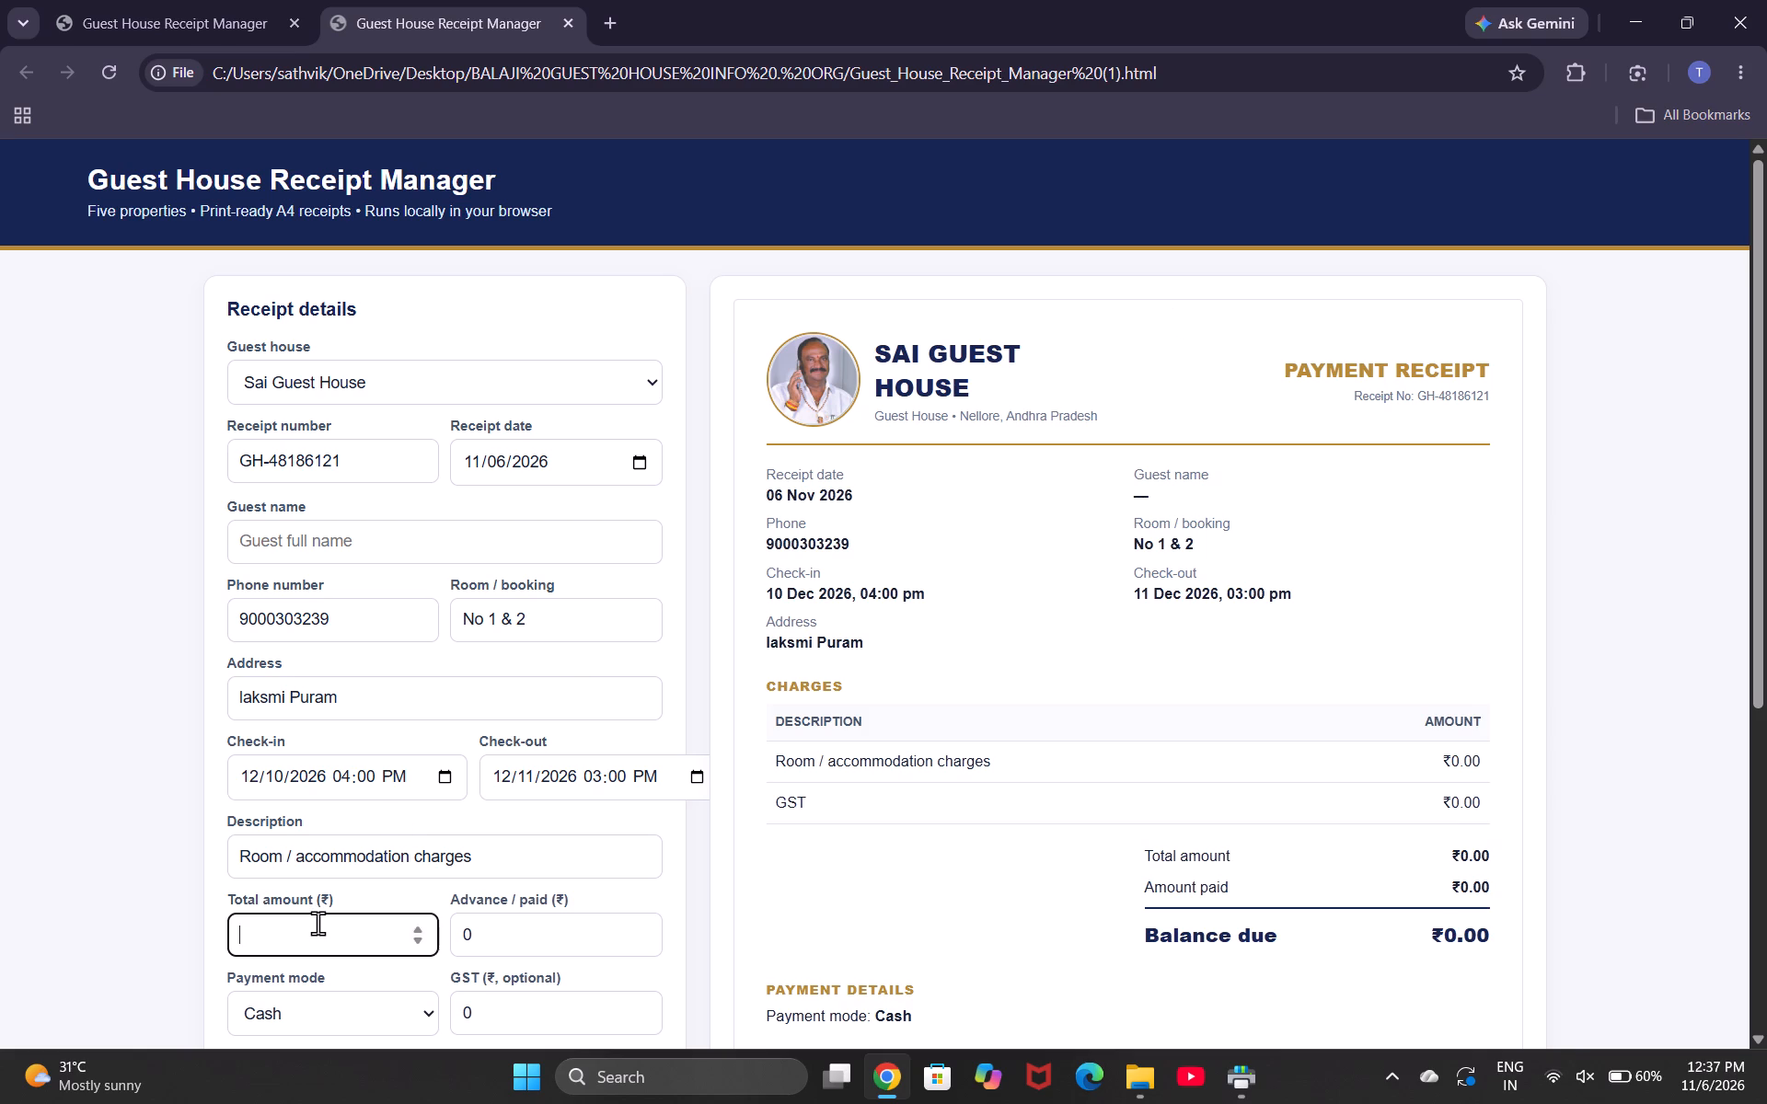
text(10000)
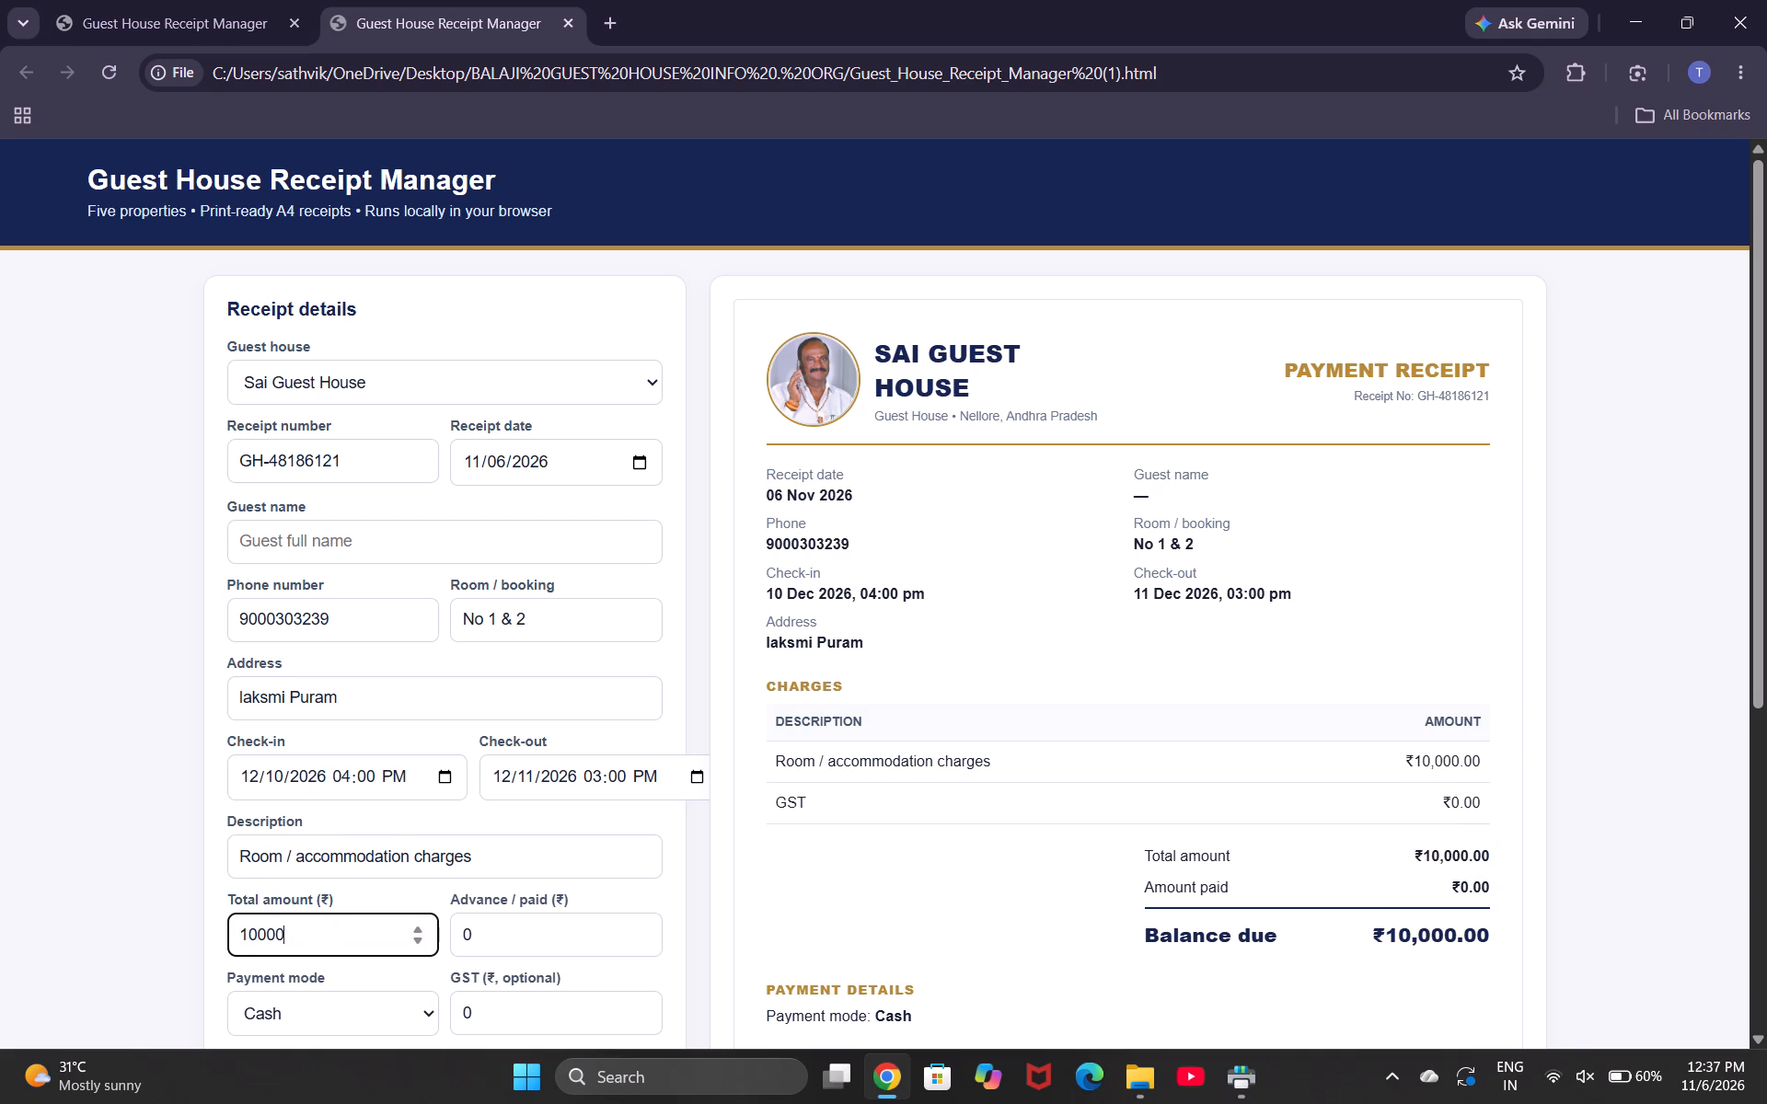
Set the Advance / paid amount to exactly 10000.
click(461, 926)
key(Right)
key(BackSpace)
text(10000)
scroll(461, 926, down, 1)
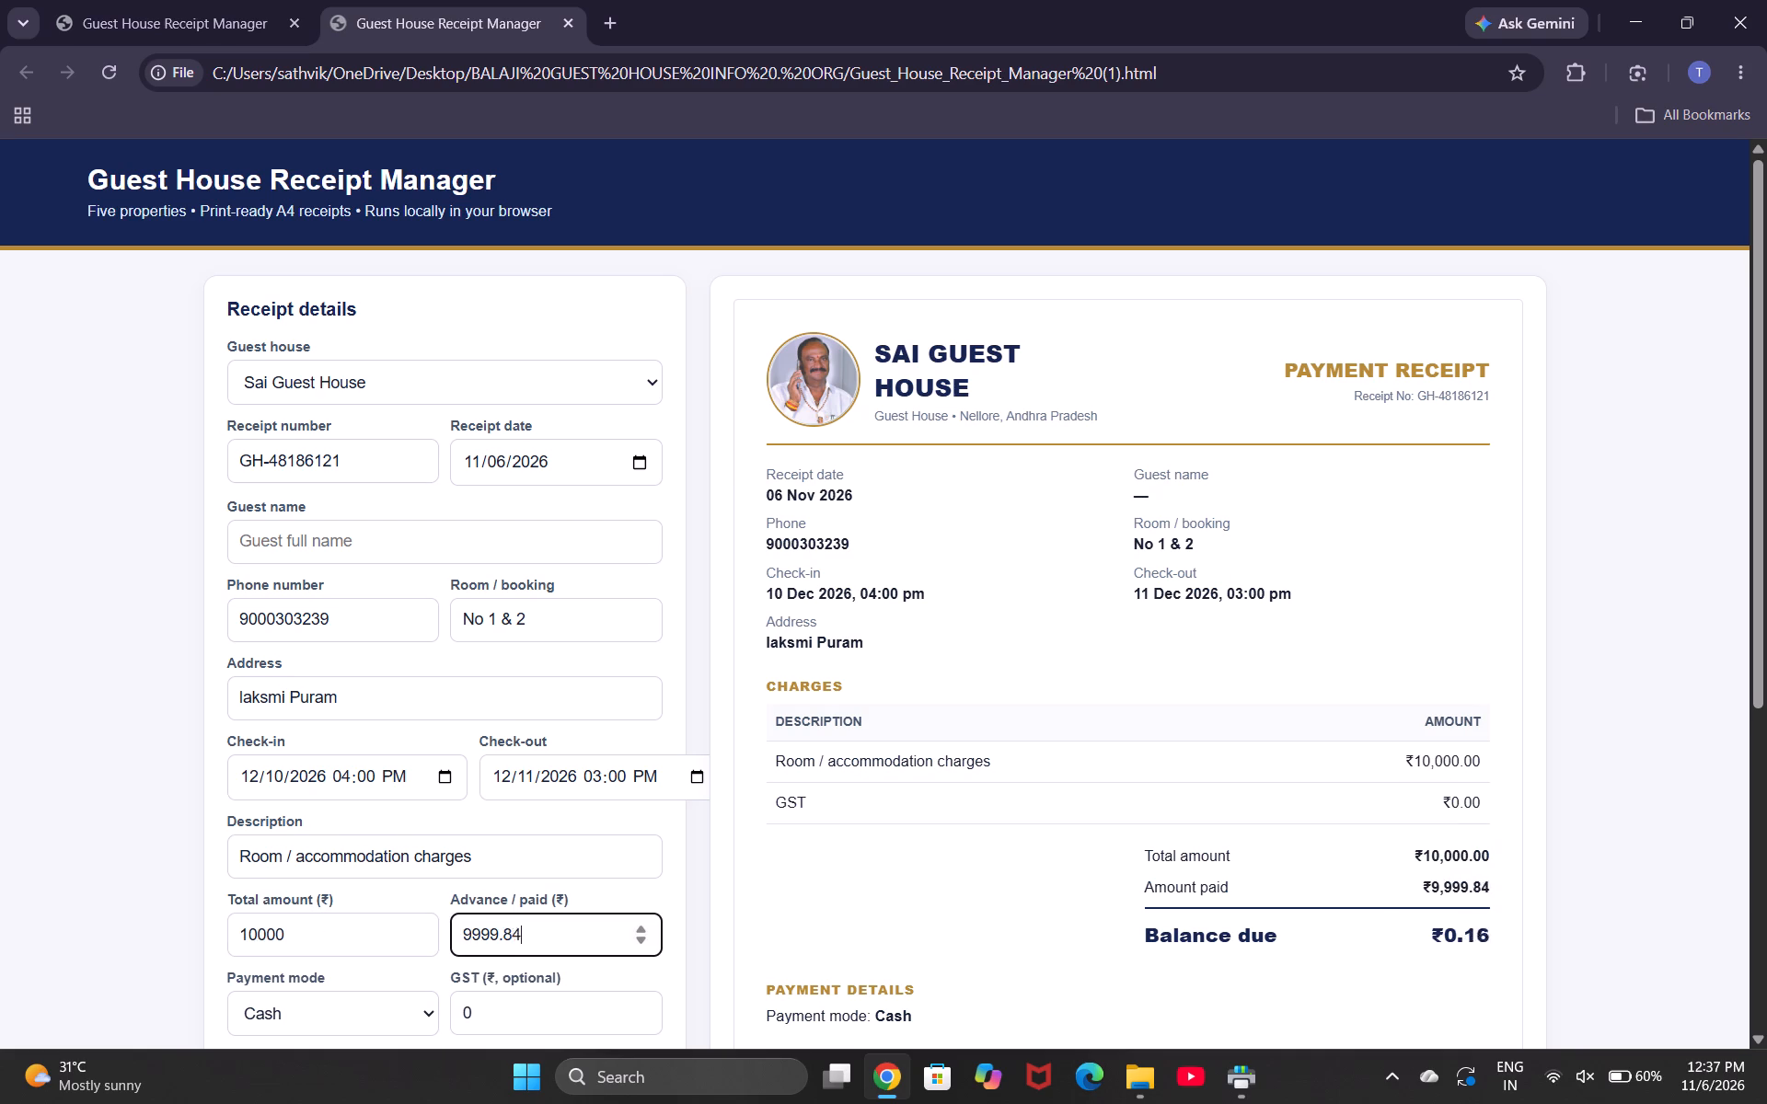
scroll(461, 926, down, 1)
click(575, 925)
key(BackSpace)
key(BackSpace)
key(BackSpace)
key(BackSpace)
key(BackSpace)
key(BackSpace)
key(BackSpace)
key(BackSpace)
key(BackSpace)
key(BackSpace)
key(BackSpace)
key(BackSpace)
key(BackSpace)
key(BackSpace)
key(BackSpace)
text(10000)
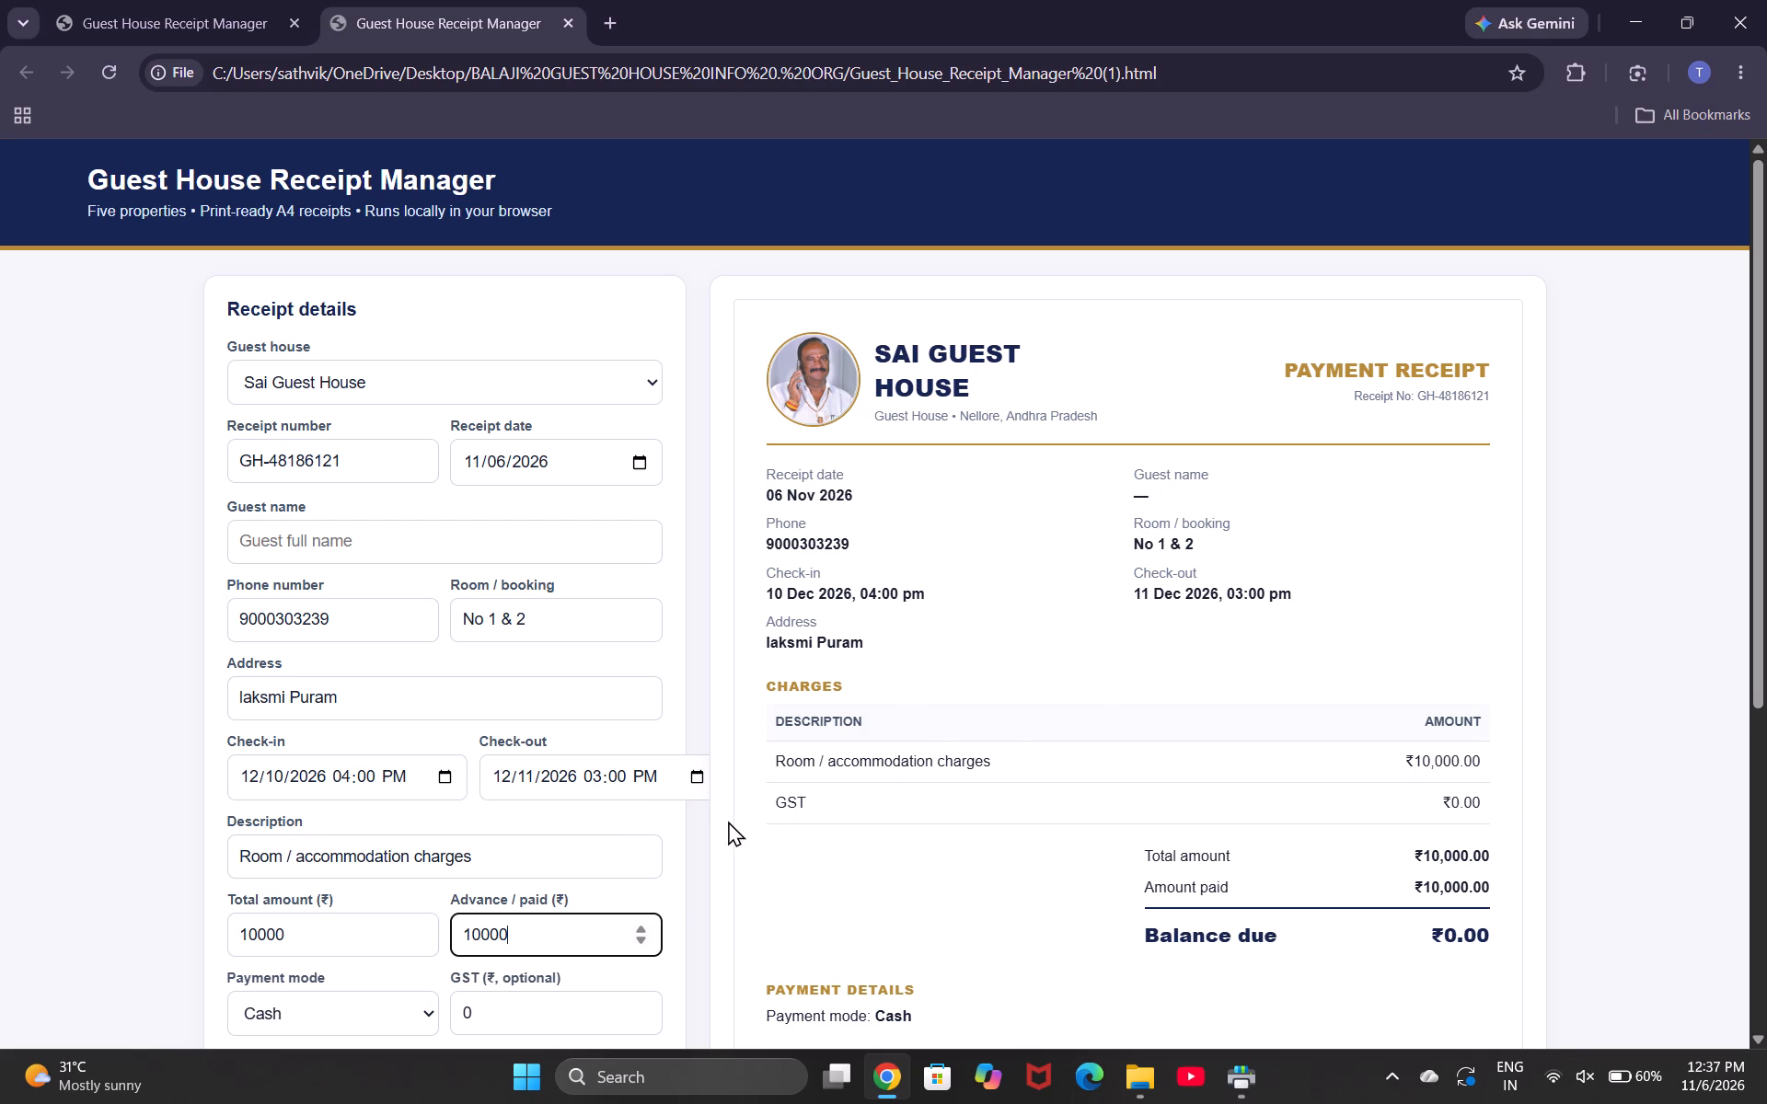
Print one color copy of the receipt on the HP Smart Tank printer.
scroll(564, 786, down, 1)
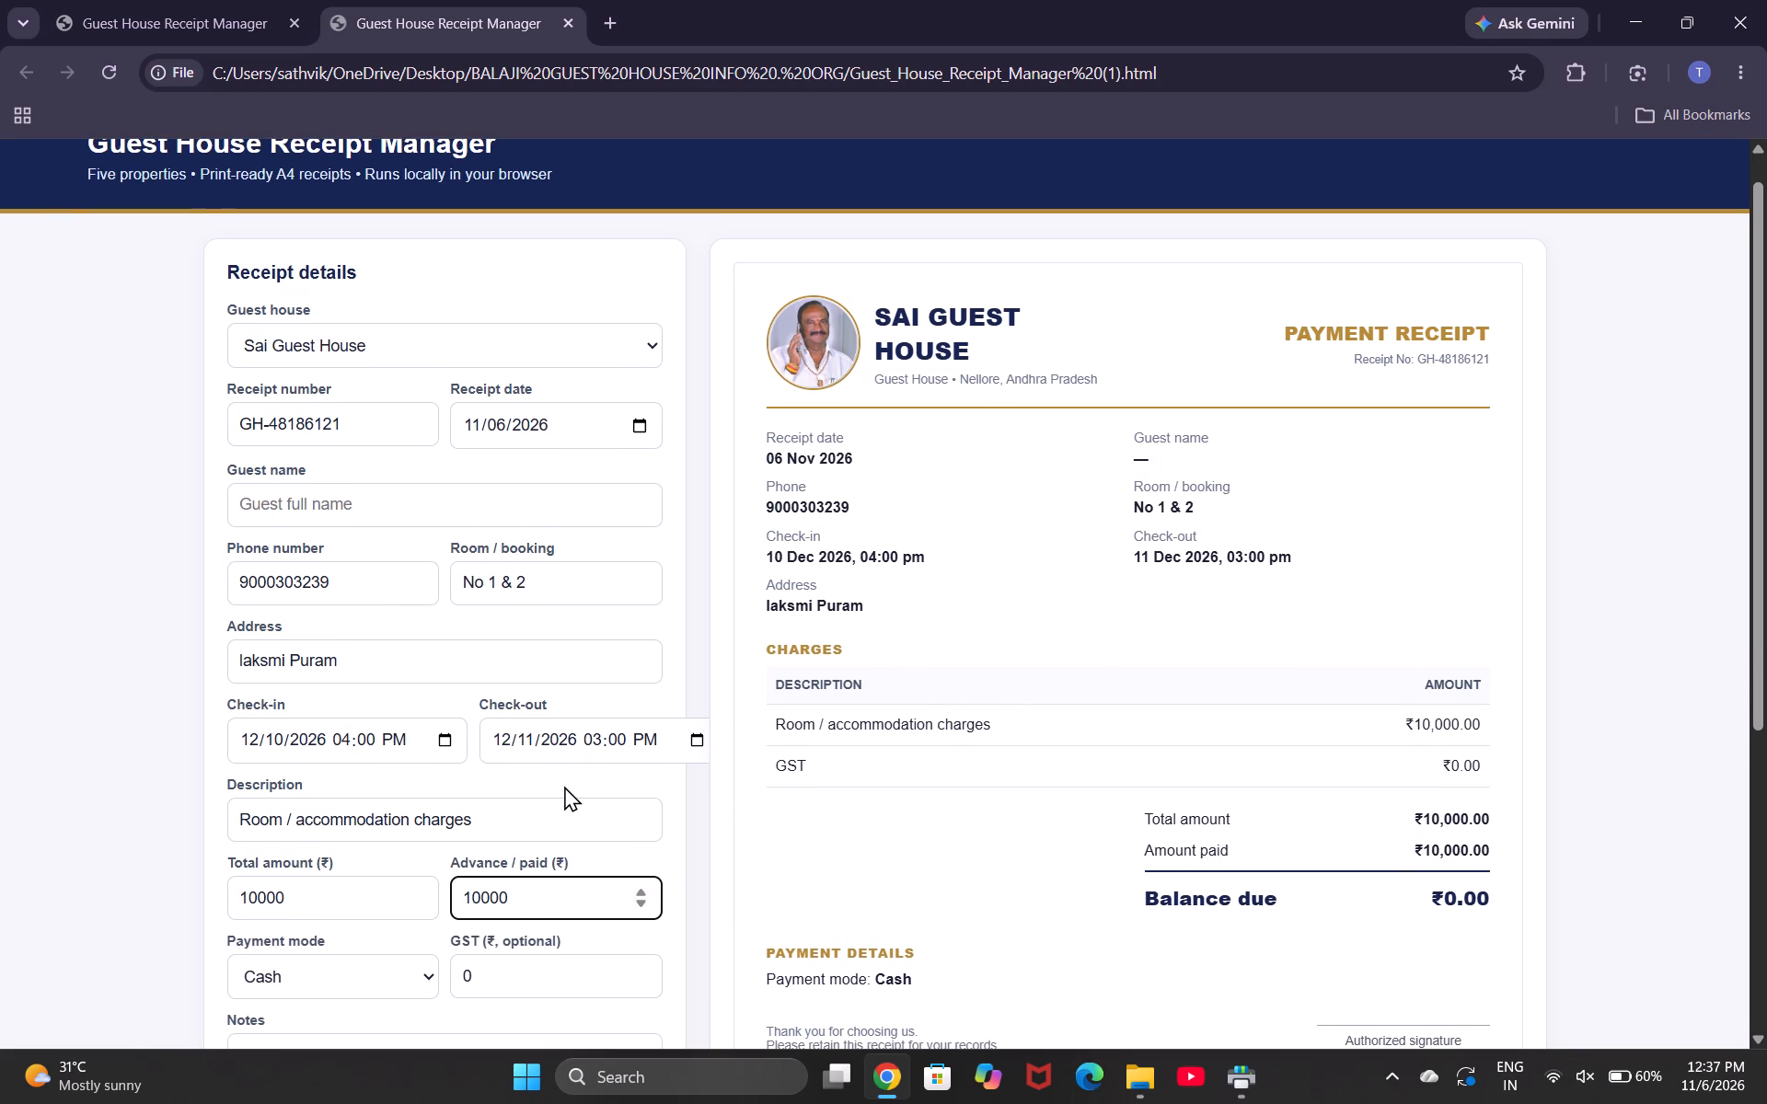
scroll(564, 786, down, 3)
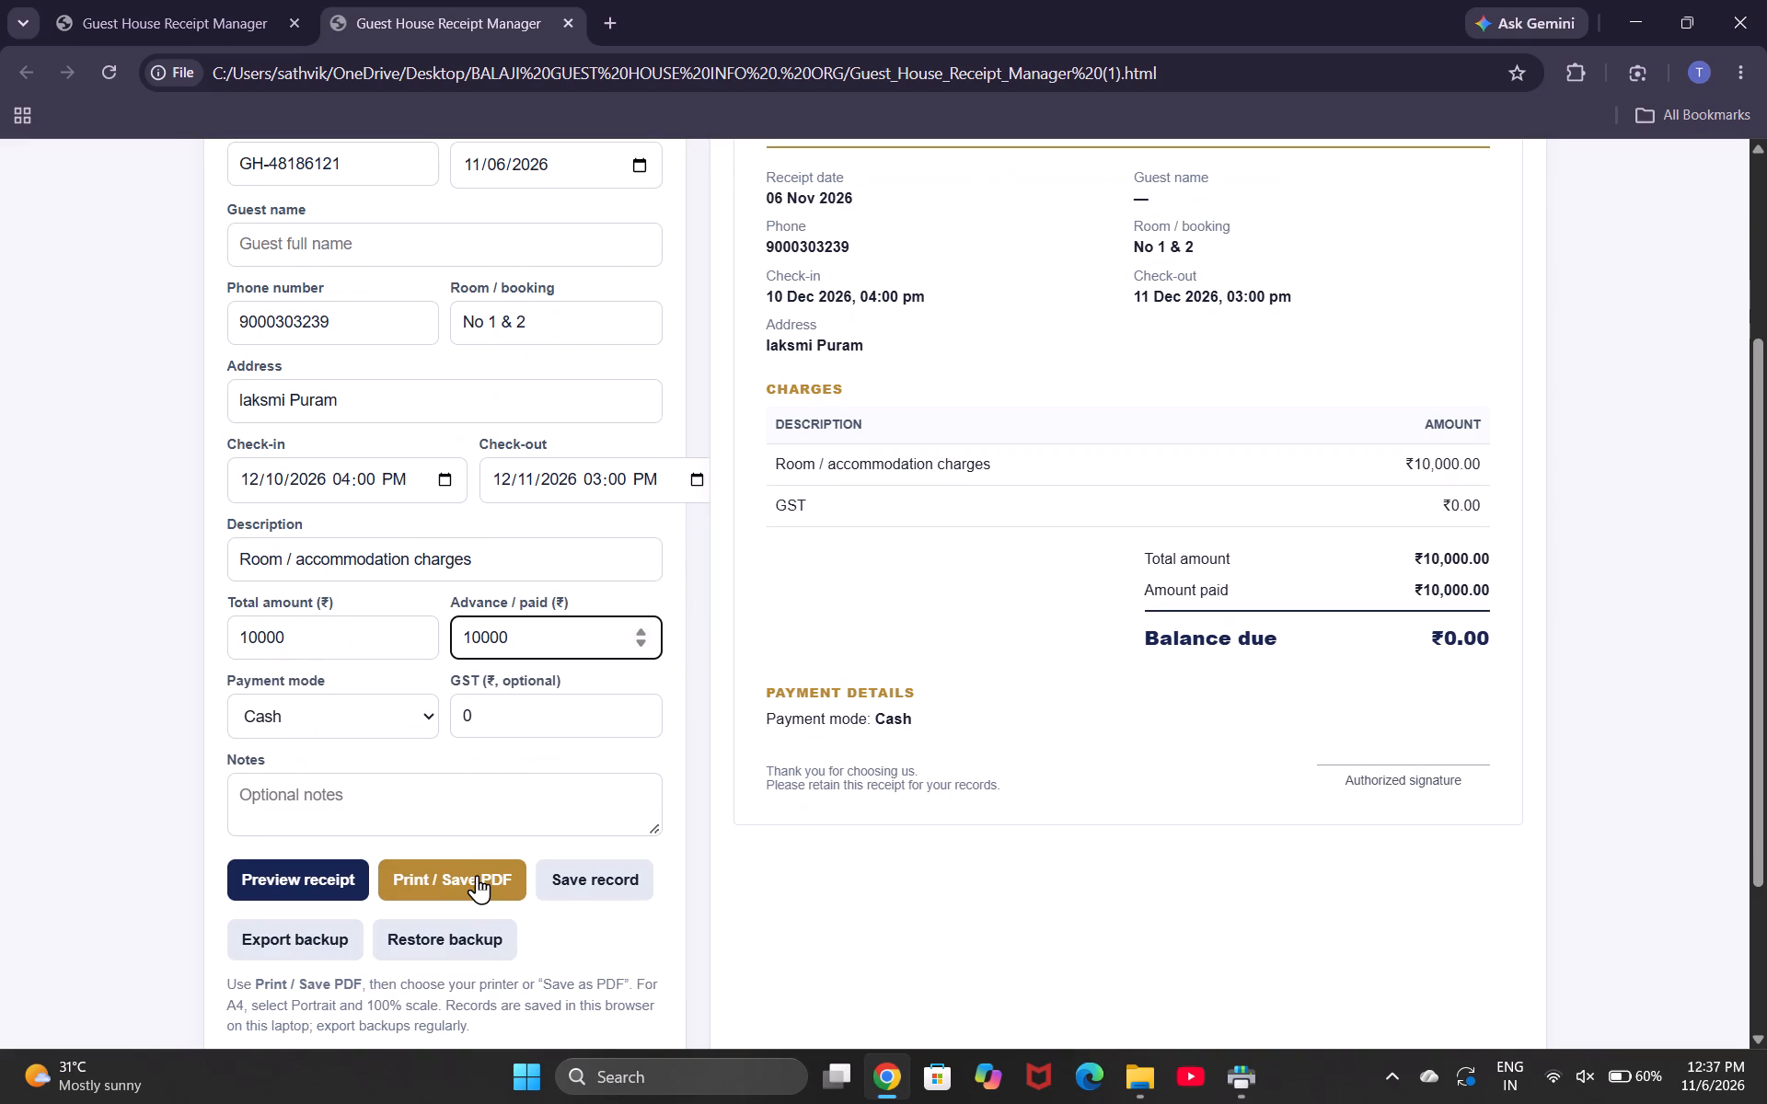
click(477, 875)
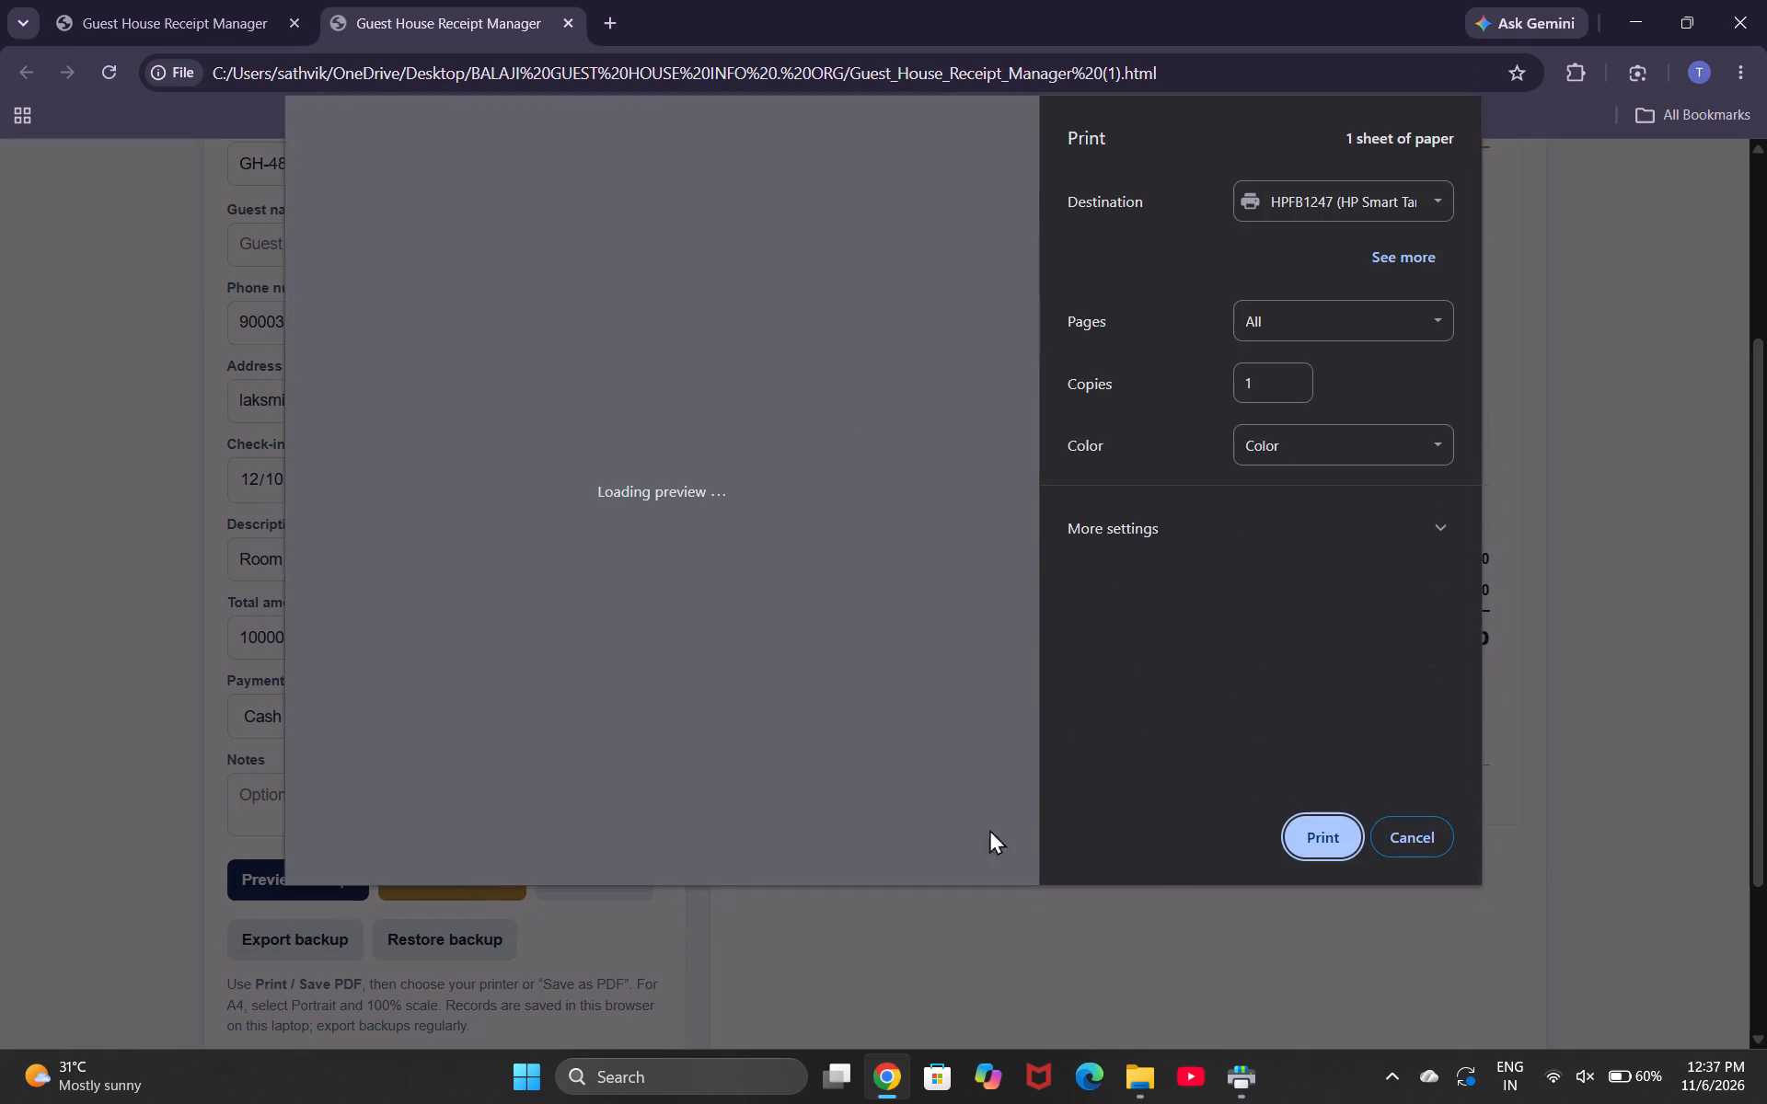
click(1322, 845)
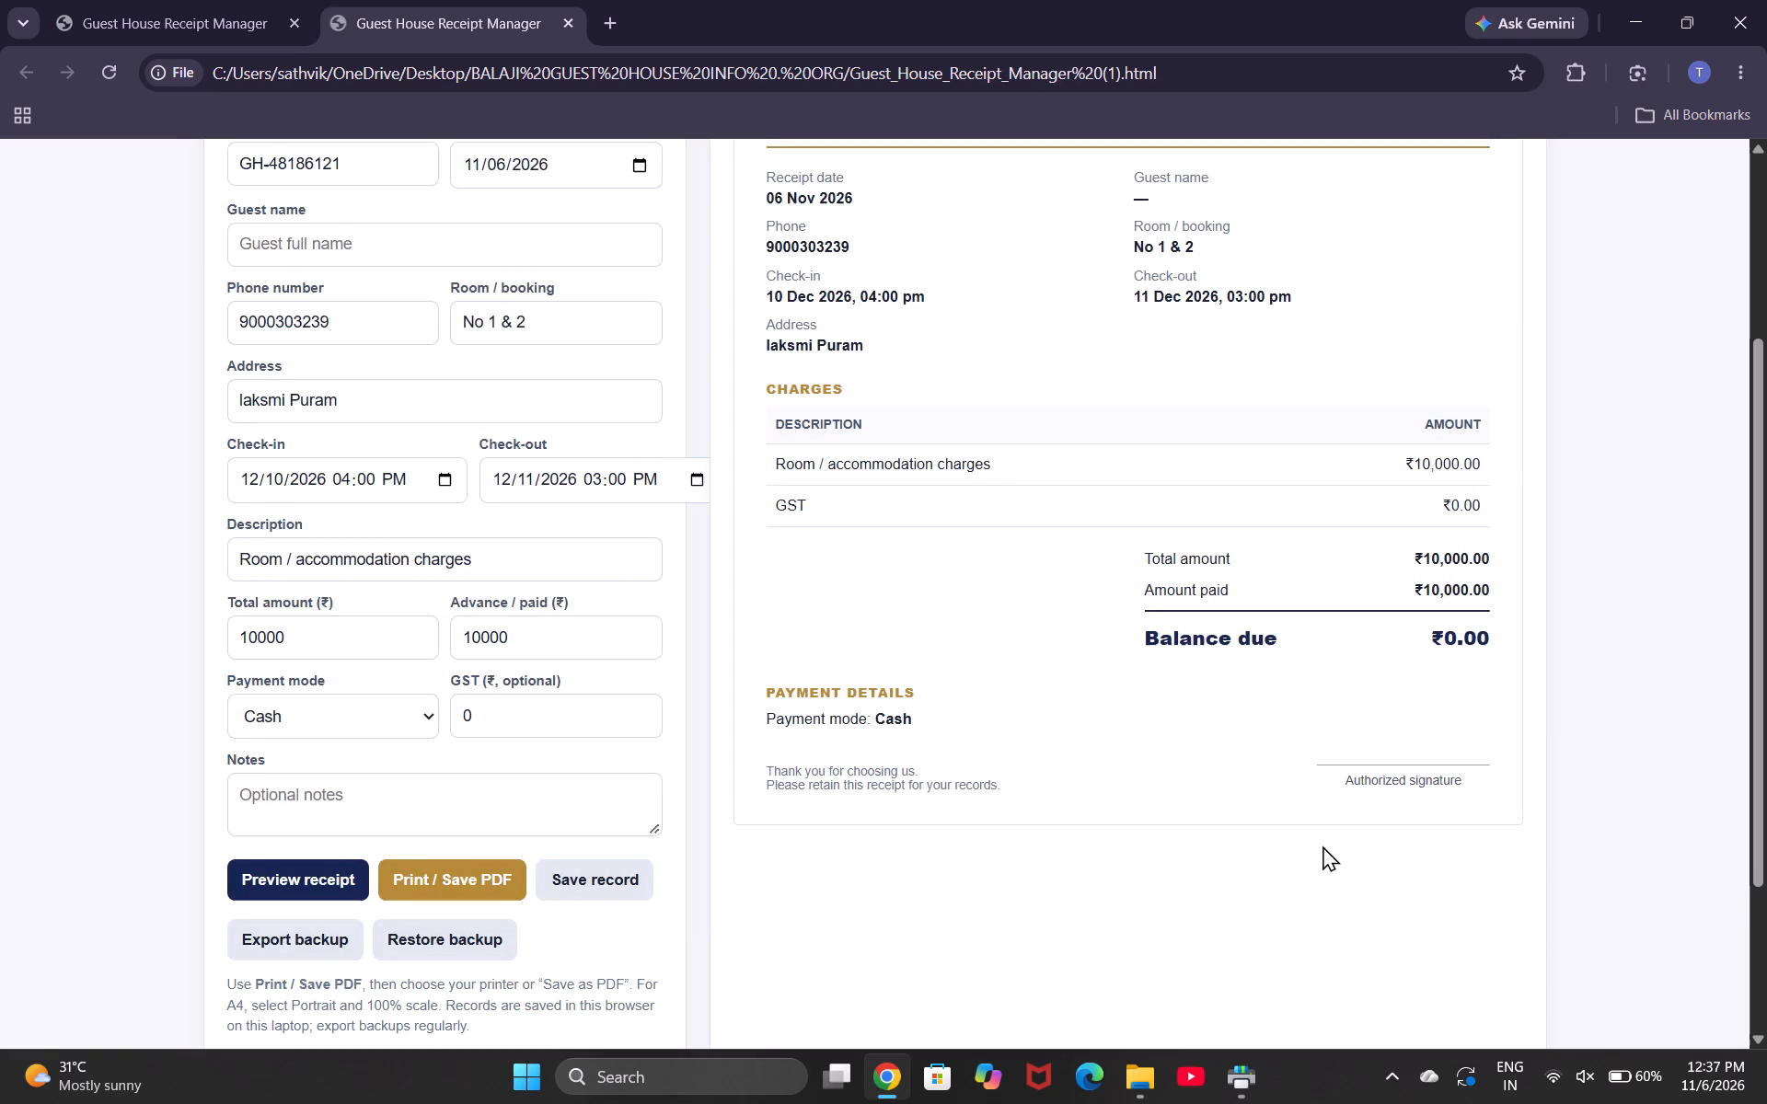
Activate the empty Guest name field for entry.
scroll(1322, 845, up, 2)
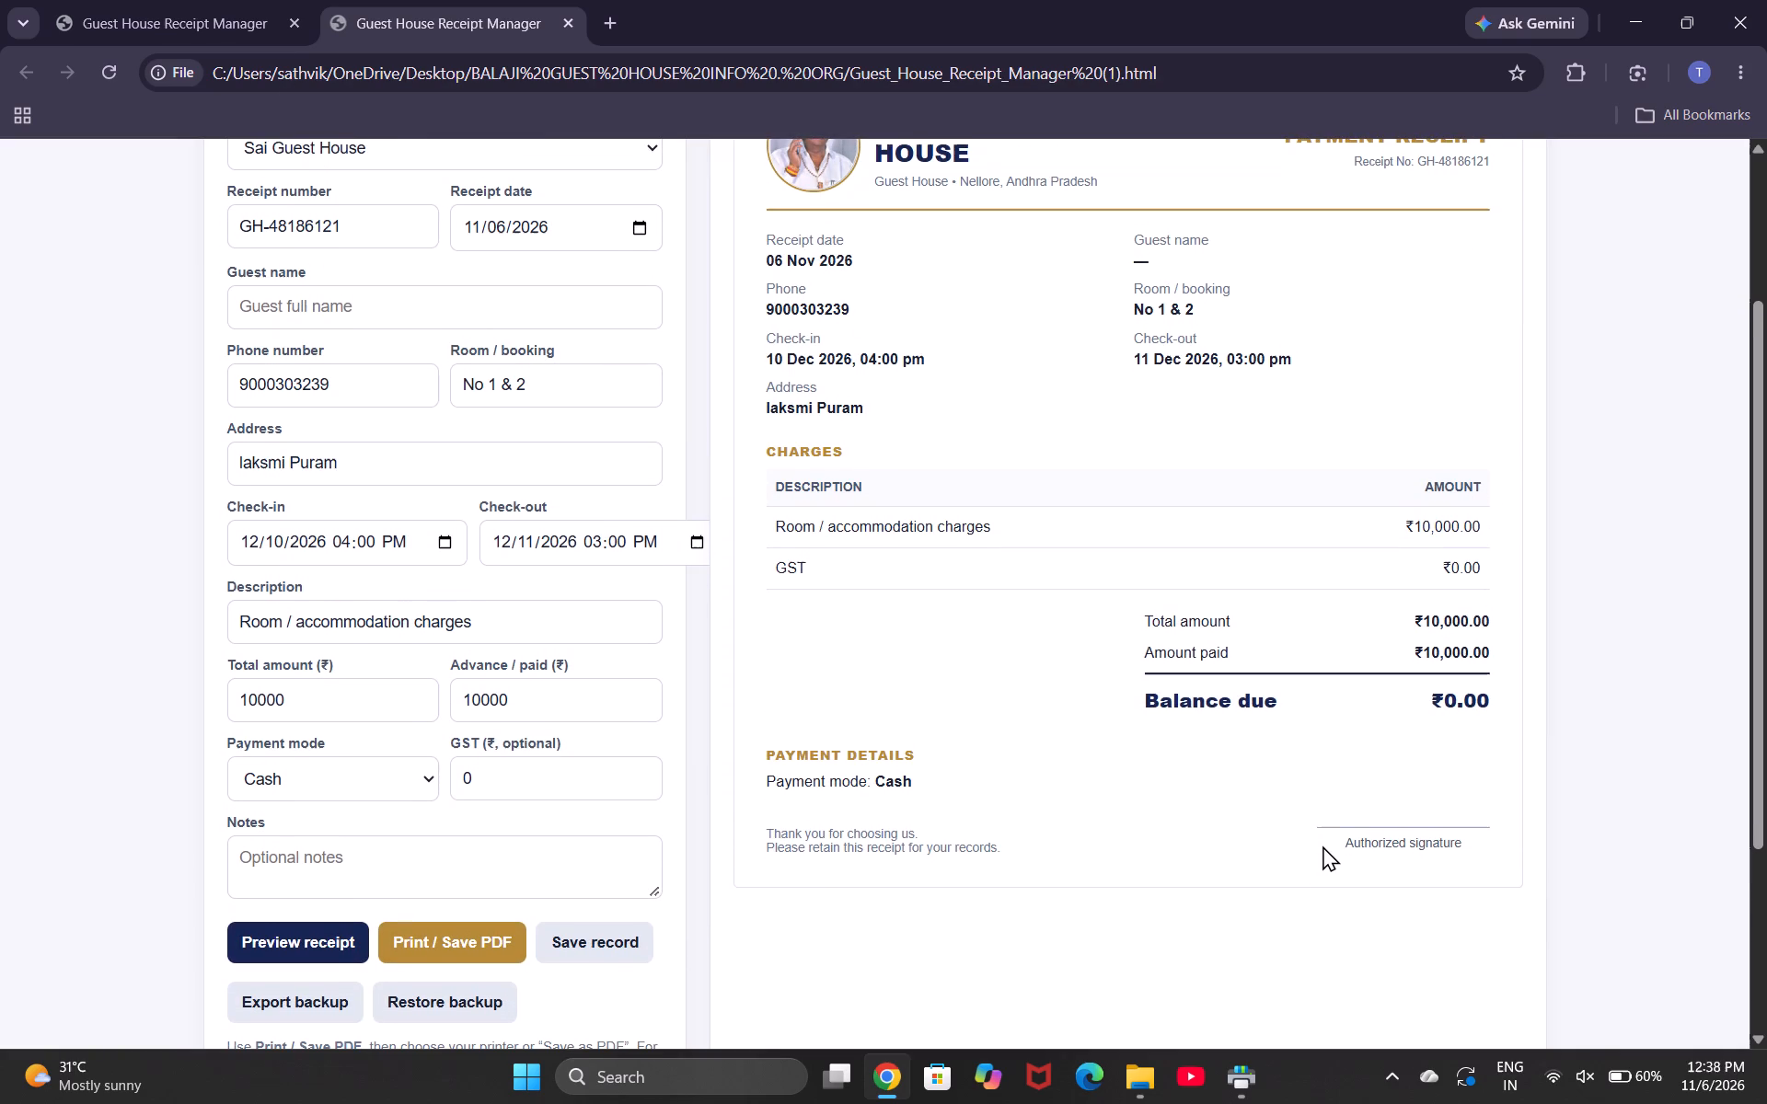
scroll(1322, 845, up, 1)
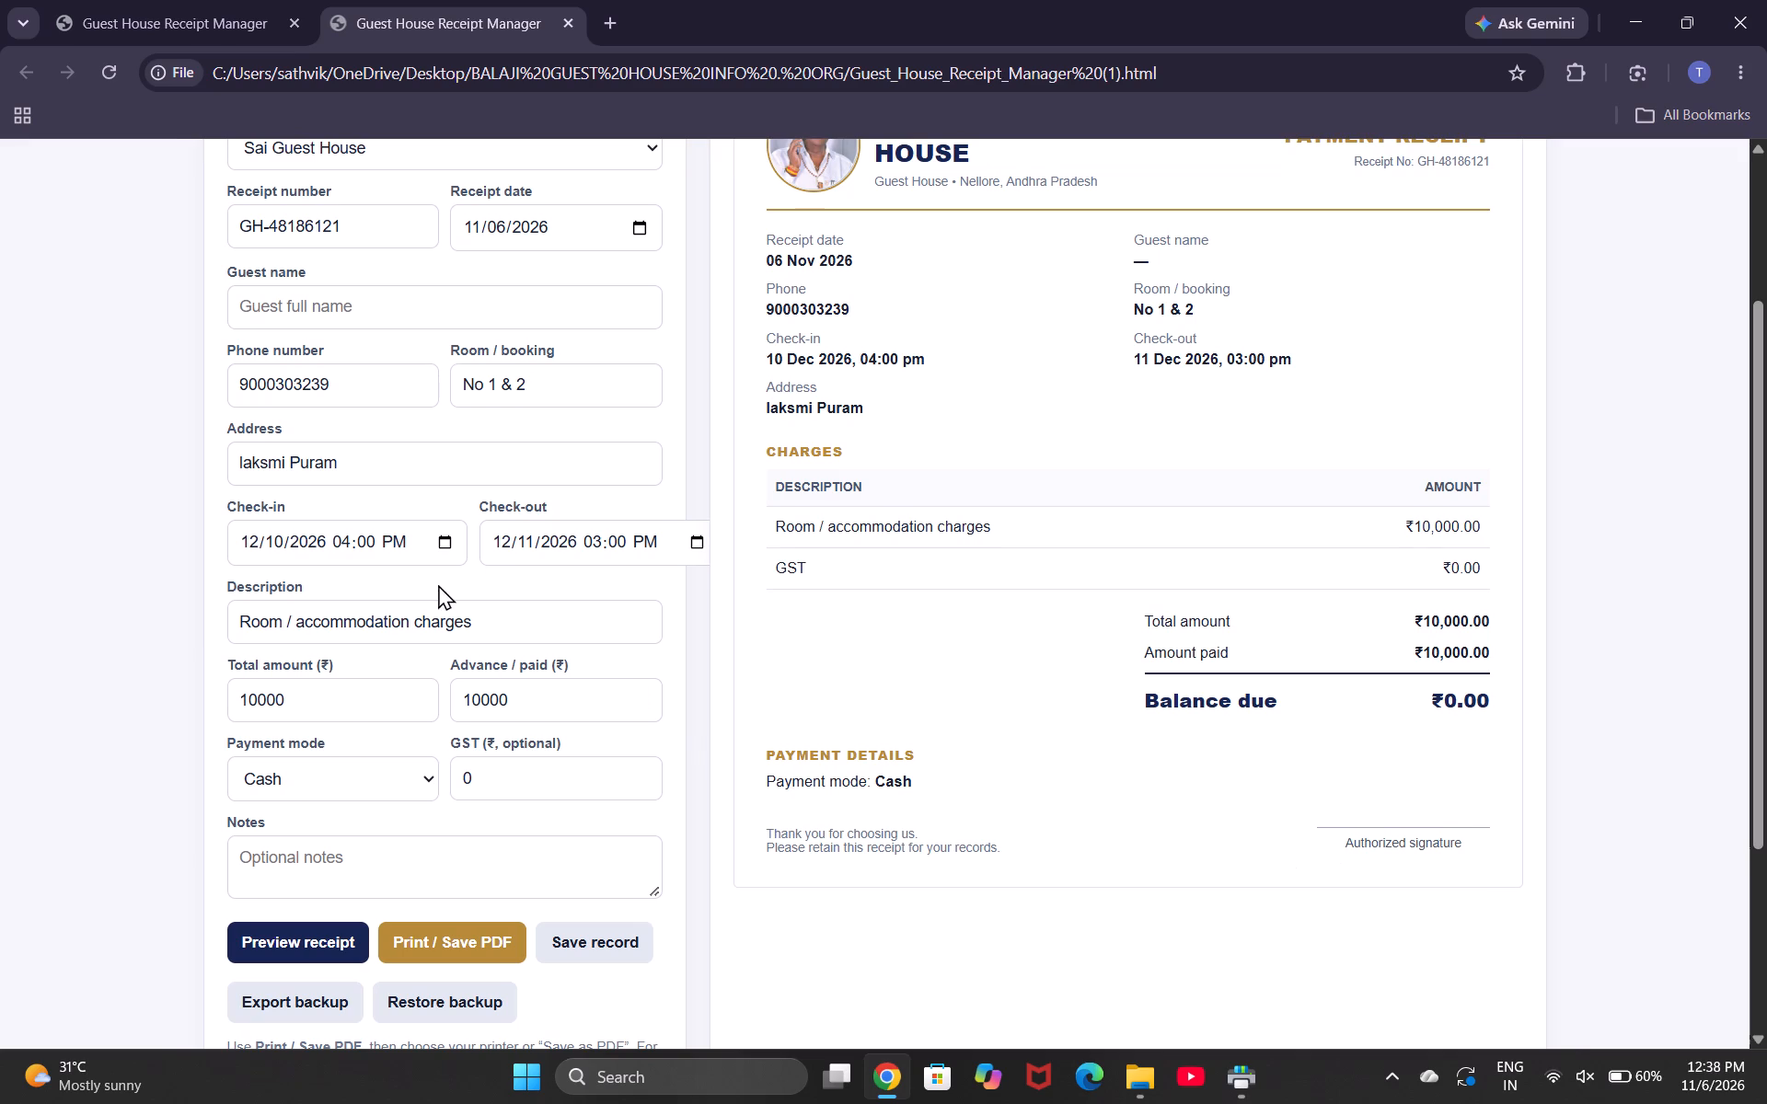
click(369, 301)
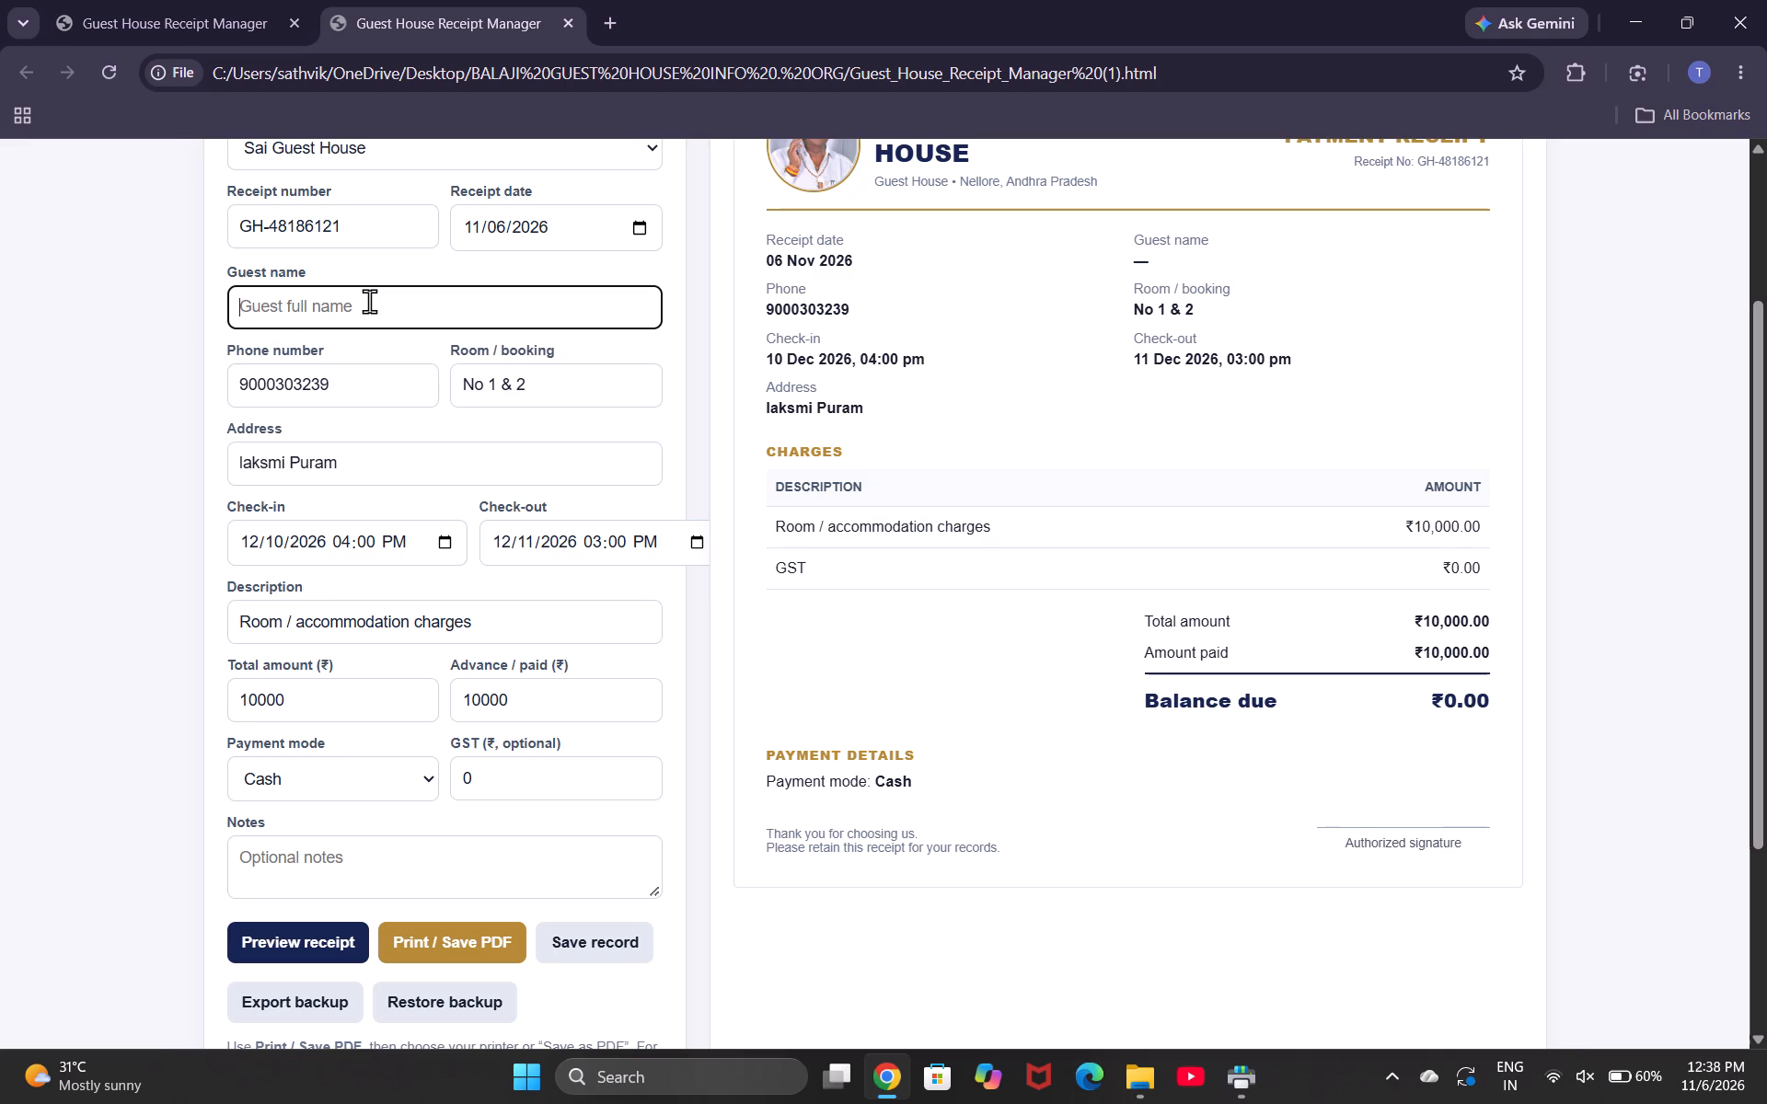
click(369, 301)
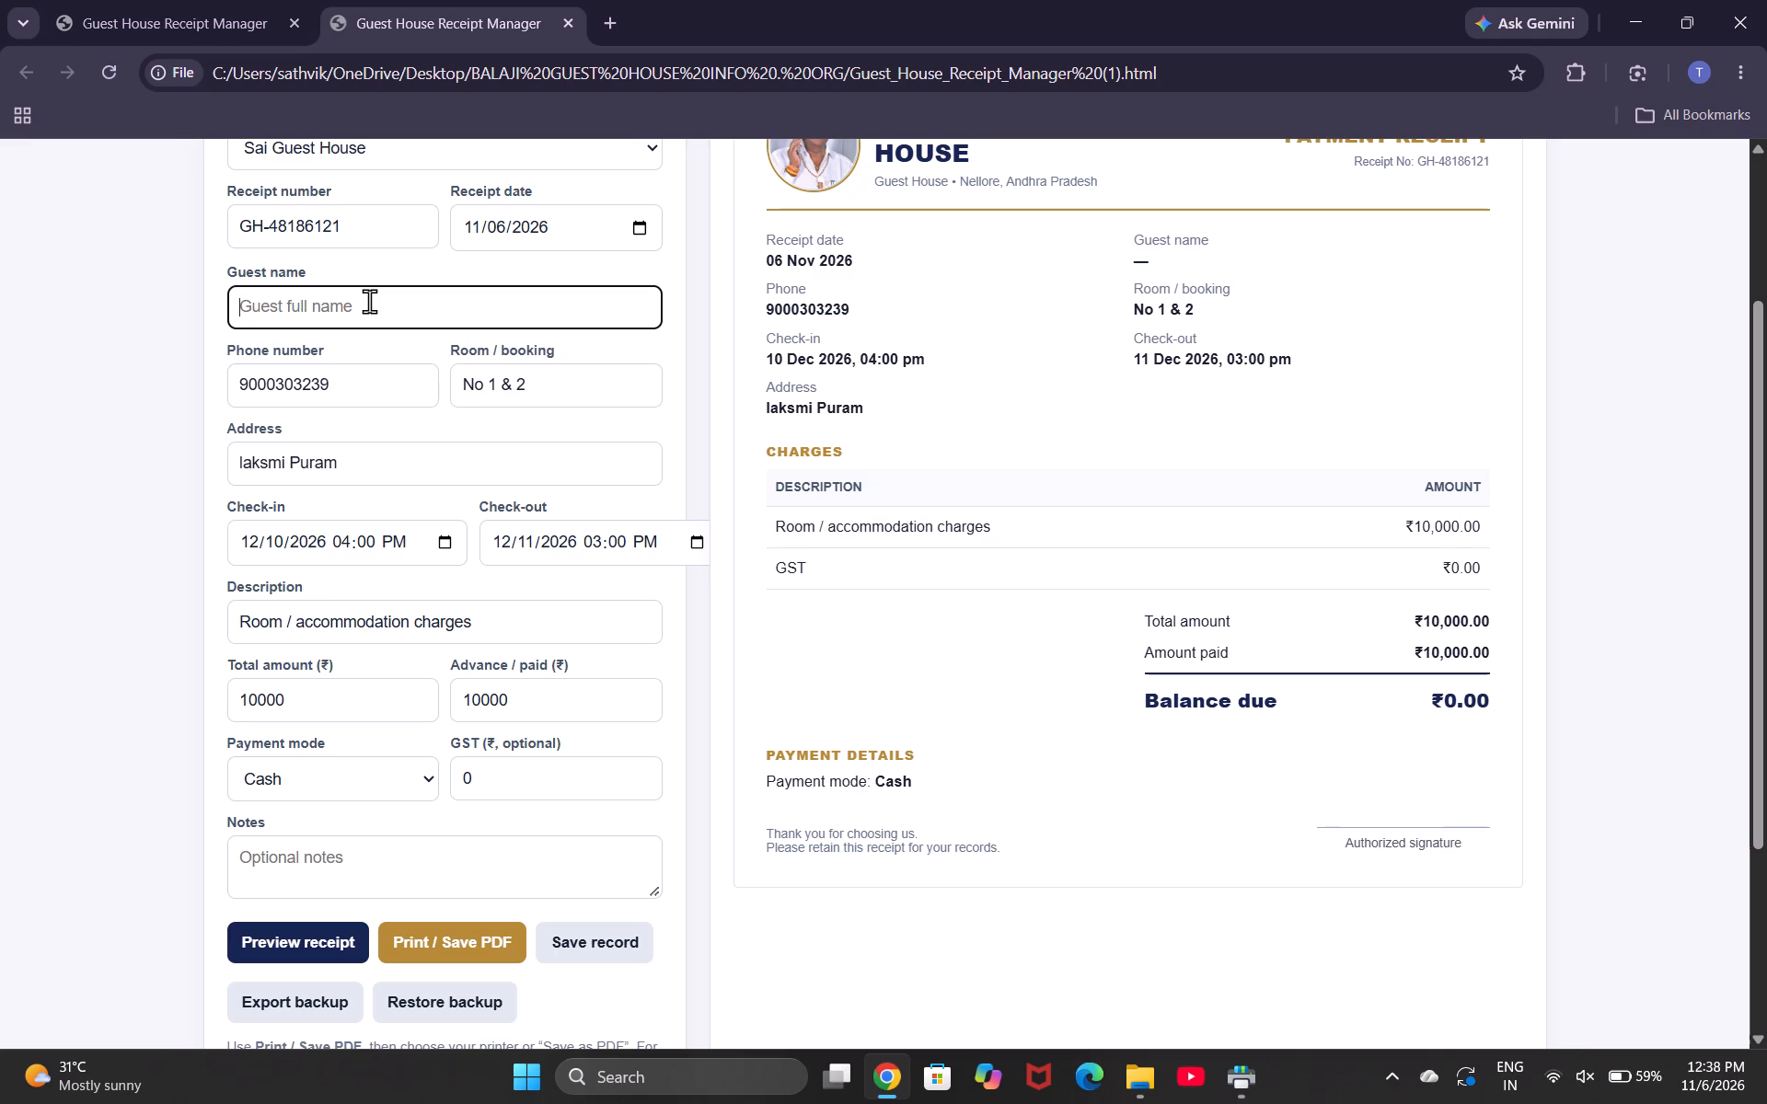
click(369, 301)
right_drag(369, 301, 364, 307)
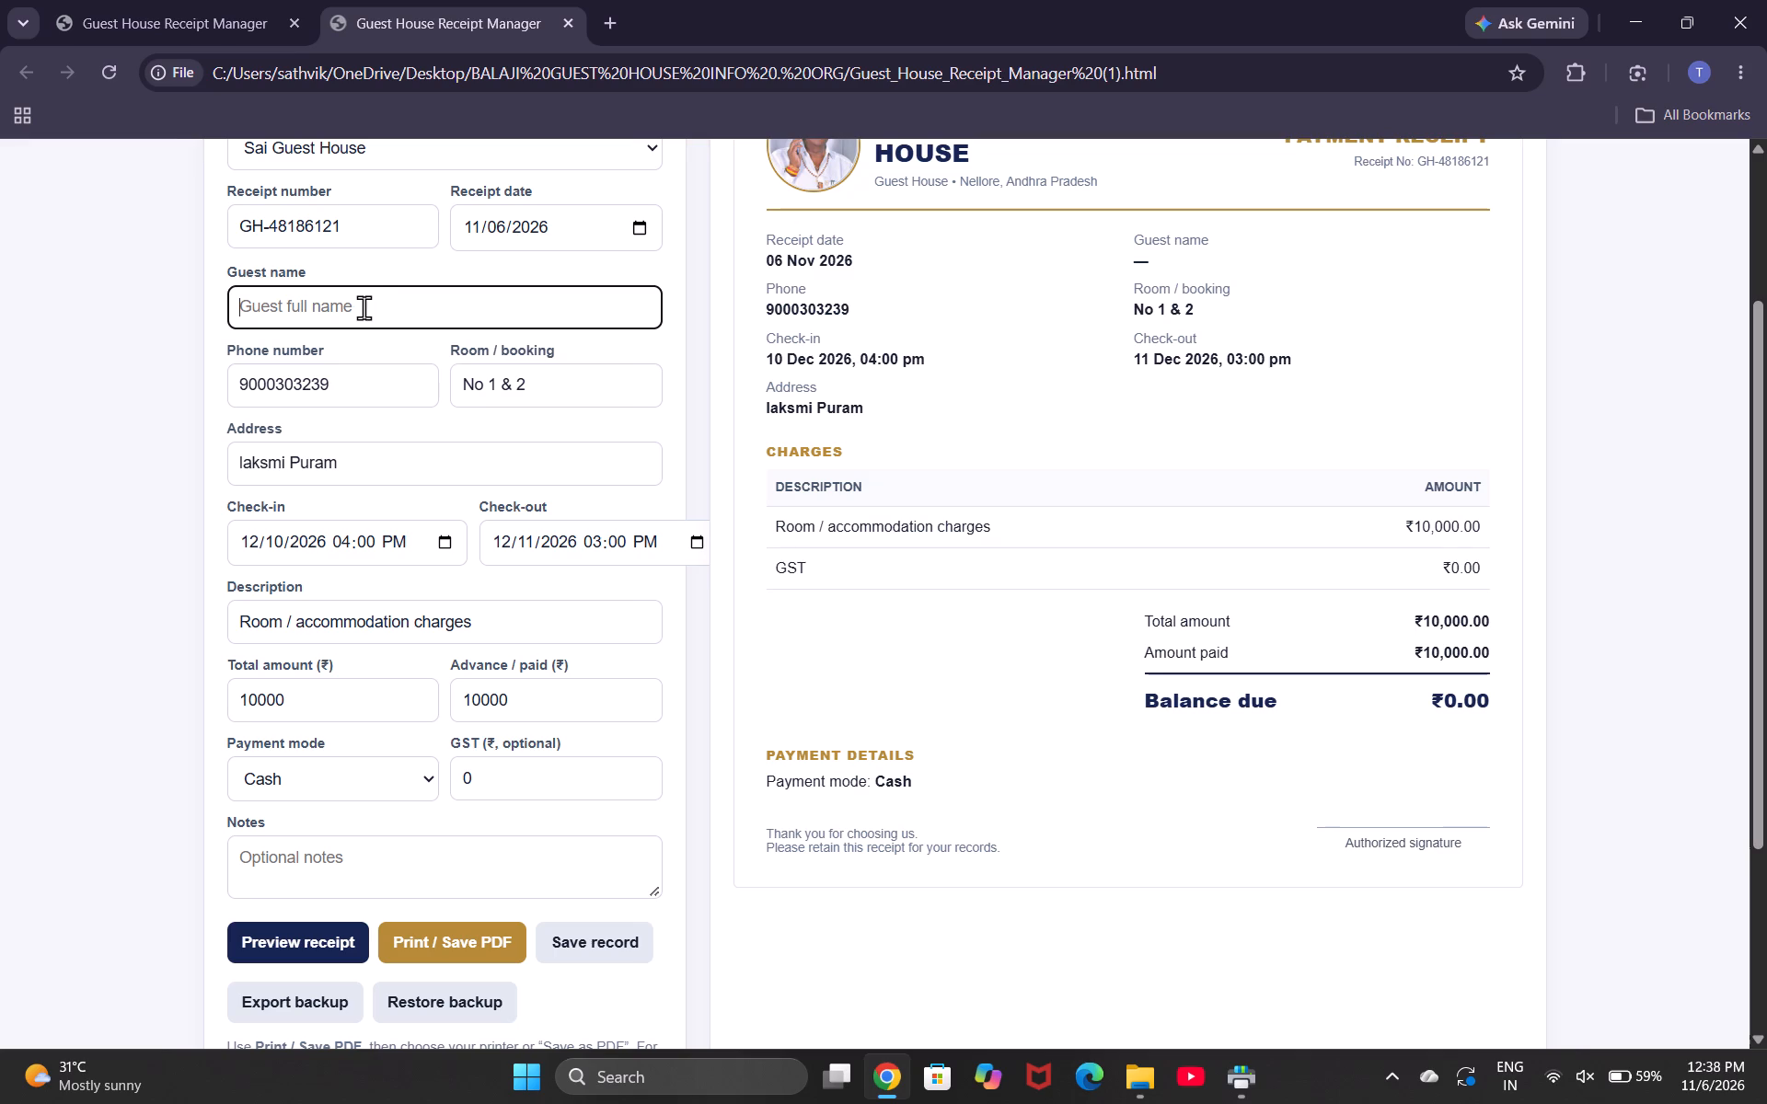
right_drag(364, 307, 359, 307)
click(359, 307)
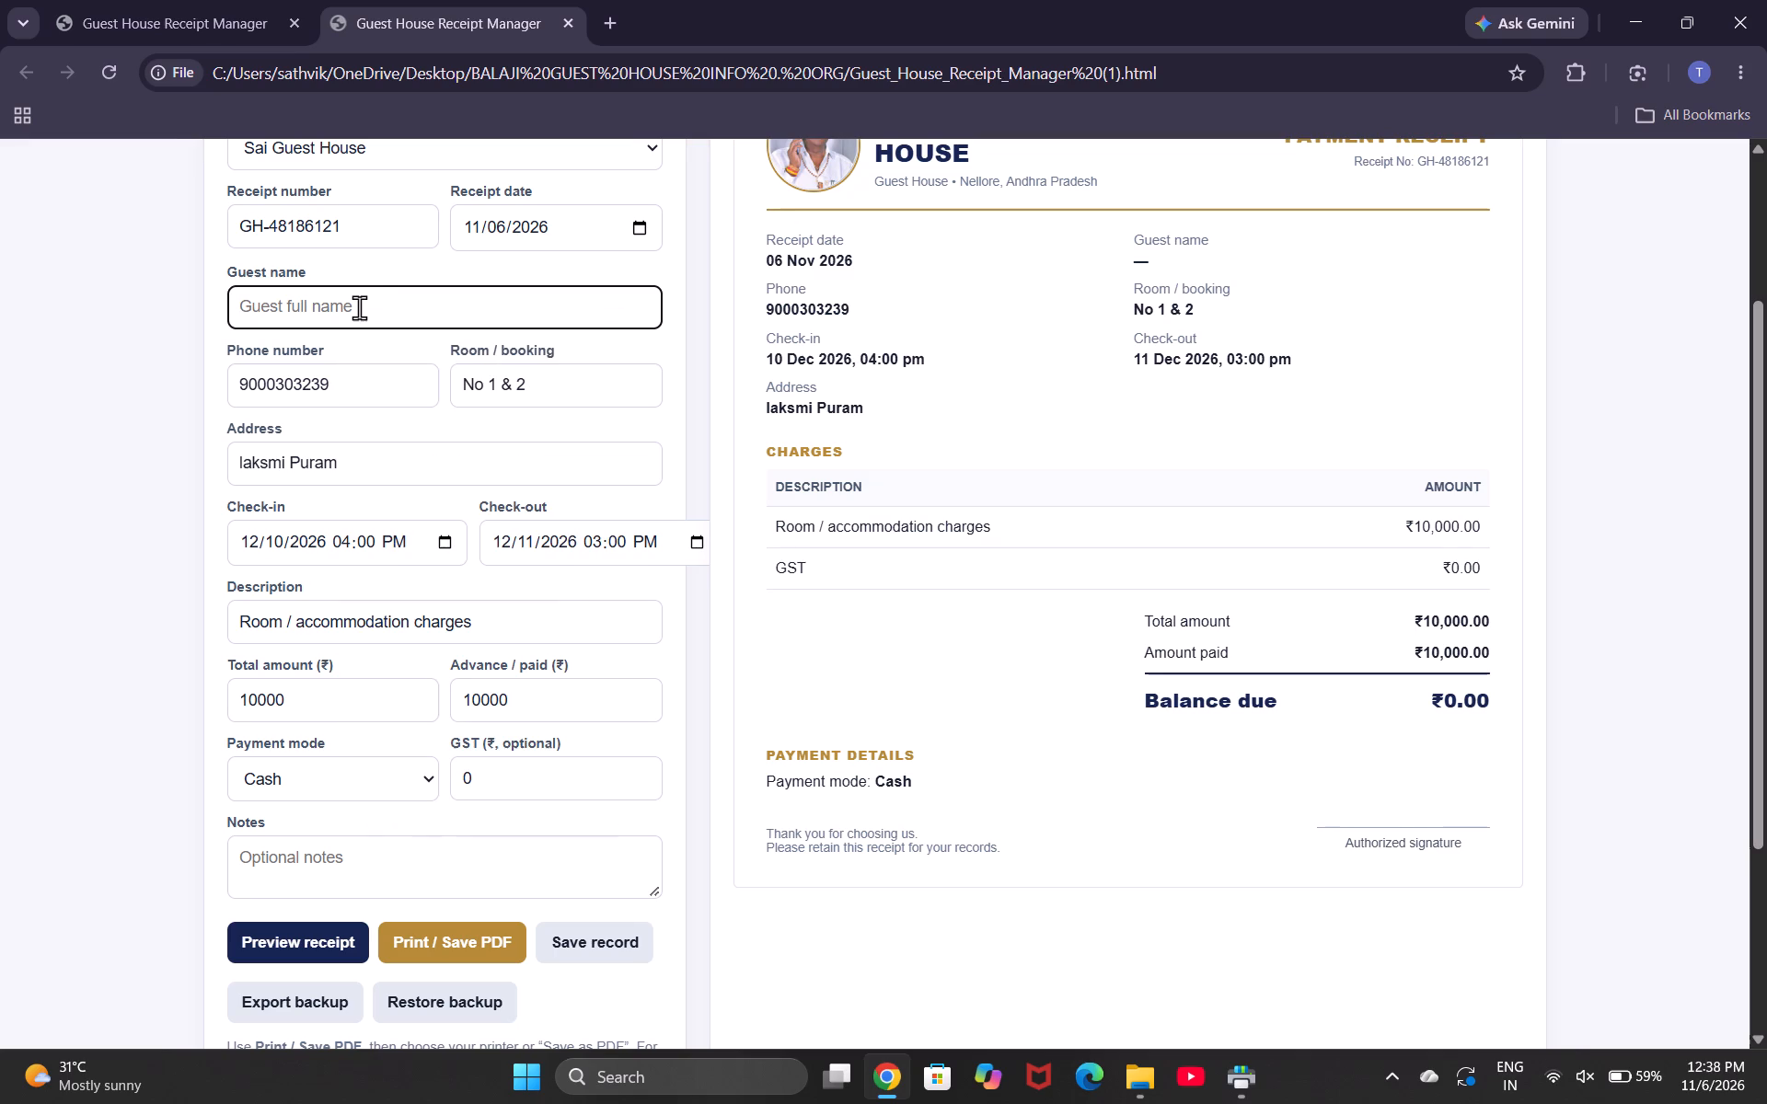
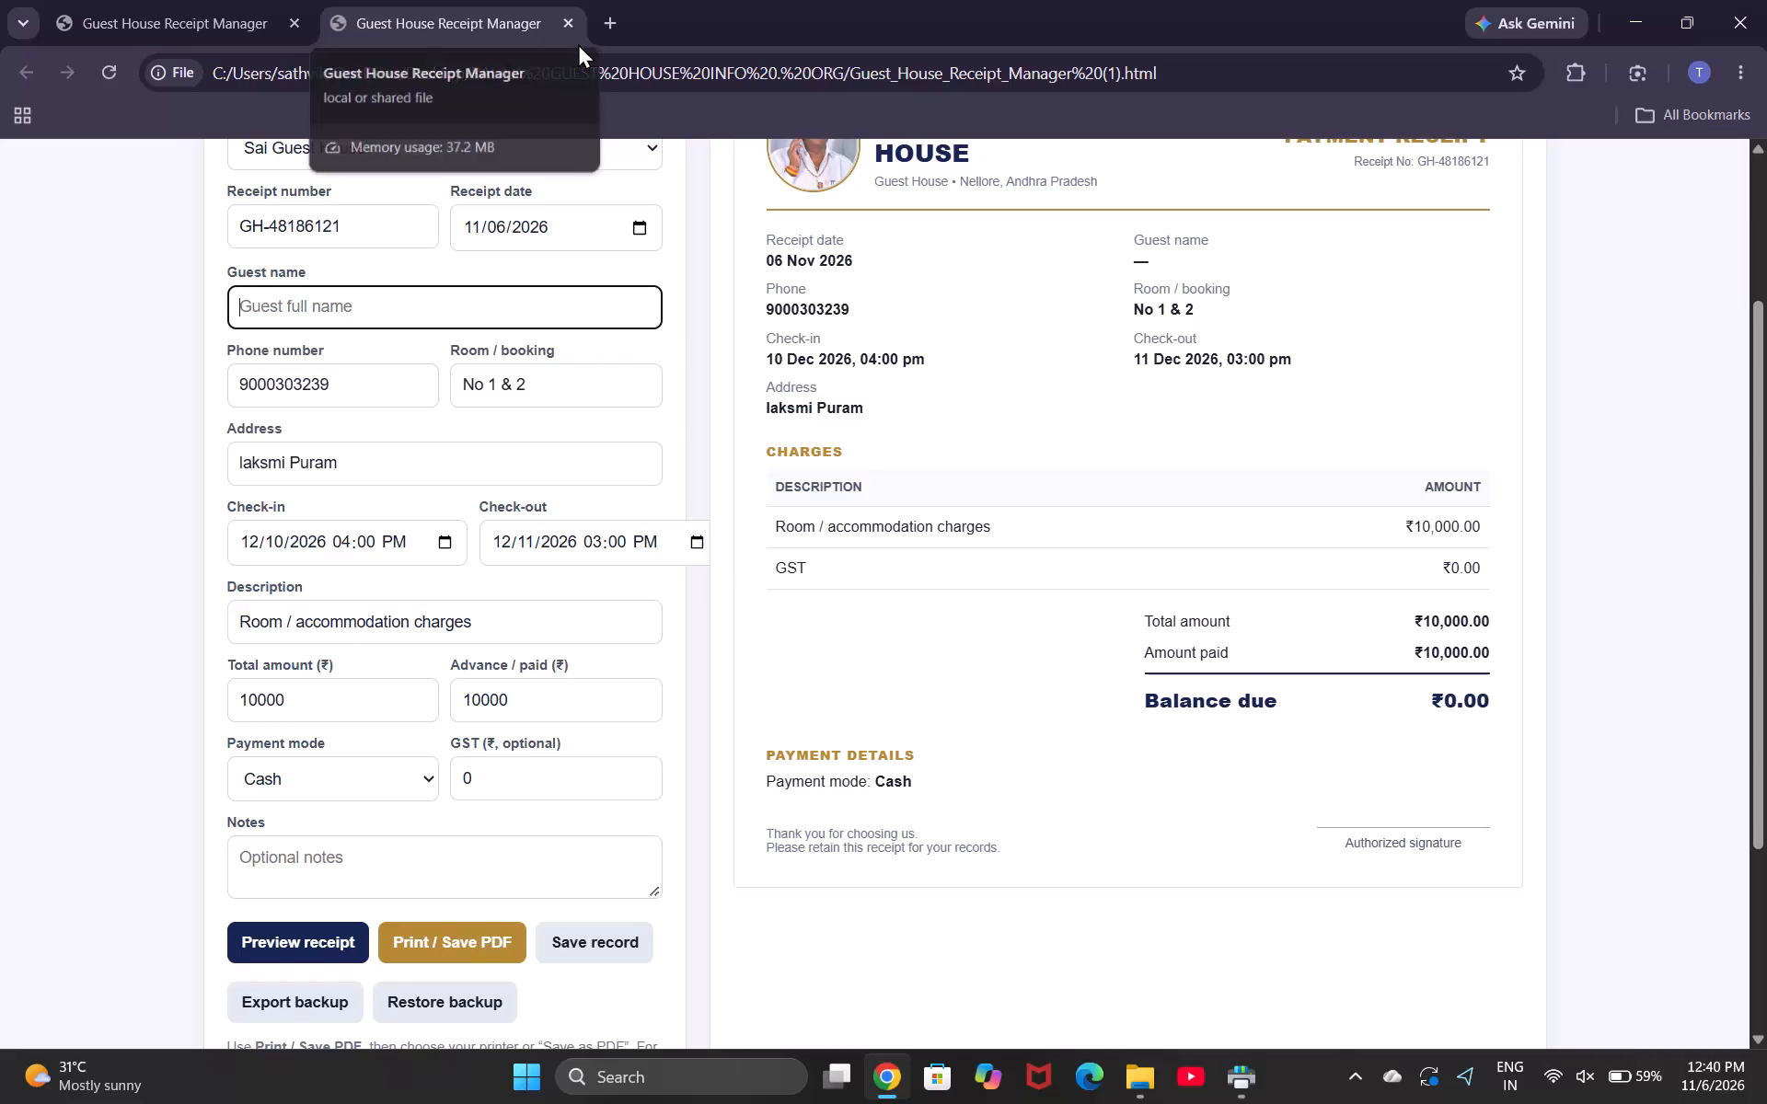
Search Windows for "w" to find the WhatsApp app.
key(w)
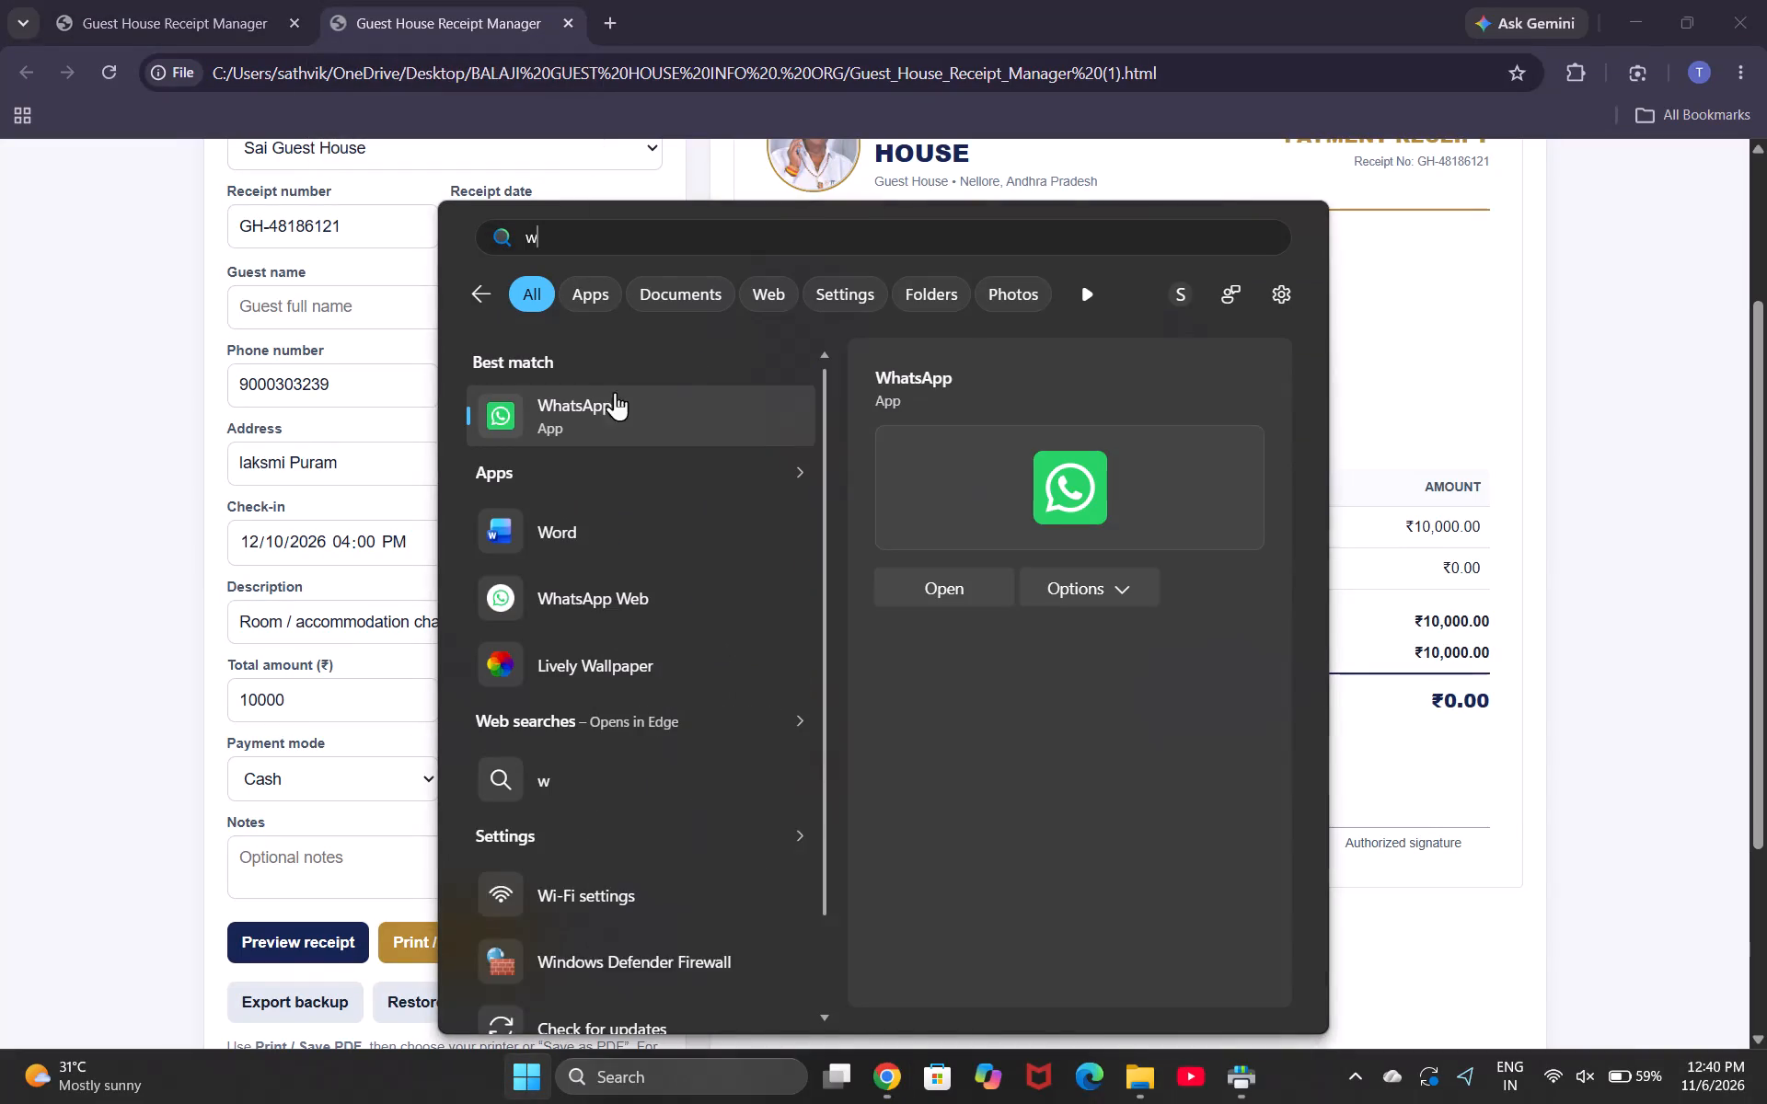
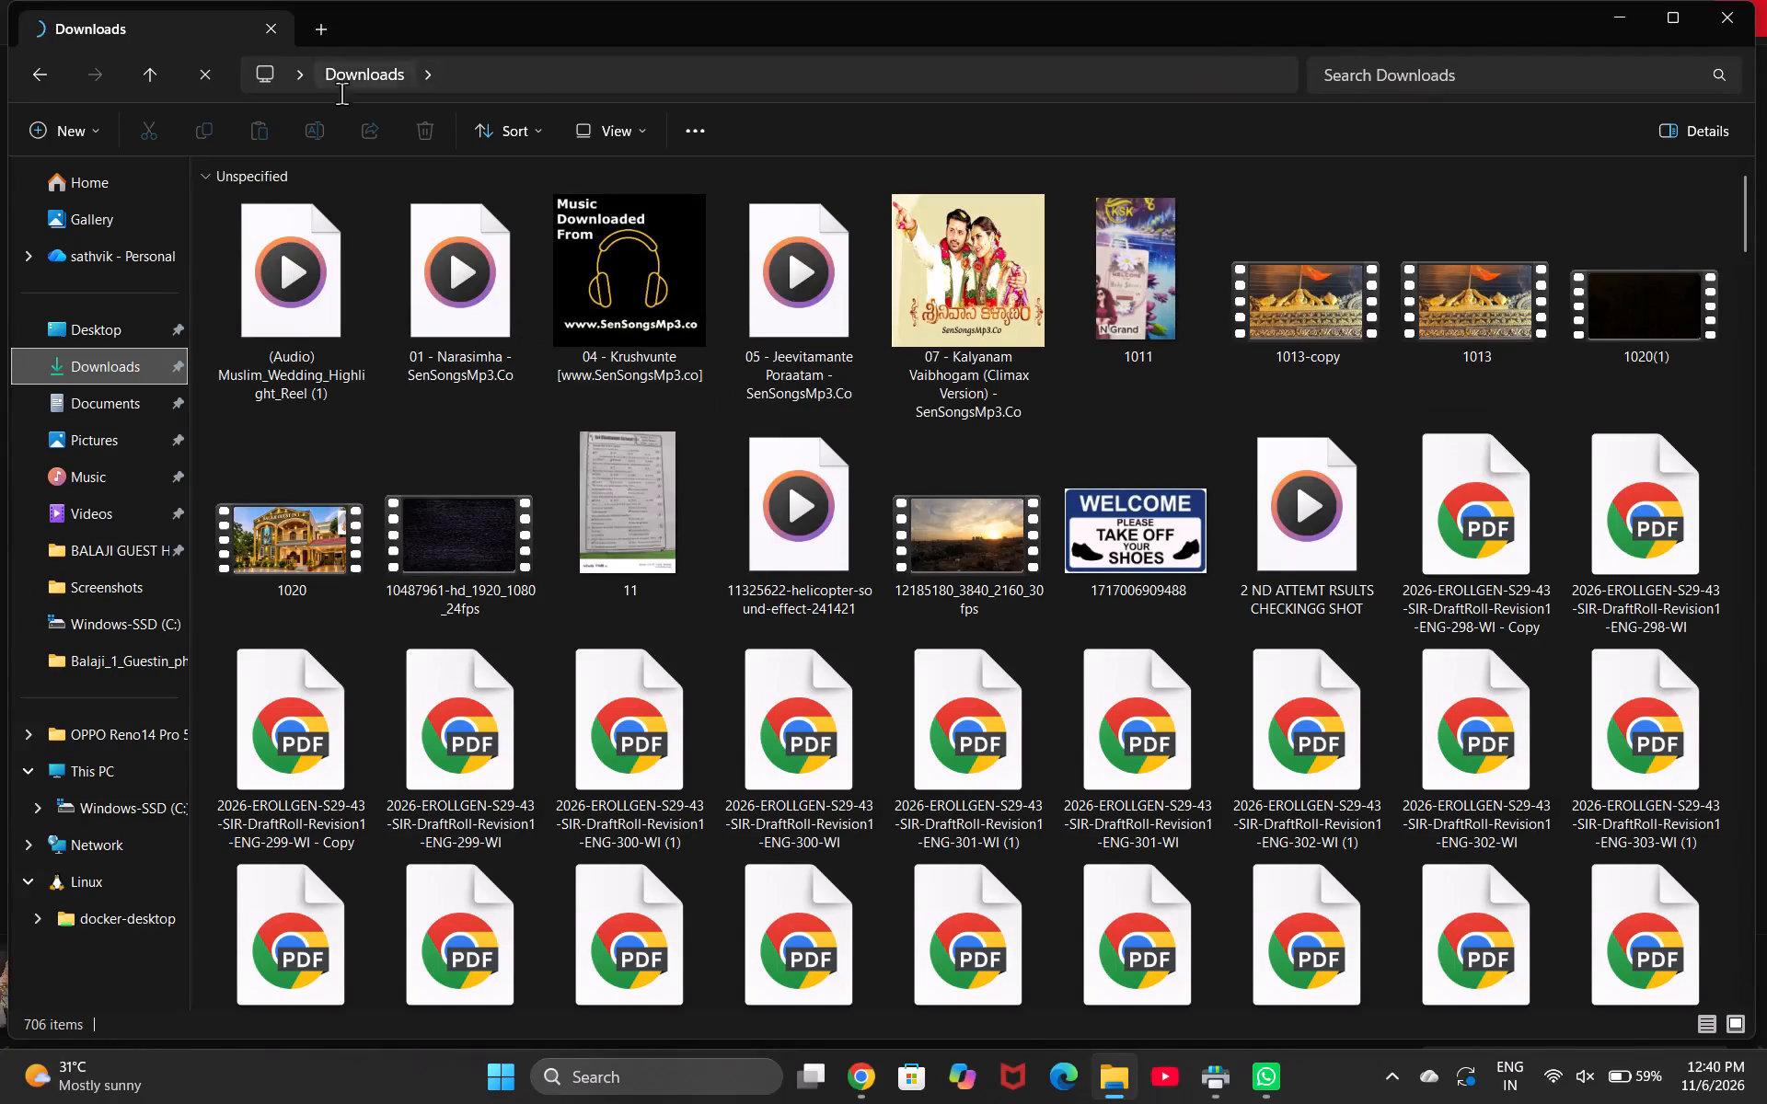
Open the image WhatsApp Image 2026-11-06 at 12.25.08 PM from Downloads in Photos and maximize its window.
click(1103, 135)
double_click(318, 282)
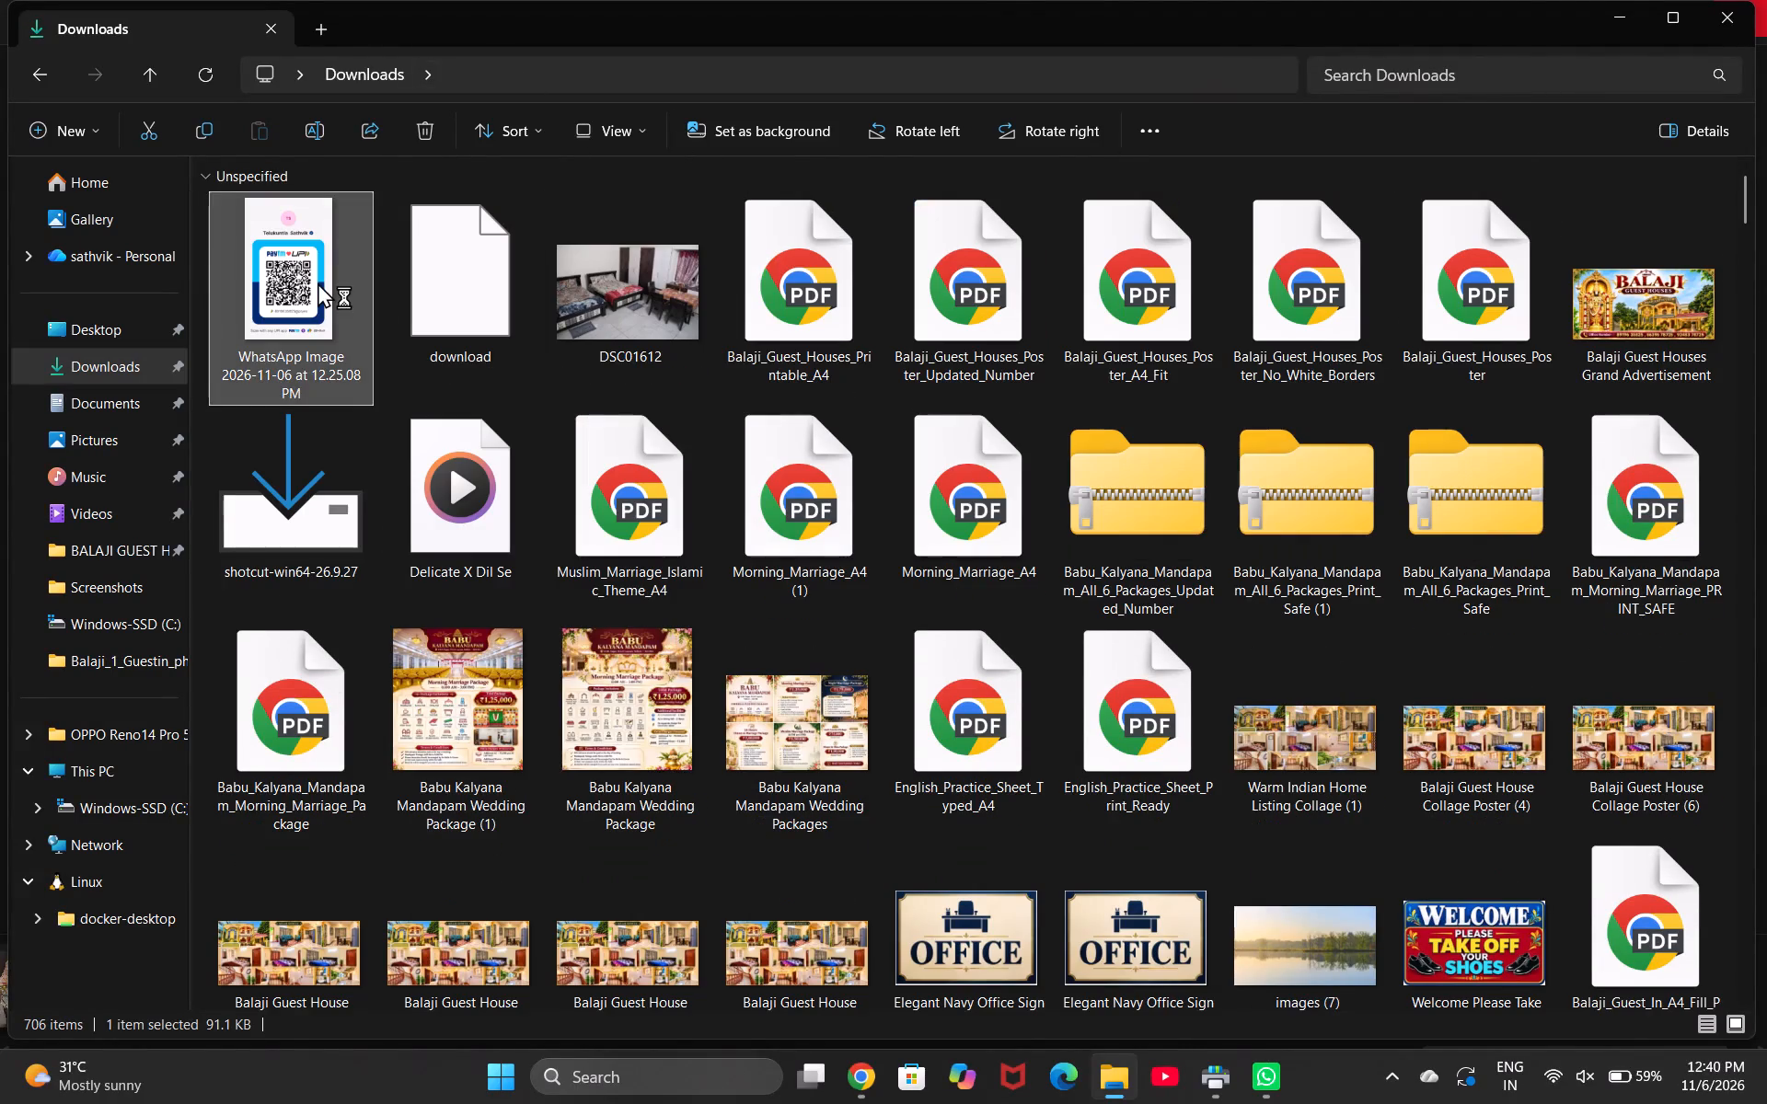
click(1301, 112)
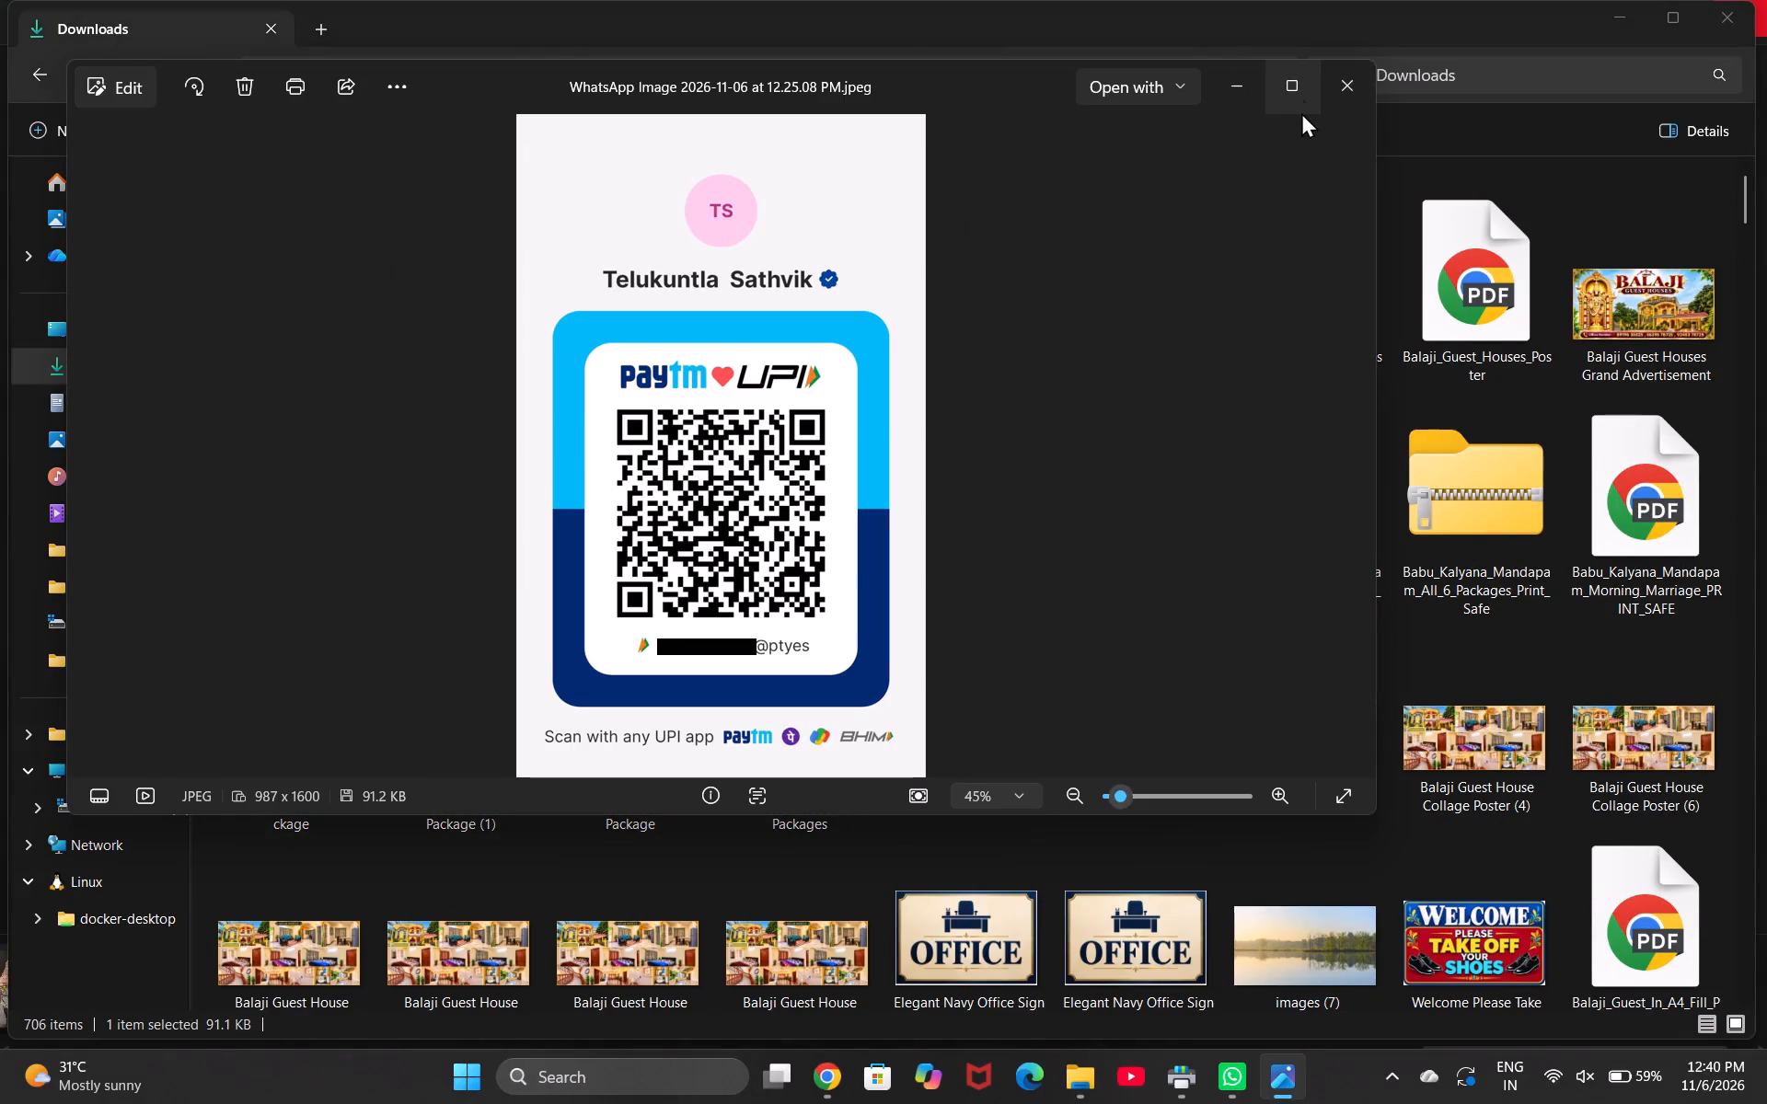
click(1304, 98)
Print the Paytm UPI QR code image in Portrait orientation on the HP Smart Tank 580-590 series printer.
click(237, 22)
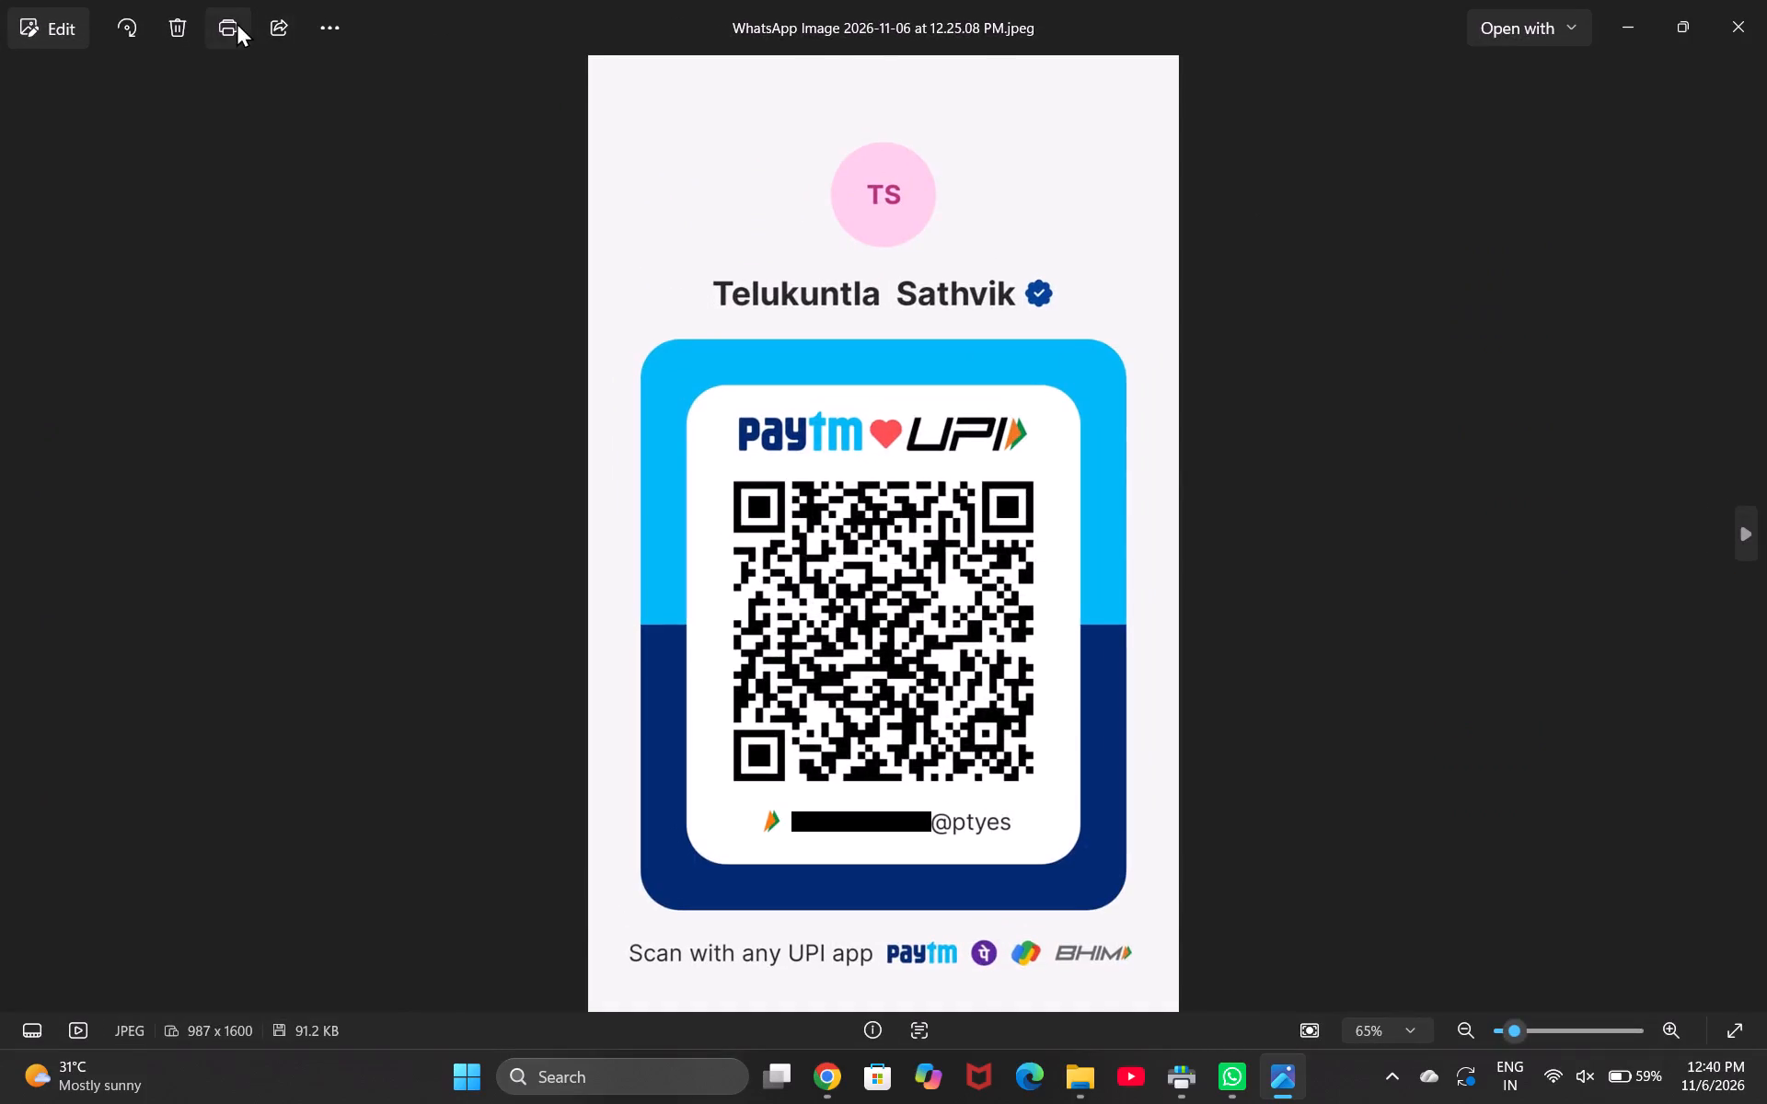
click(593, 360)
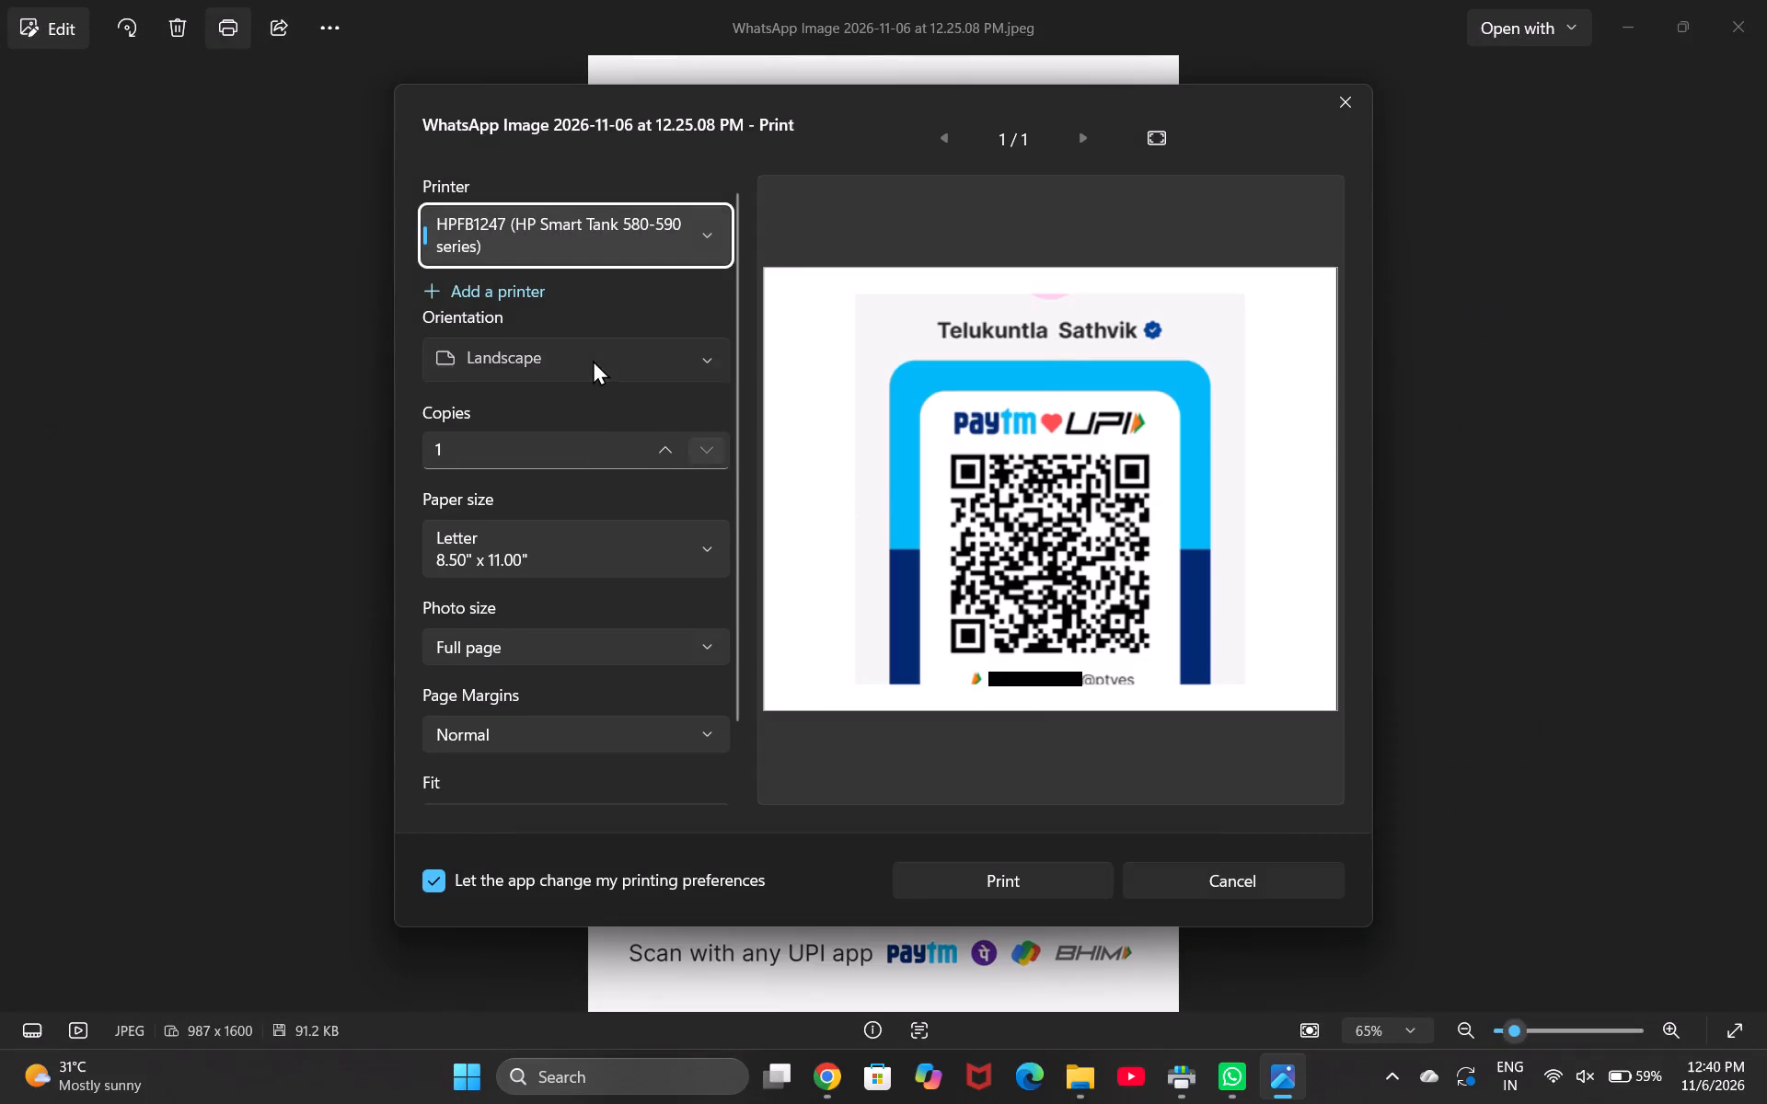
click(594, 400)
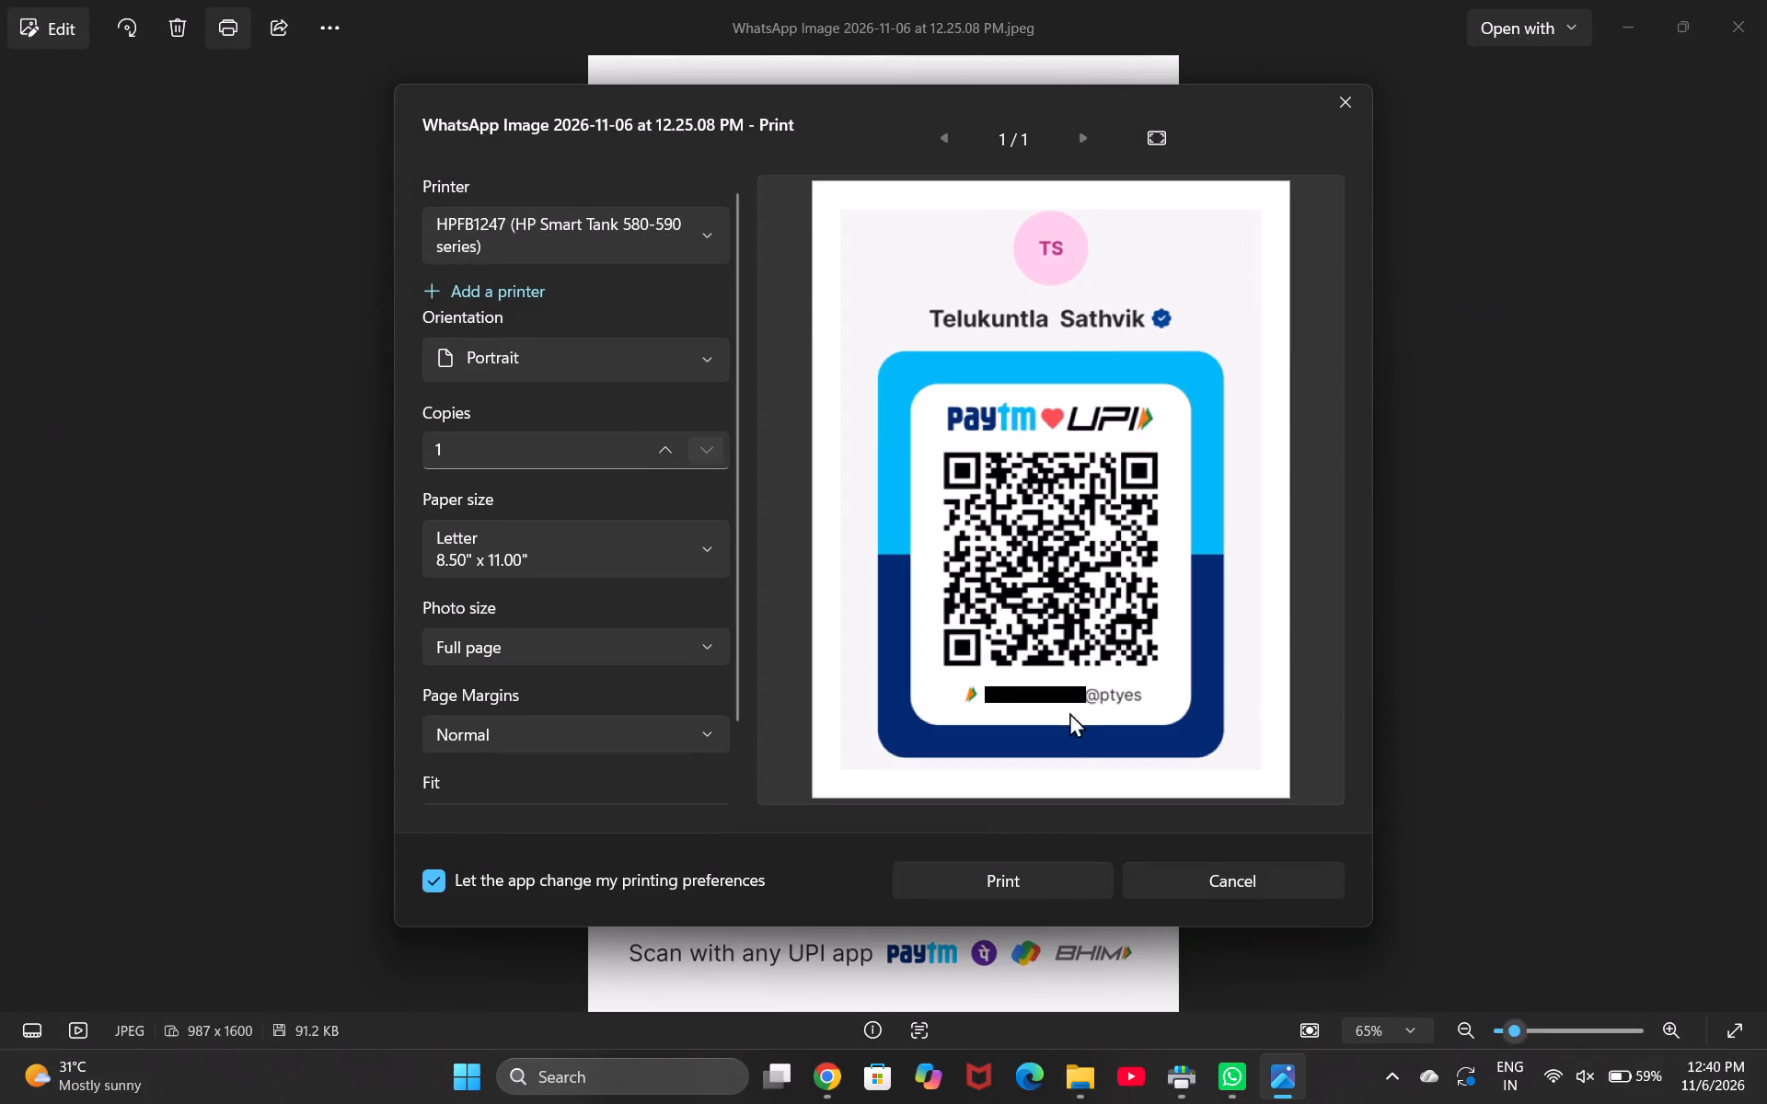
click(1043, 880)
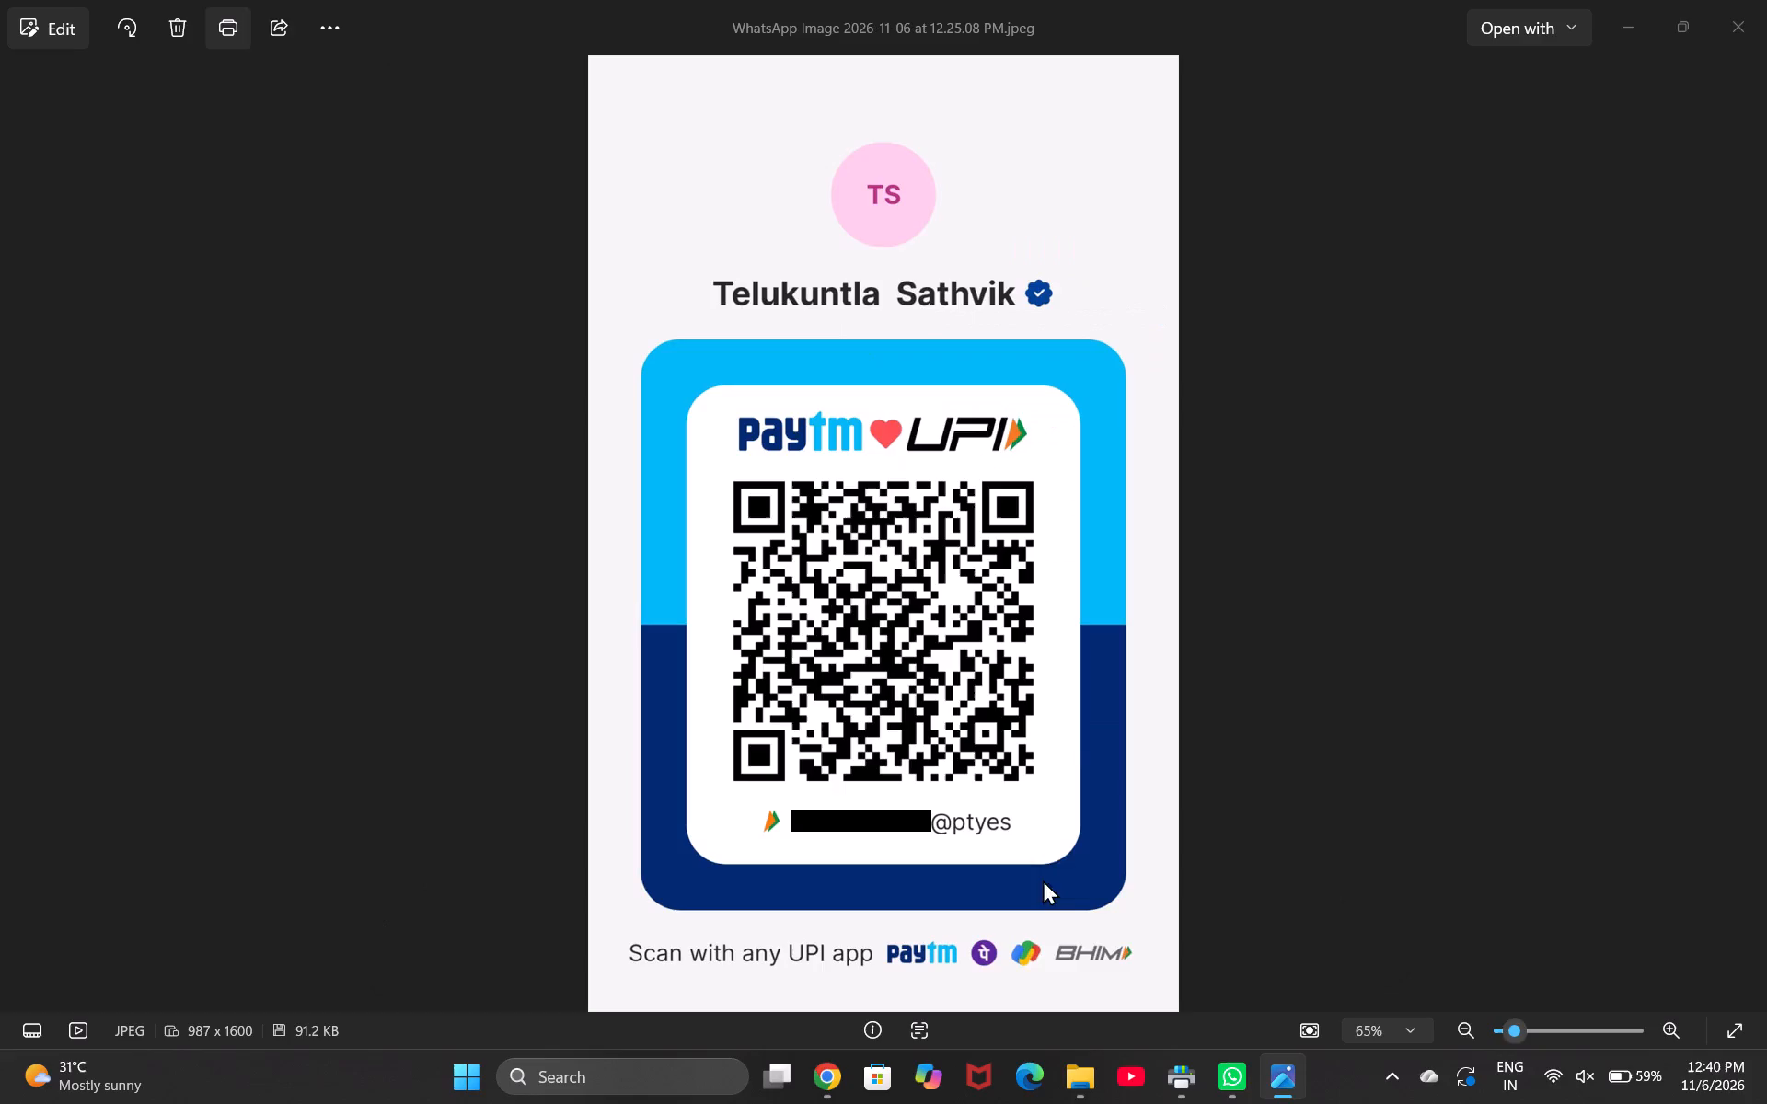